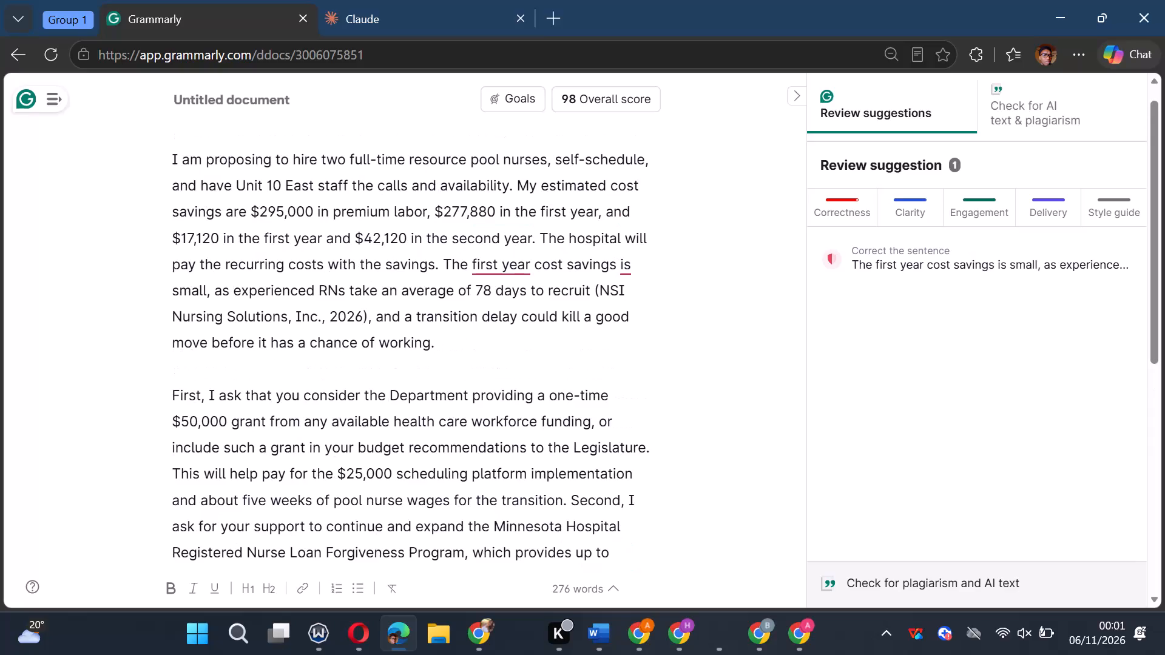
# Replace "I'd. I hope Capella University Hospital qualifies." with the copied clause "and I ask the Department to confirm whether Capella University Hospital qualifies".
pyautogui.scroll(-4, 377, 309)
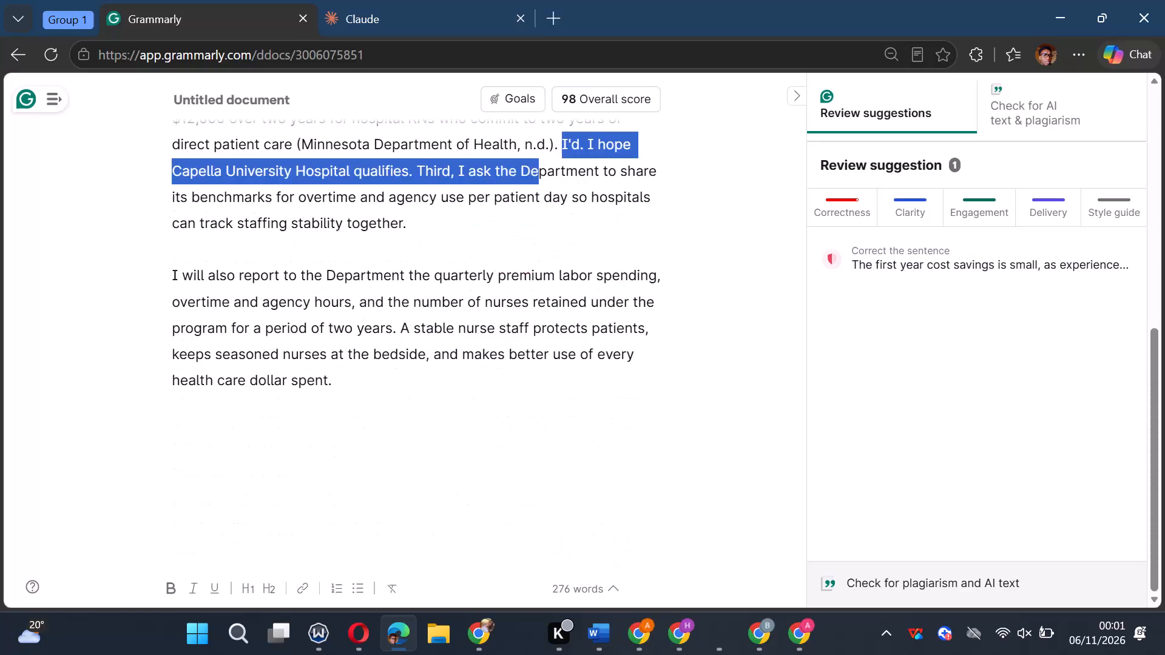
pyautogui.scroll(2, 377, 309)
pyautogui.scroll(-1, 377, 309)
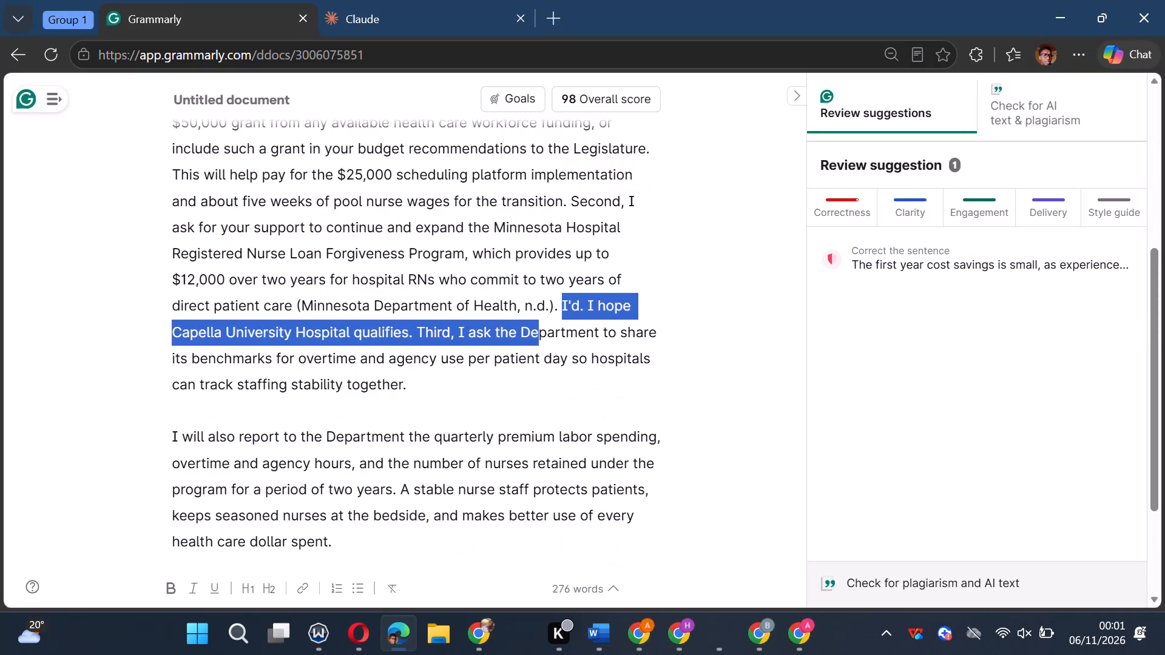
pyautogui.click(556, 307)
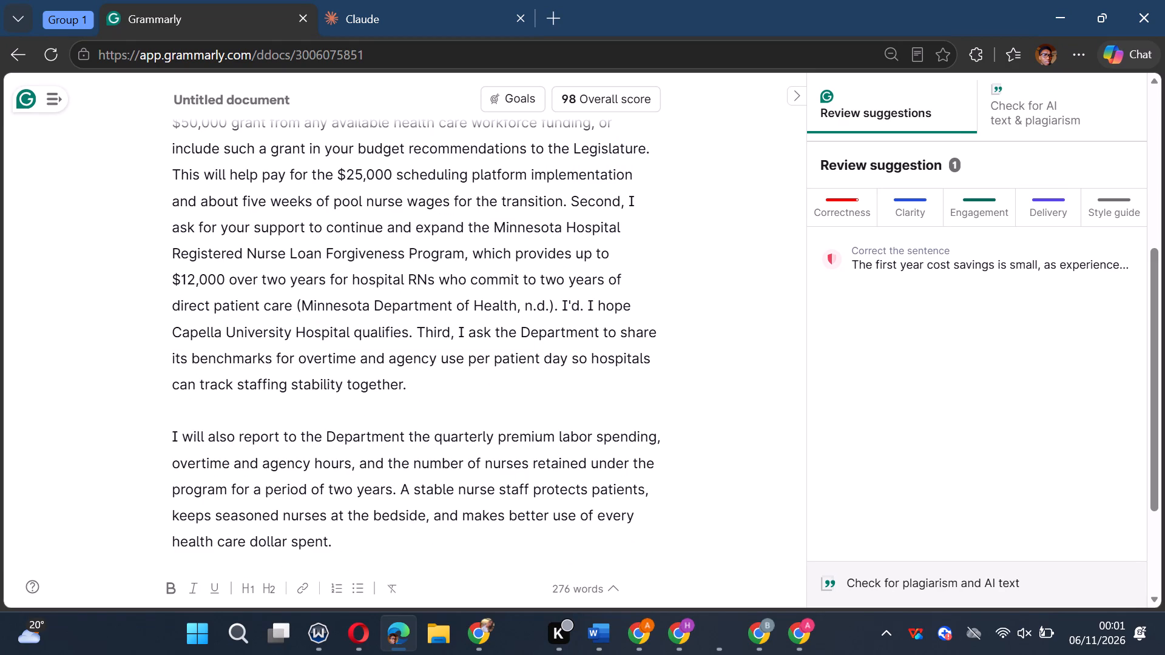
pyautogui.moveTo(414, 335); pyautogui.dragTo(557, 306)
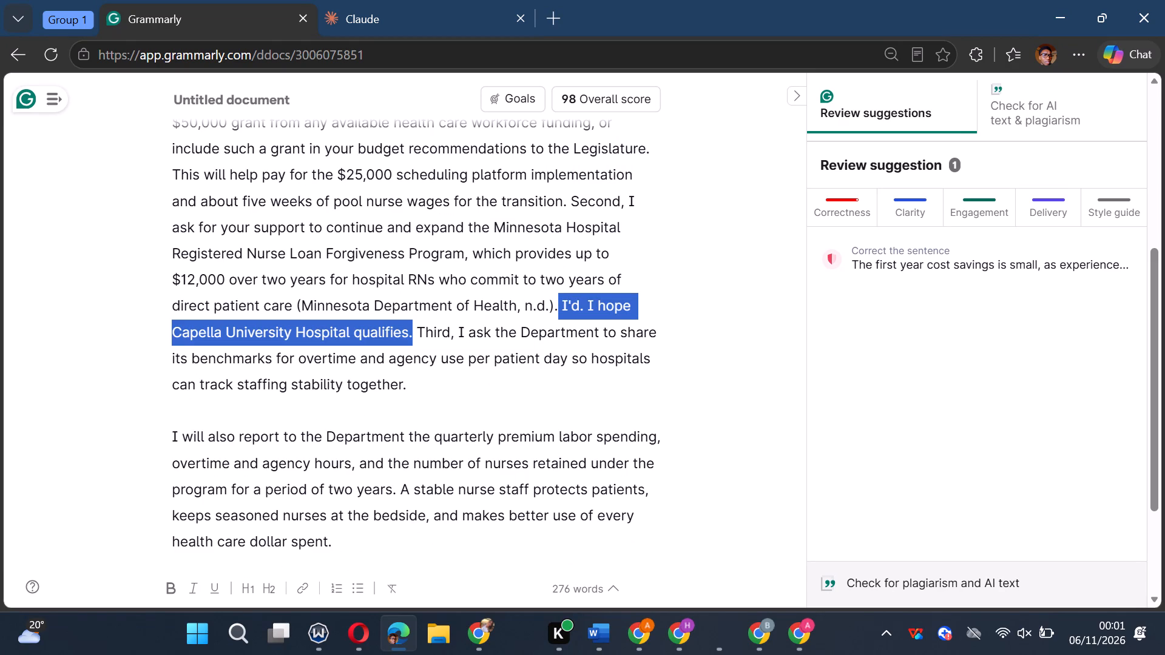
pyautogui.moveTo(557, 306); pyautogui.dragTo(555, 306)
pyautogui.hotkey('ctrl', 'v')
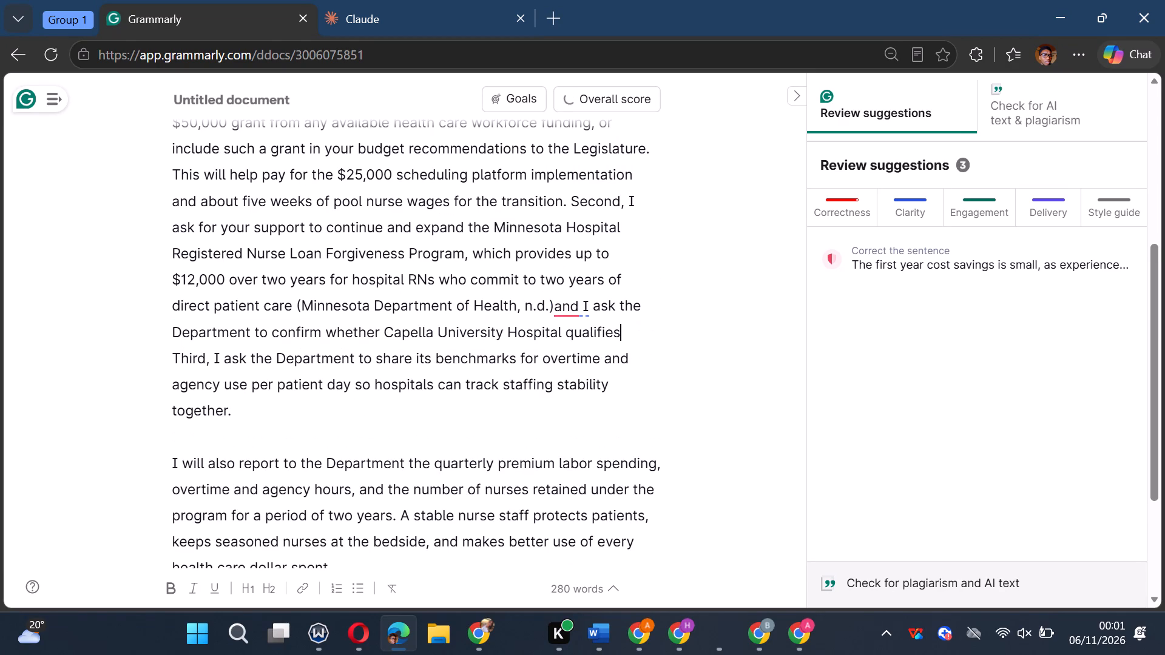
# Punctuate the pasted clause with a comma and space before "and I", and accept the suggested period after "qualifies".
pyautogui.click(554, 314)
pyautogui.write(',')
pyautogui.press('space')
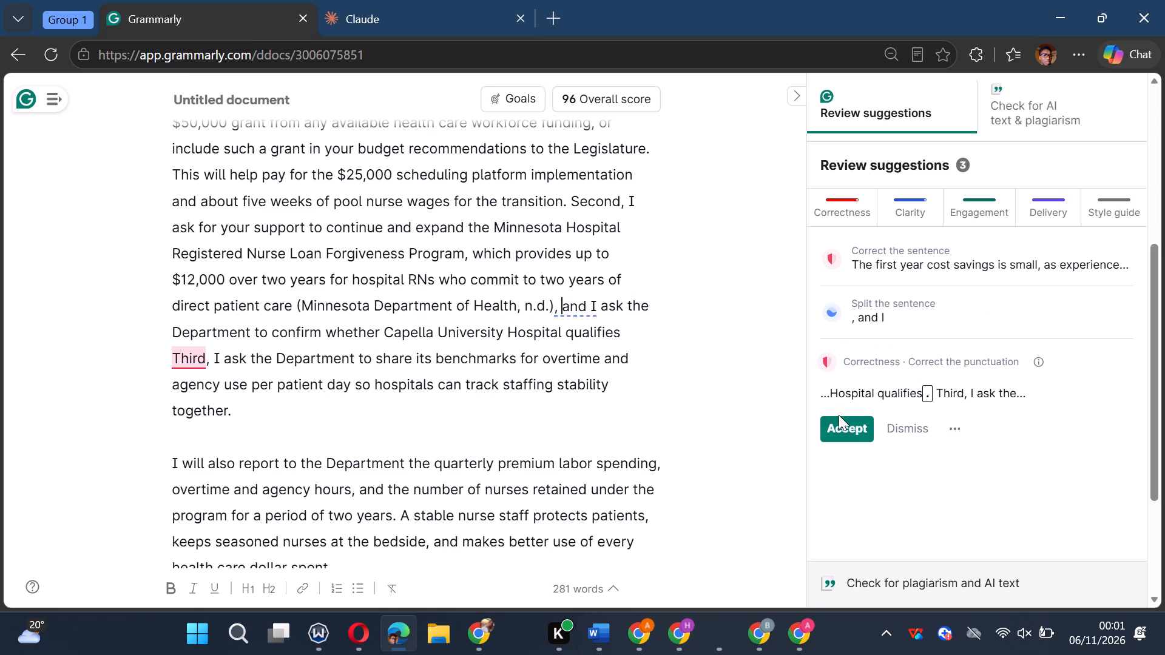
pyautogui.click(841, 432)
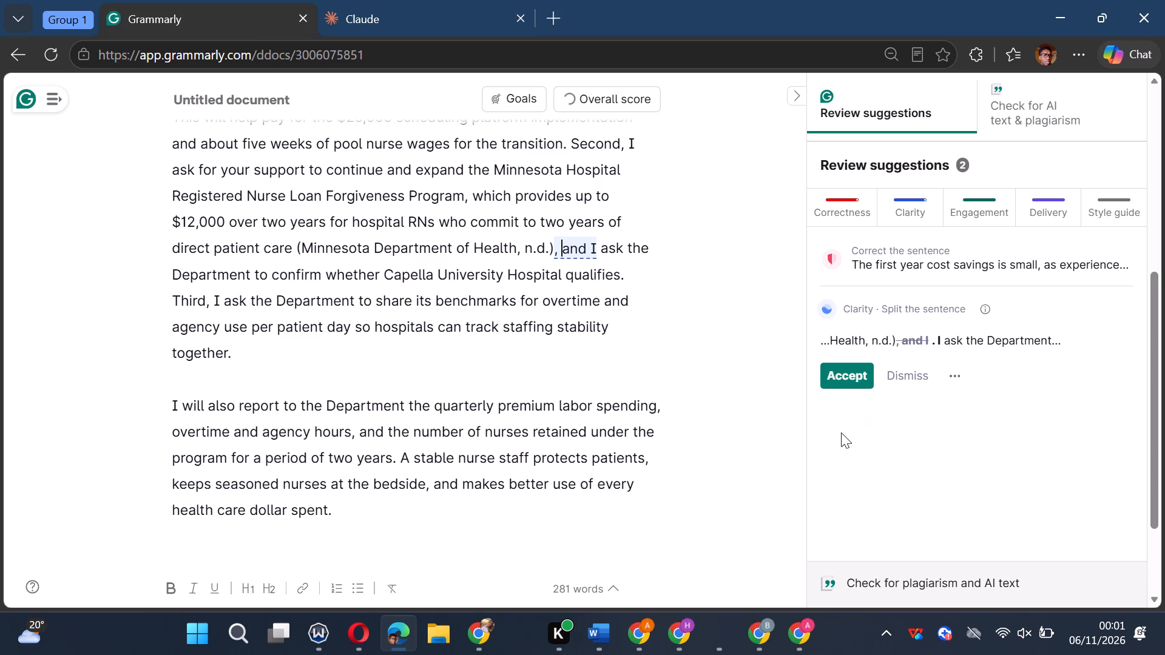
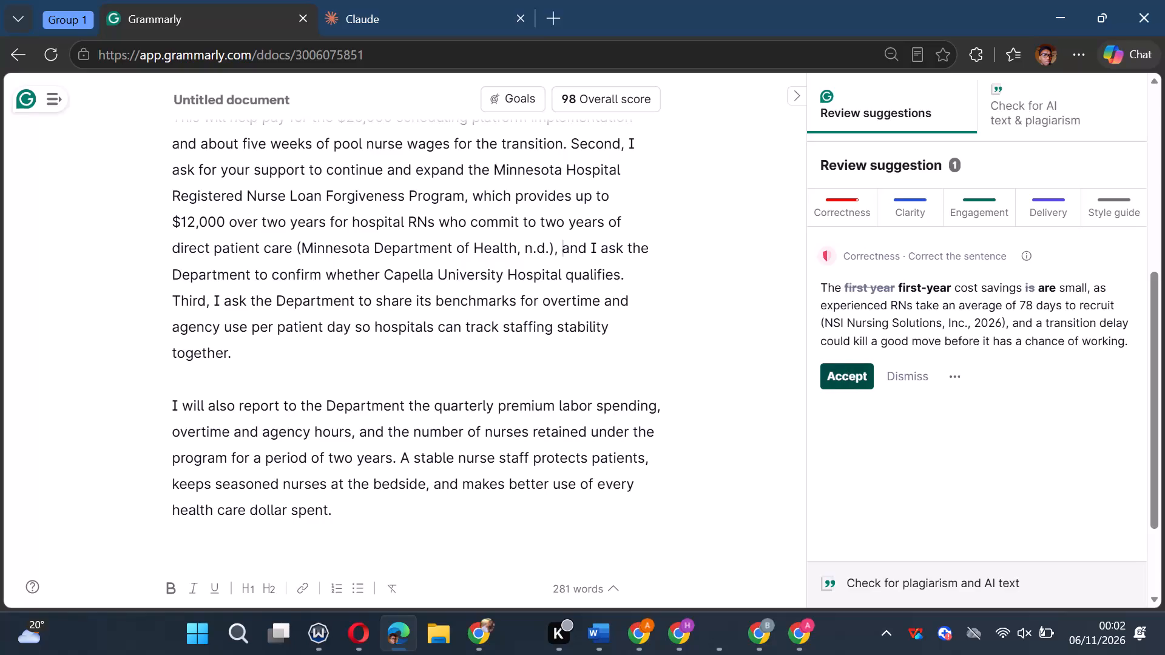
# Delete the blank line before the paragraph starting "I will also report to the Department".
pyautogui.click(311, 391)
pyautogui.press('BackSpace')
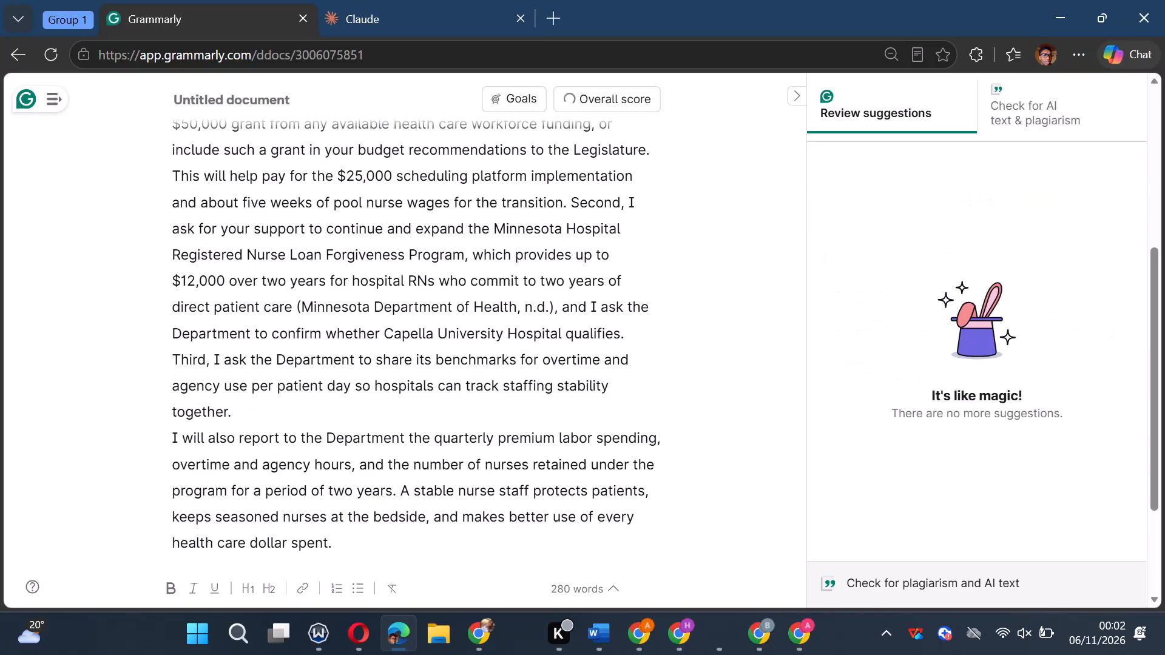
# Reword the opening of the first paragraph from "I am proposing" to "I propose".
pyautogui.scroll(4, 324, 347)
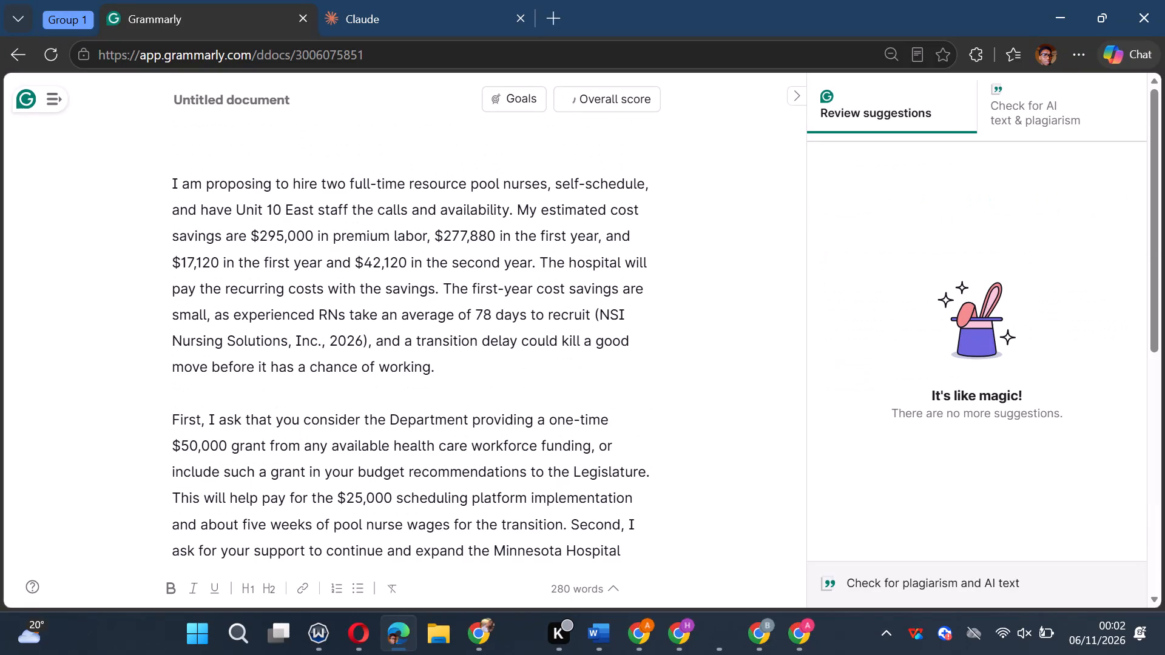
pyautogui.moveTo(271, 187); pyautogui.dragTo(248, 183)
pyautogui.moveTo(248, 183); pyautogui.dragTo(250, 183)
pyautogui.press('e')
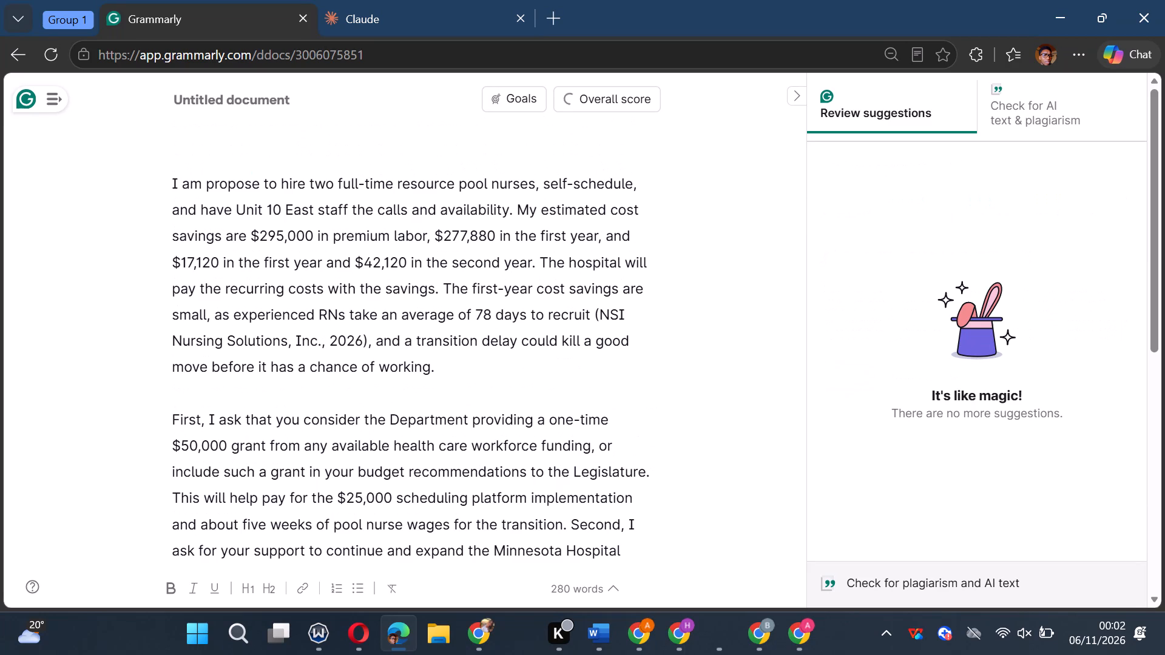
pyautogui.click(198, 183)
pyautogui.press('BackSpace')
pyautogui.press('BackSpace')
pyautogui.press('BackSpace')
pyautogui.press('BackSpace')
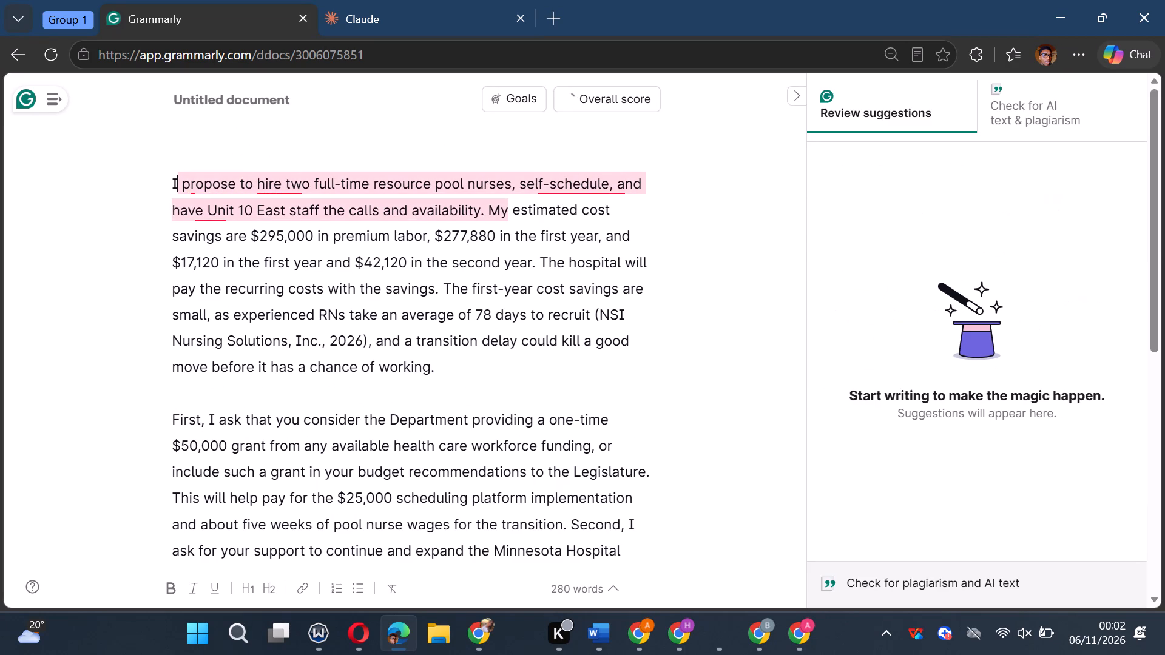
# Delete the blank line before the paragraph starting "First, I ask that you consider".
pyautogui.click(339, 395)
pyautogui.press('BackSpace')
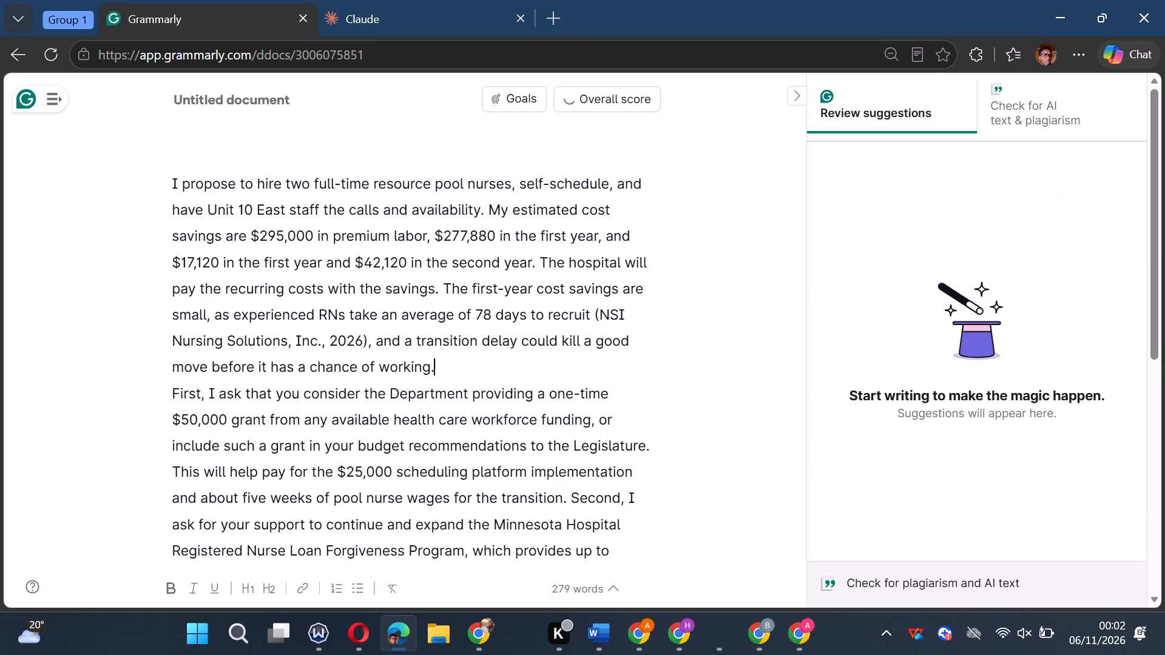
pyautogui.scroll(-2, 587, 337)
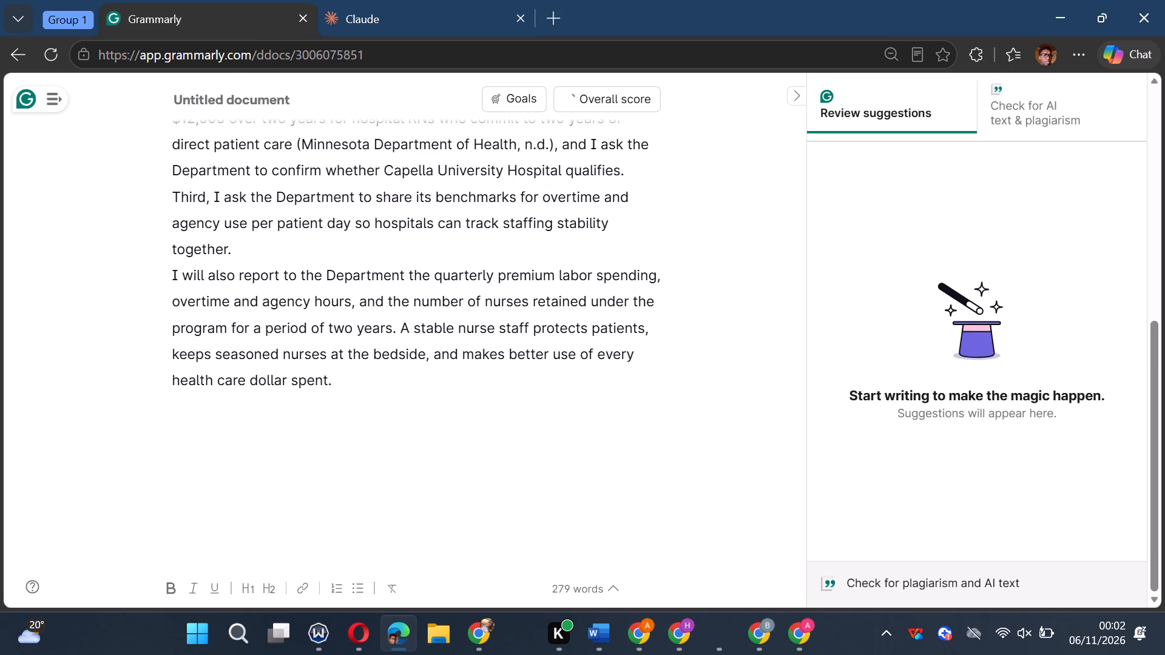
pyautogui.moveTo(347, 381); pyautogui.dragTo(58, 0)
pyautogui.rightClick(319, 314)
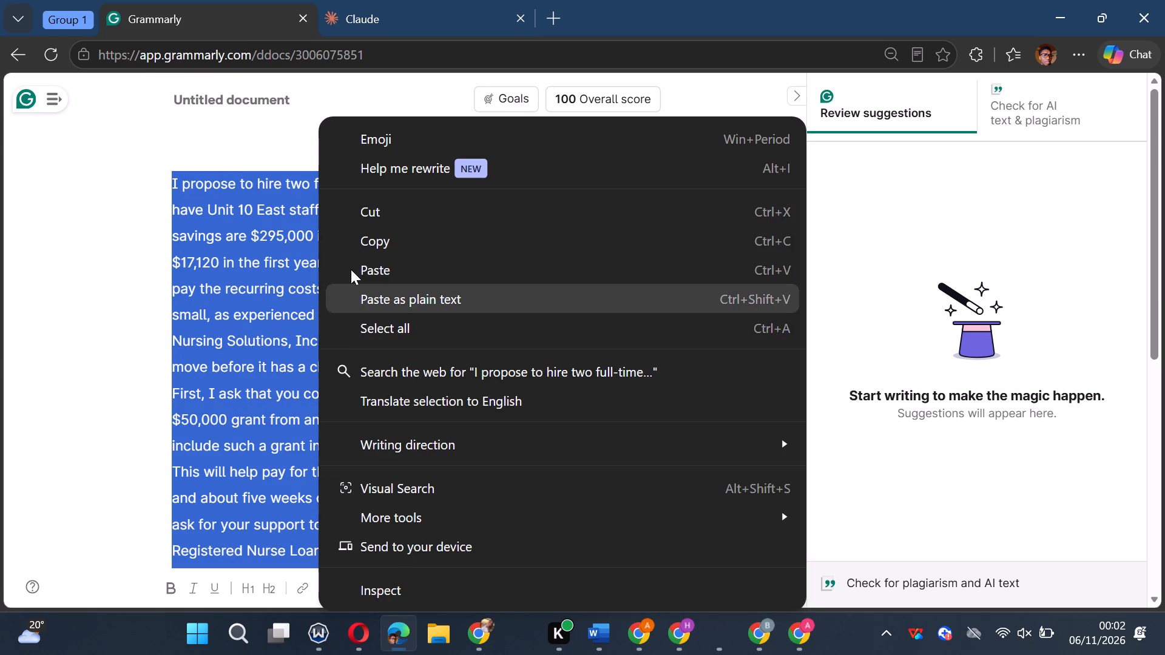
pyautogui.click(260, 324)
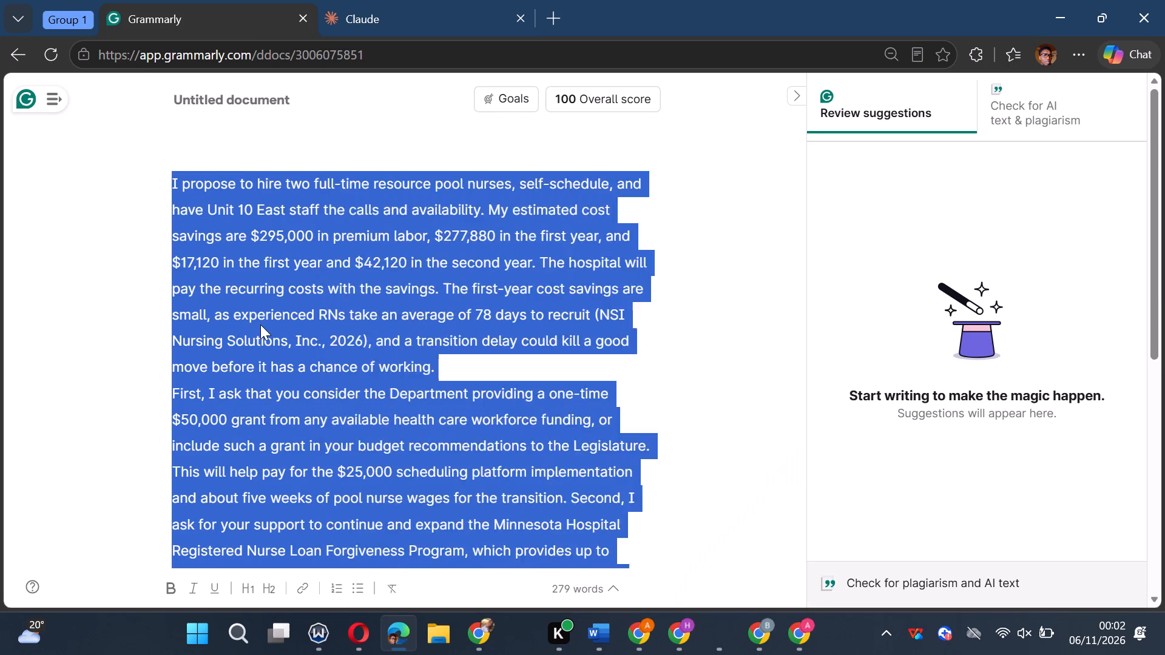
# Change the year in the NSI Nursing Solutions, Inc. citation to 2025.
pyautogui.click(362, 337)
pyautogui.press('BackSpace')
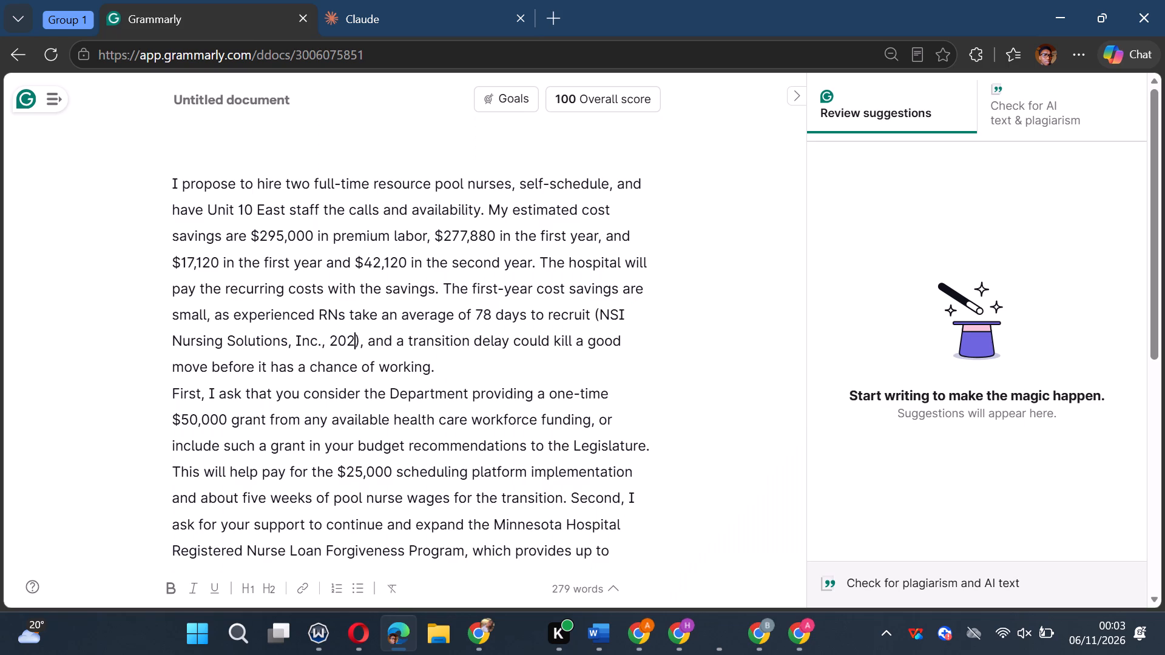
pyautogui.press('5')
# Copy the entire revised text, from "I propose to hire" through "health care dollar spent.".
pyautogui.scroll(-1, 414, 395)
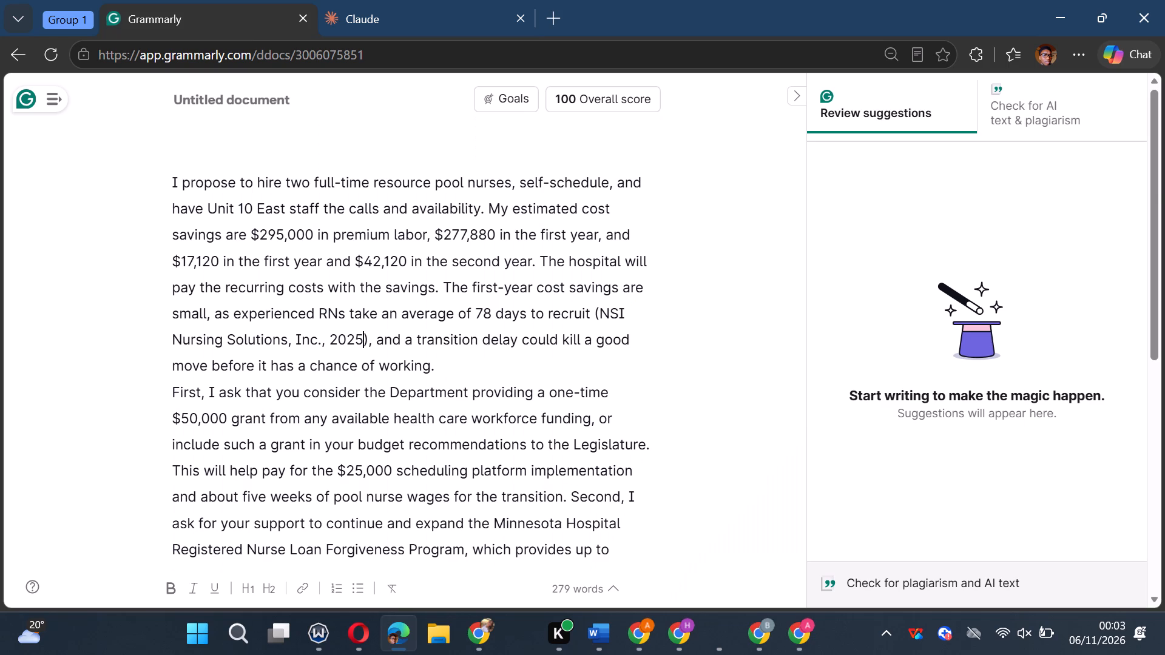
pyautogui.scroll(-2, 414, 395)
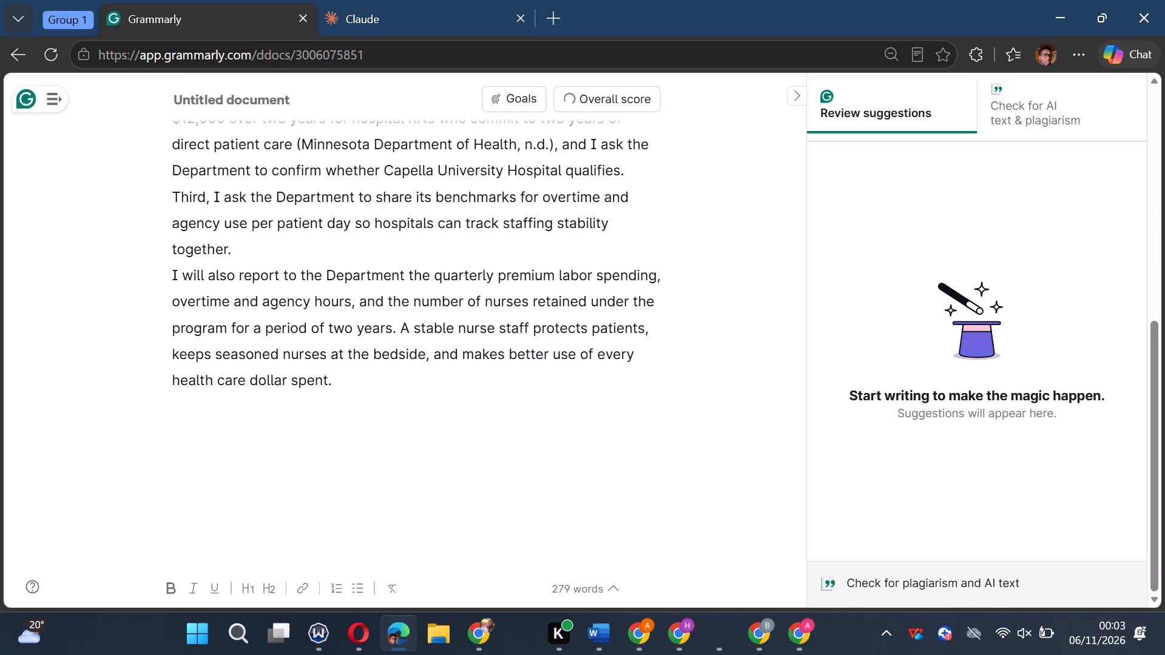
pyautogui.scroll(-1, 348, 457)
pyautogui.moveTo(346, 378); pyautogui.dragTo(153, 223)
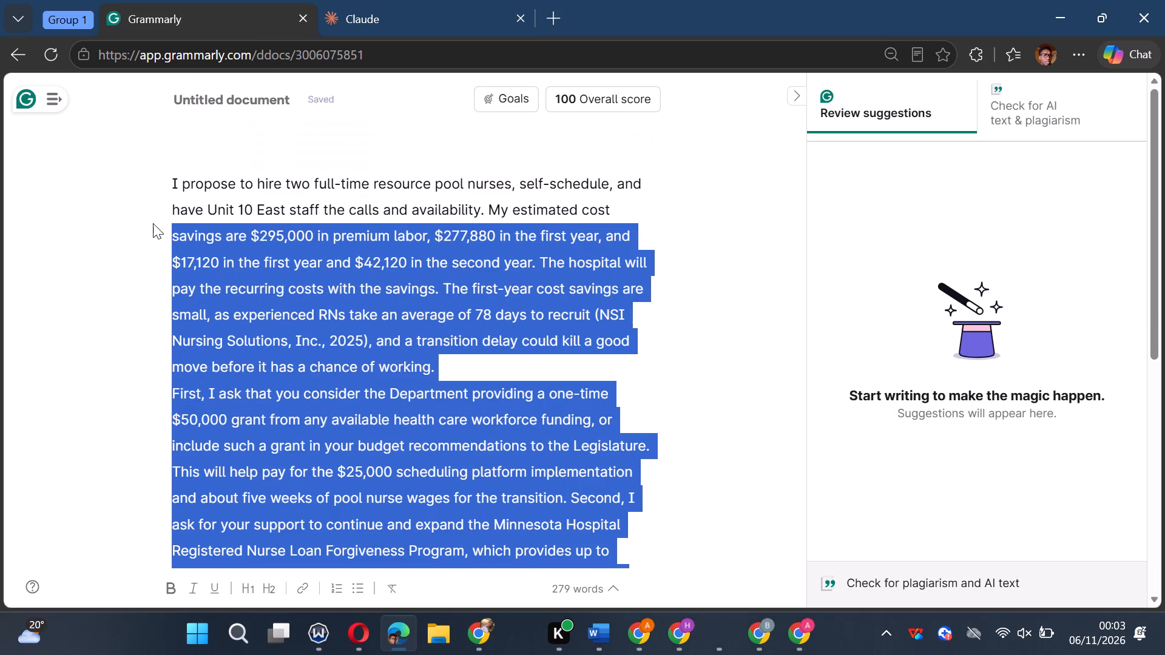
pyautogui.moveTo(153, 223); pyautogui.dragTo(147, 190)
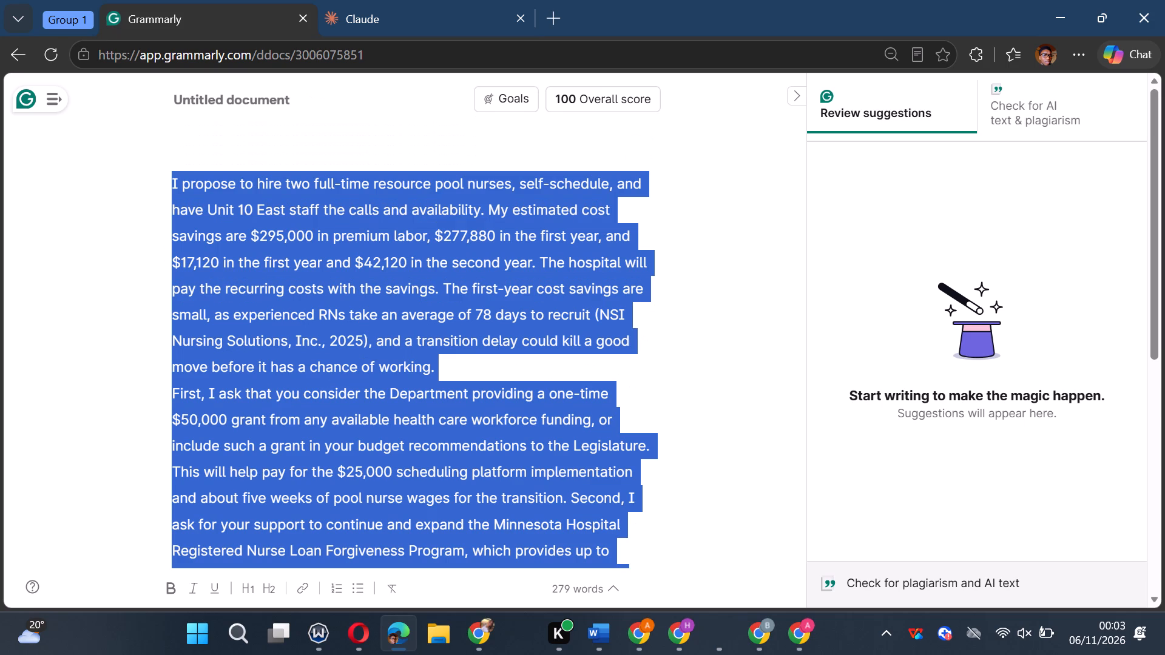
pyautogui.hotkey('ctrl', 'c')
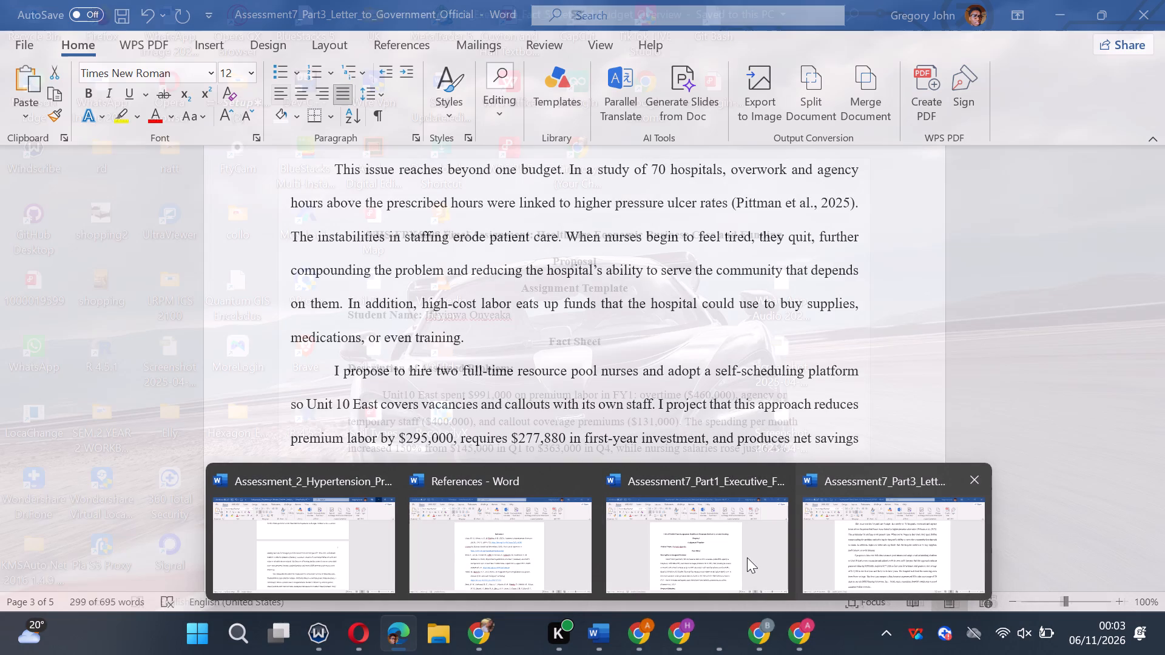
# In Word's Assessment7_Part3 letter, replace the text from "I propose to hire" through "every health care dollar" with the copied revision.
pyautogui.click(747, 557)
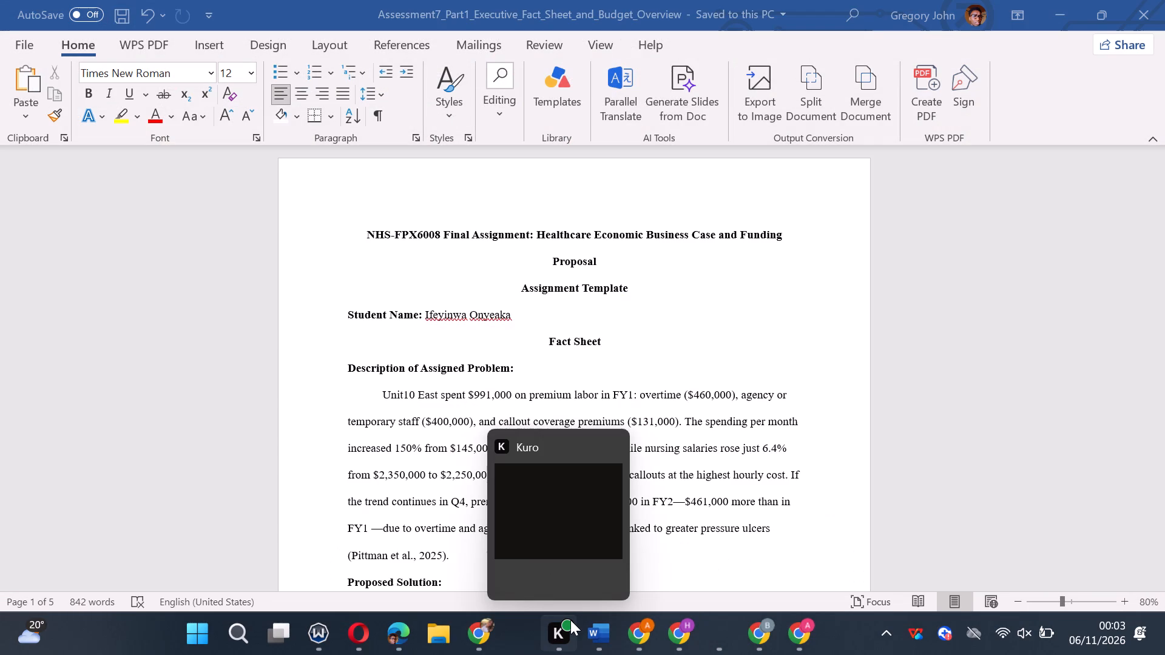
pyautogui.click(875, 553)
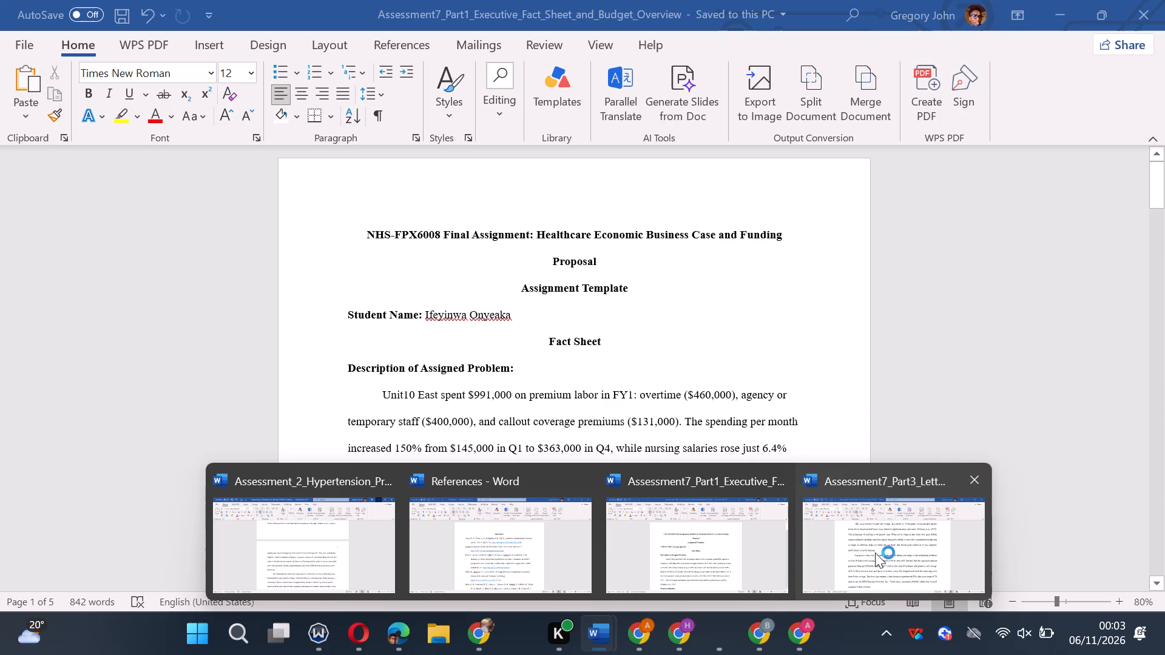
pyautogui.click(840, 571)
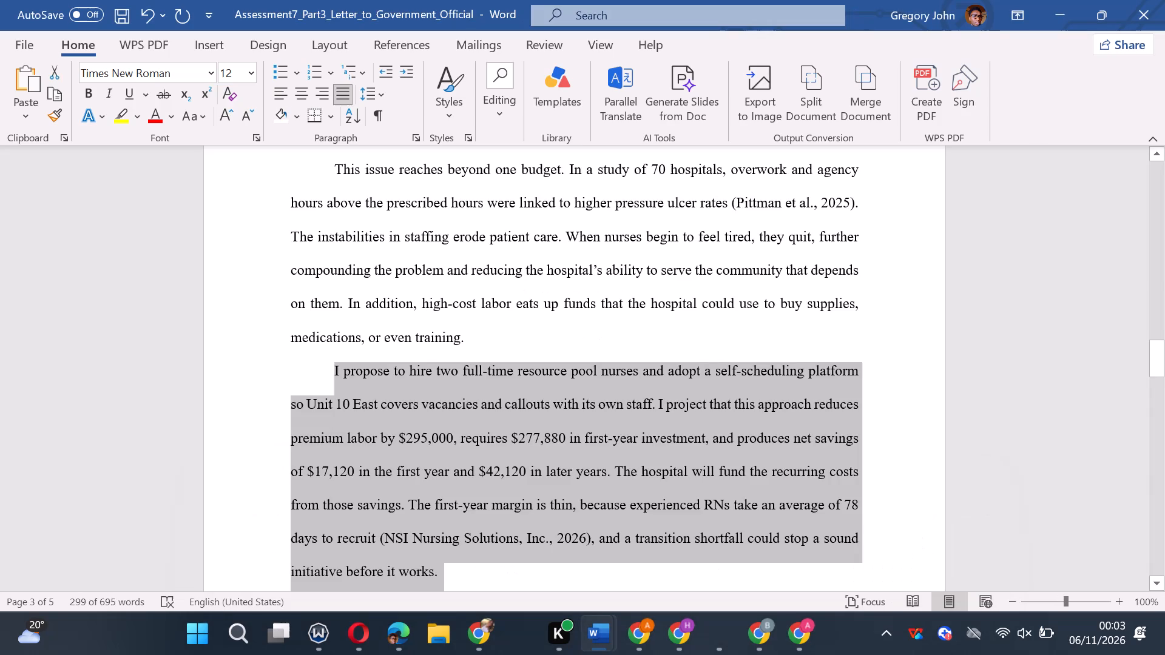
pyautogui.click(329, 375)
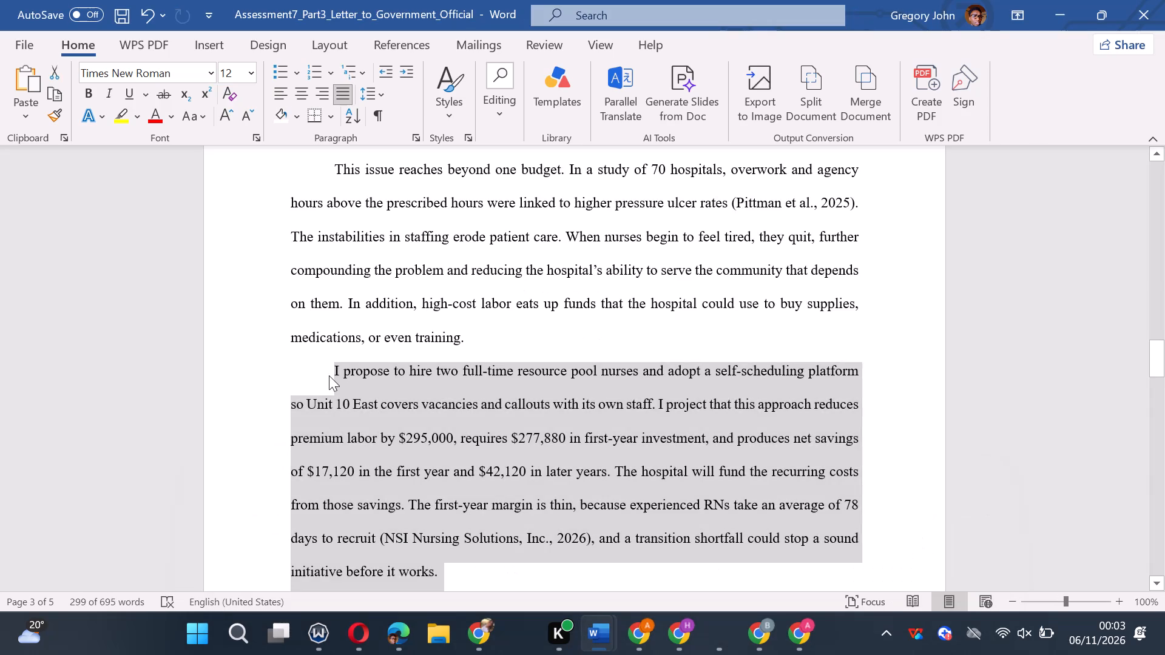
pyautogui.moveTo(333, 369); pyautogui.dragTo(333, 369)
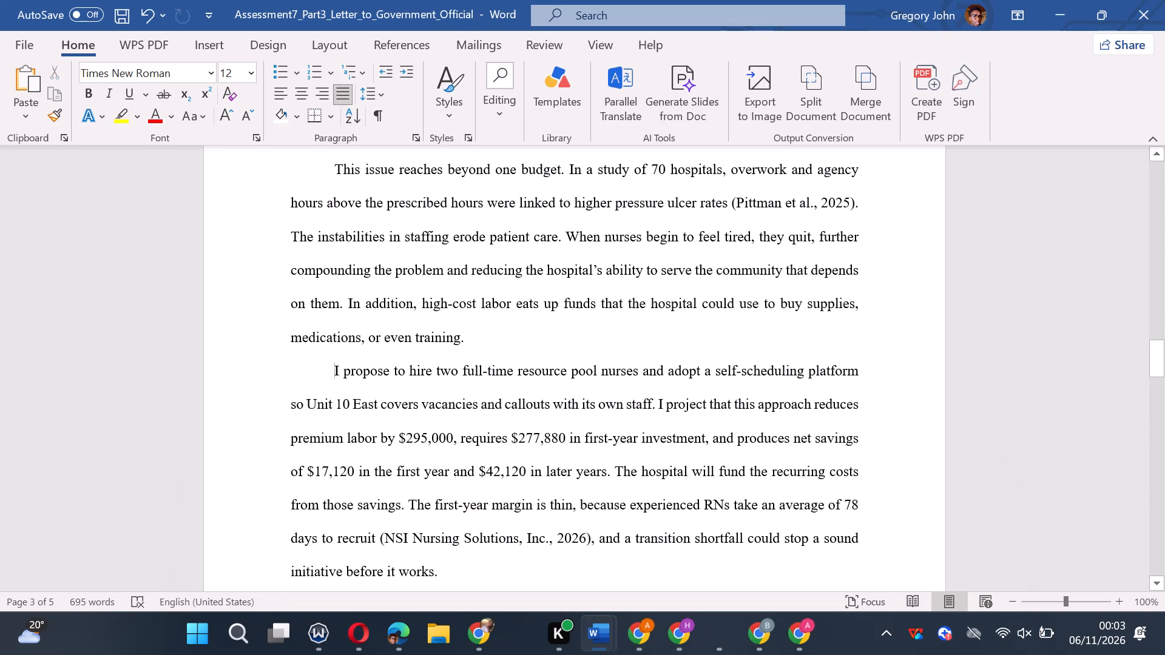
pyautogui.moveTo(333, 369); pyautogui.dragTo(463, 590)
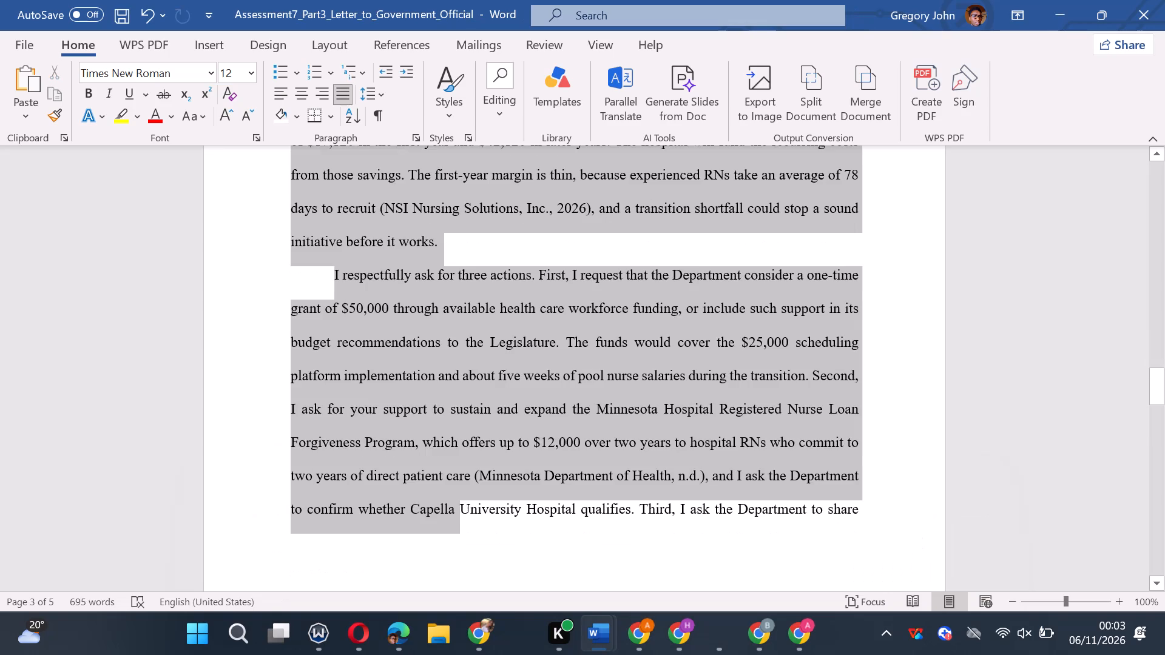
pyautogui.moveTo(463, 590); pyautogui.dragTo(512, 412)
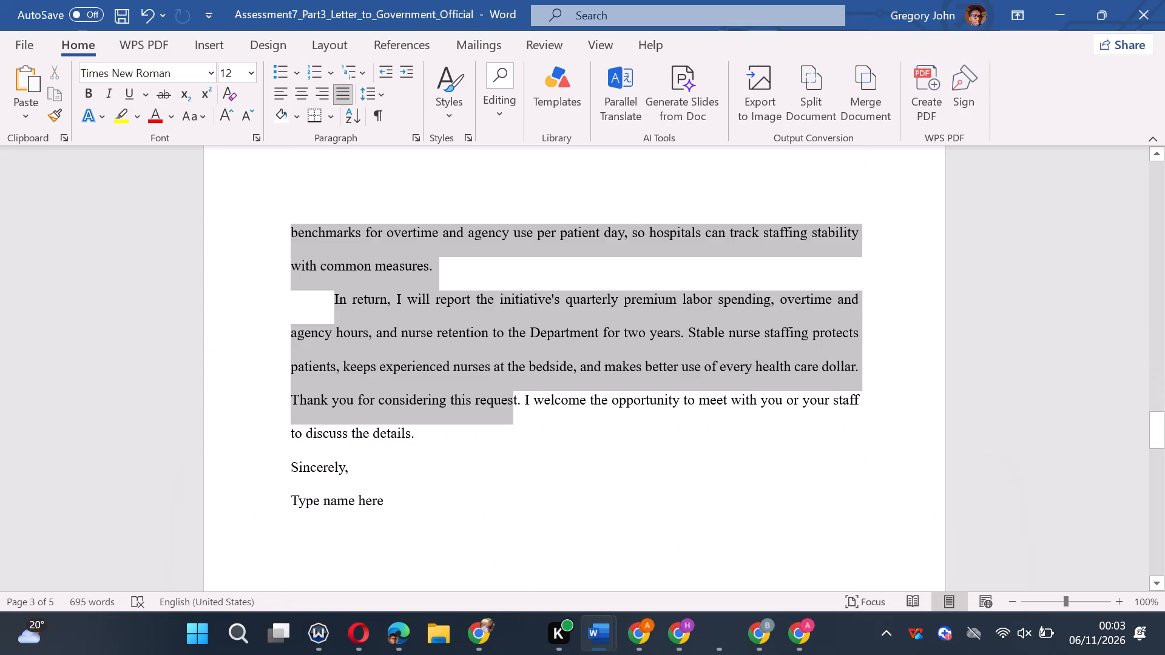
pyautogui.moveTo(512, 412); pyautogui.dragTo(841, 371)
pyautogui.rightClick(641, 346)
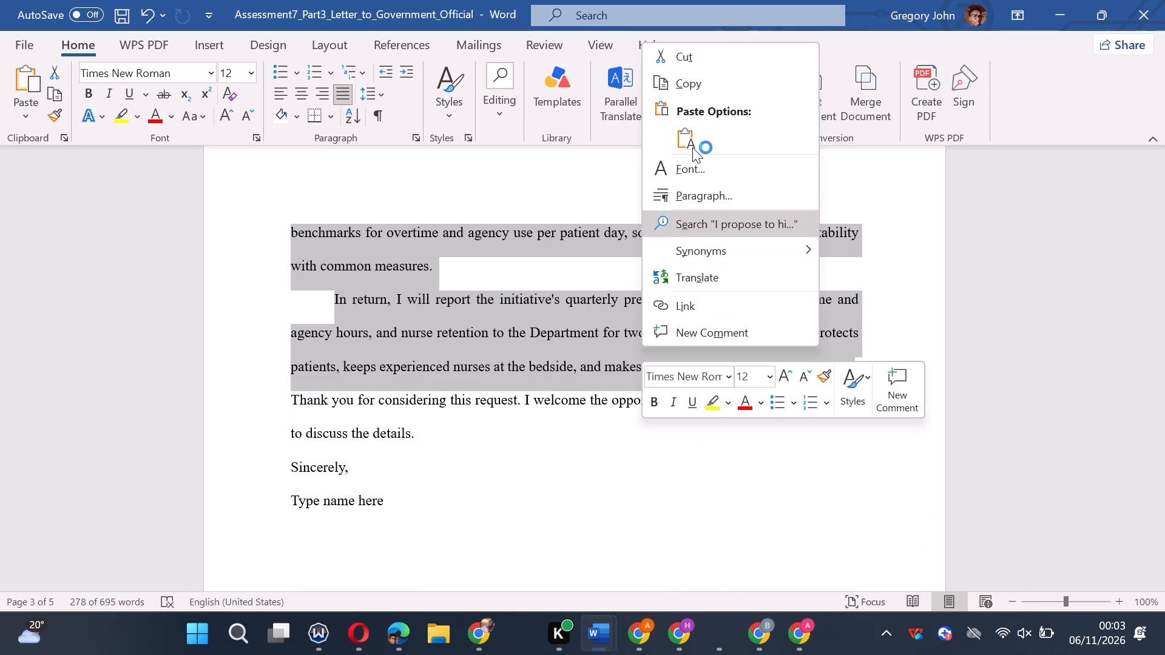
pyautogui.click(681, 143)
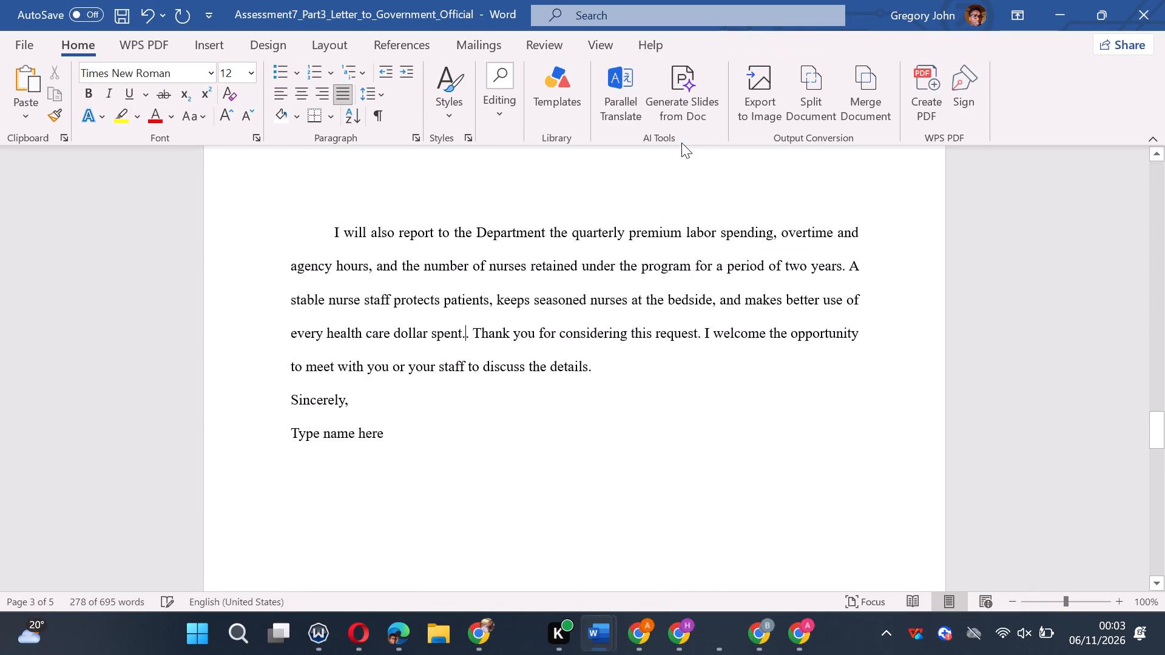
# Remove the duplicate period after "every health care dollar spent" in the letter's closing paragraph.
pyautogui.press('BackSpace')
pyautogui.click(655, 369)
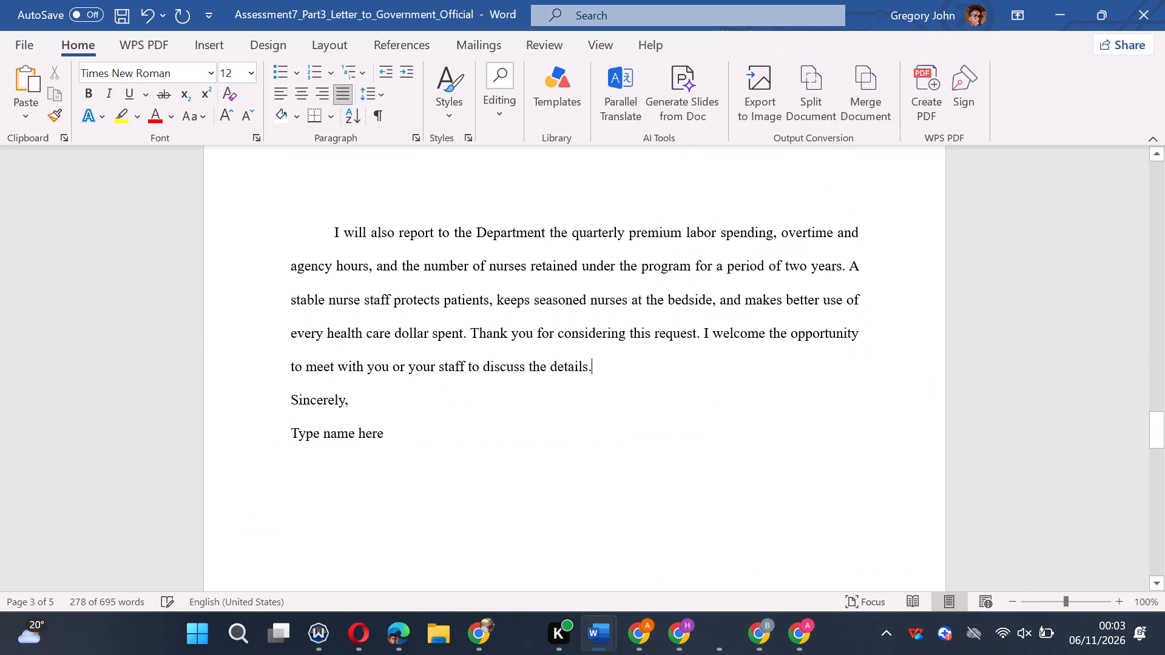
# Replace the "Type name here" placeholder under "Sincerely," with the student's name.
pyautogui.moveTo(386, 427); pyautogui.dragTo(304, 437)
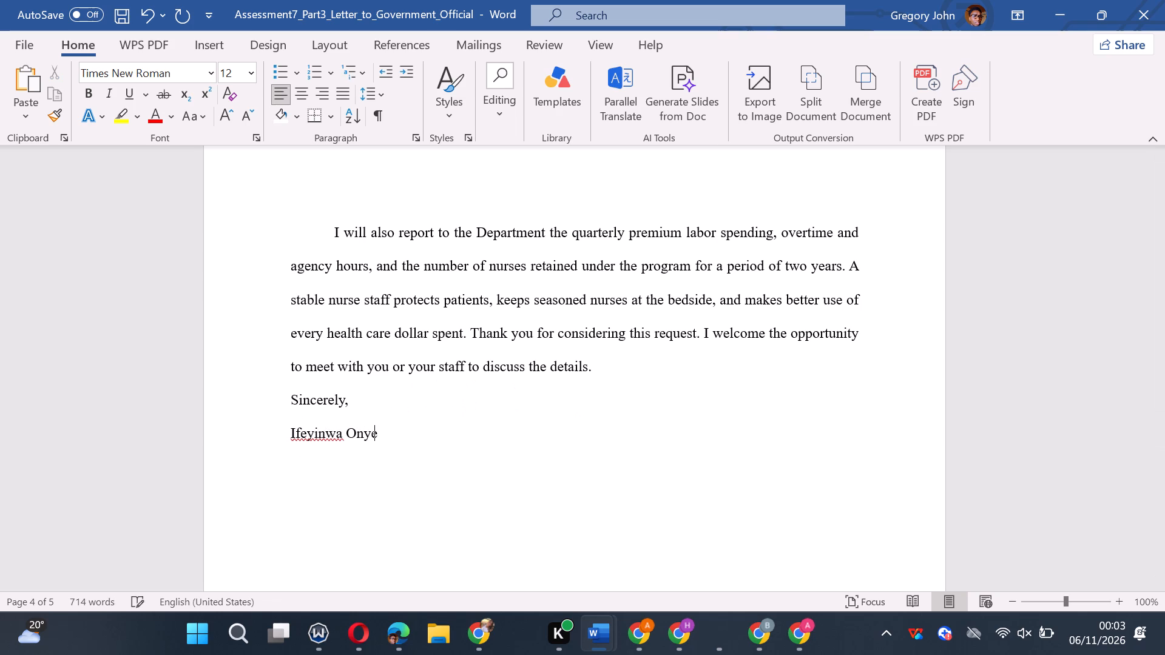
pyautogui.click(302, 433)
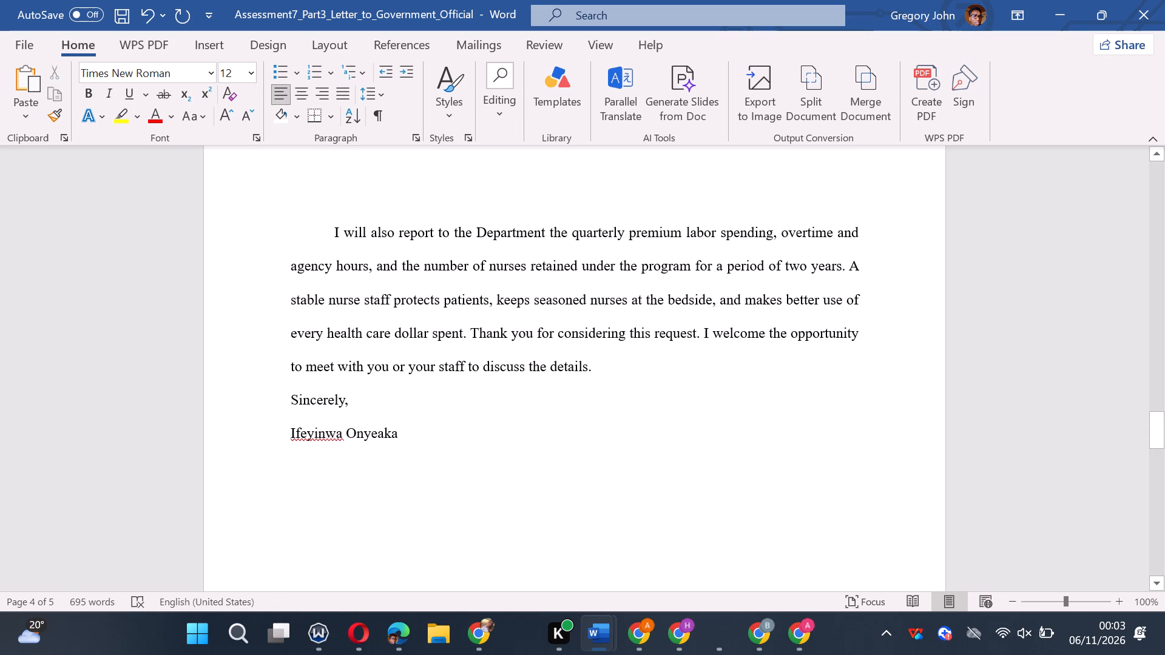
pyautogui.click(334, 436)
# Look over the letter's signature page and the entries in the References list.
pyautogui.scroll(-5, 334, 436)
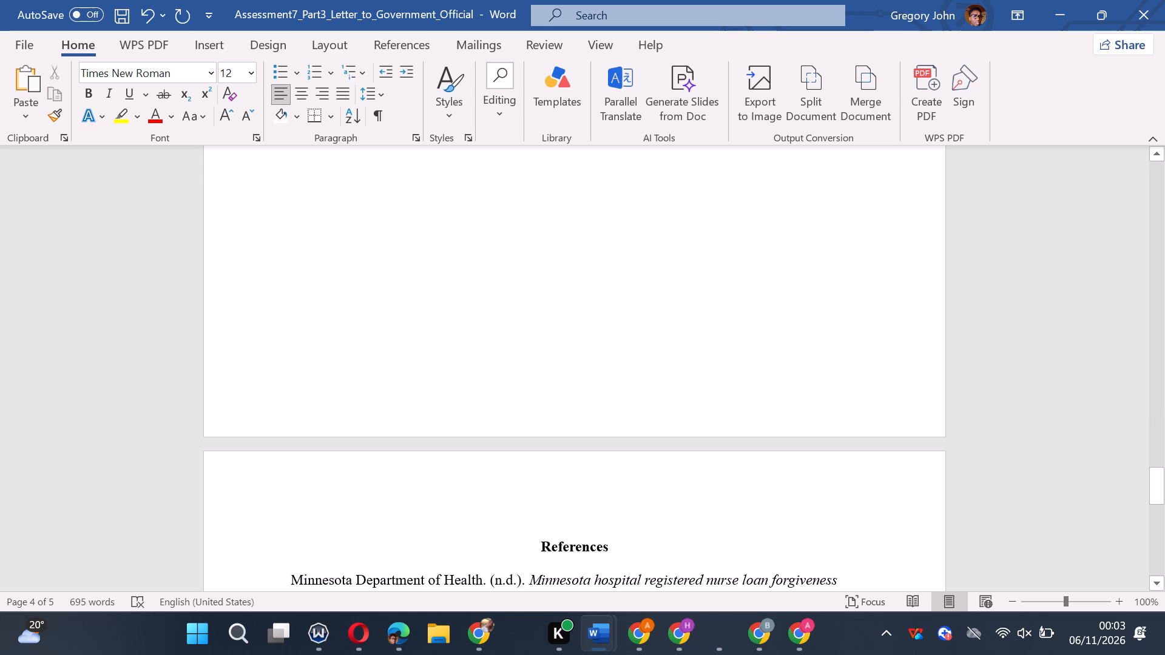
pyautogui.scroll(-6, 334, 436)
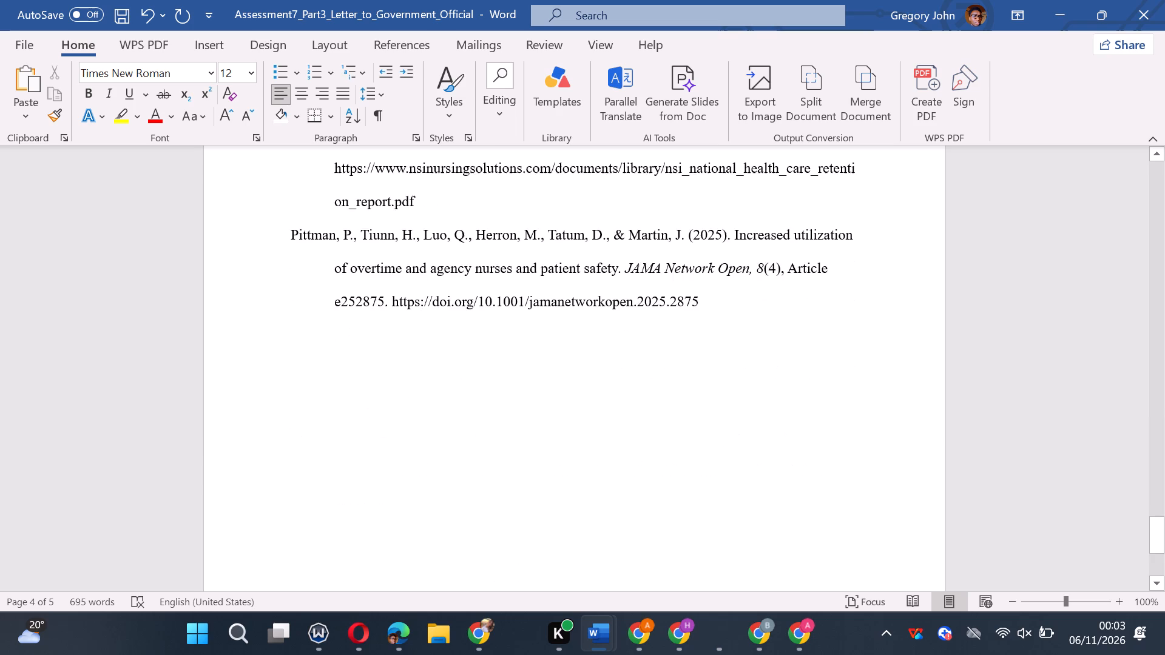
pyautogui.scroll(-1, 587, 415)
pyautogui.scroll(5, 587, 415)
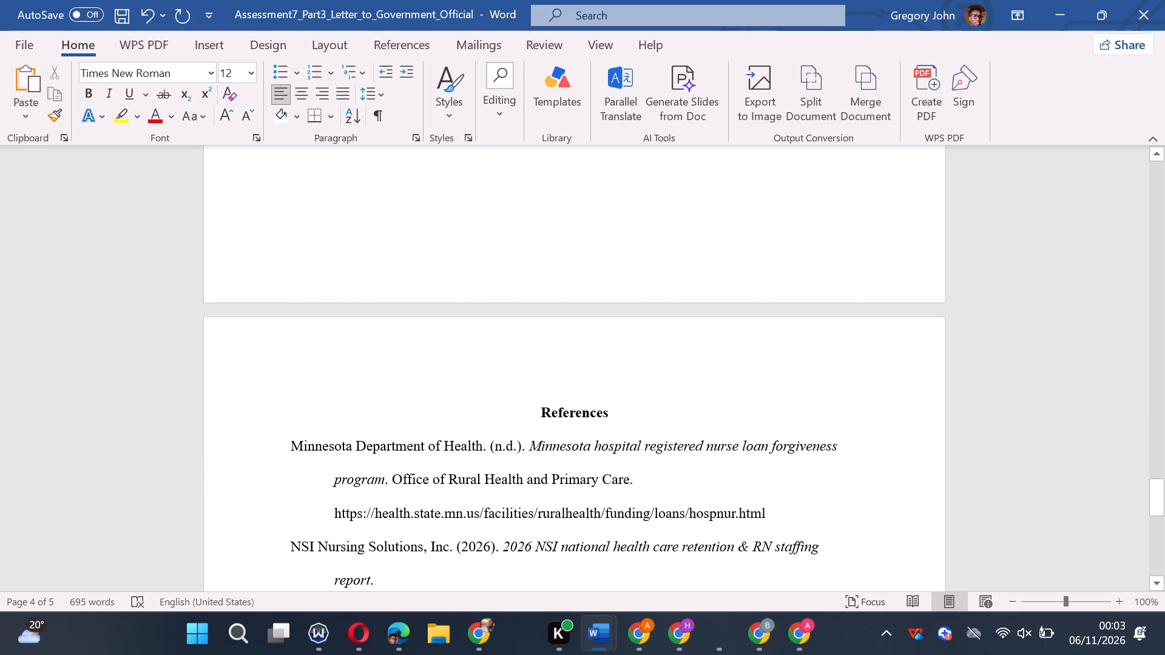
pyautogui.scroll(-2, 573, 450)
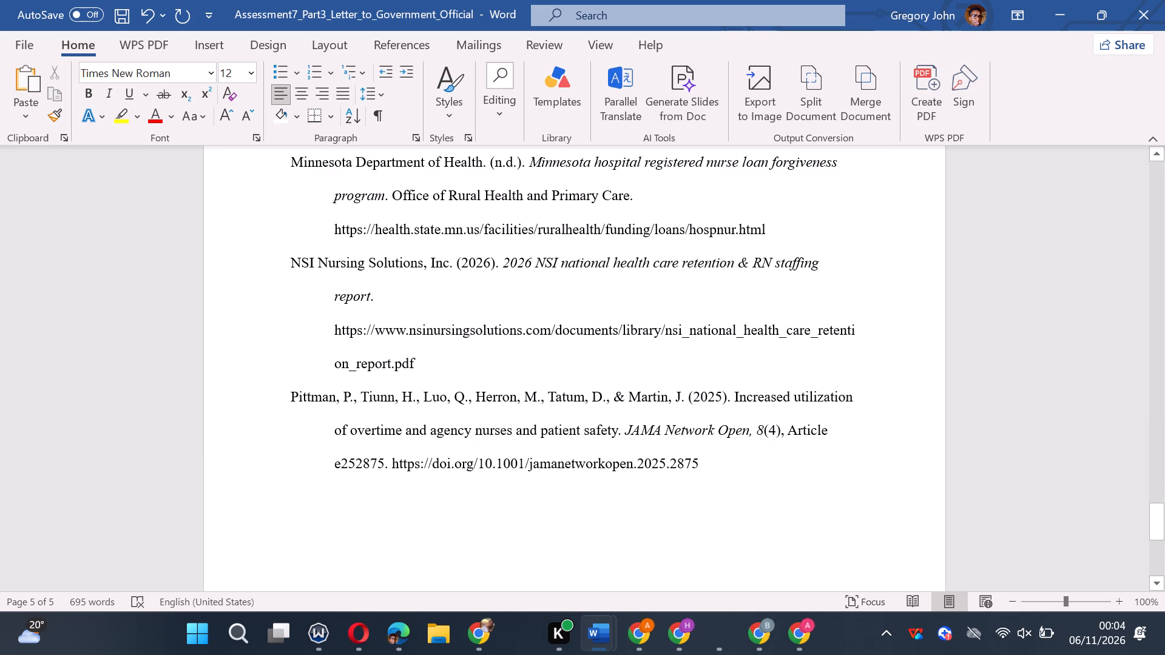
pyautogui.press('space')
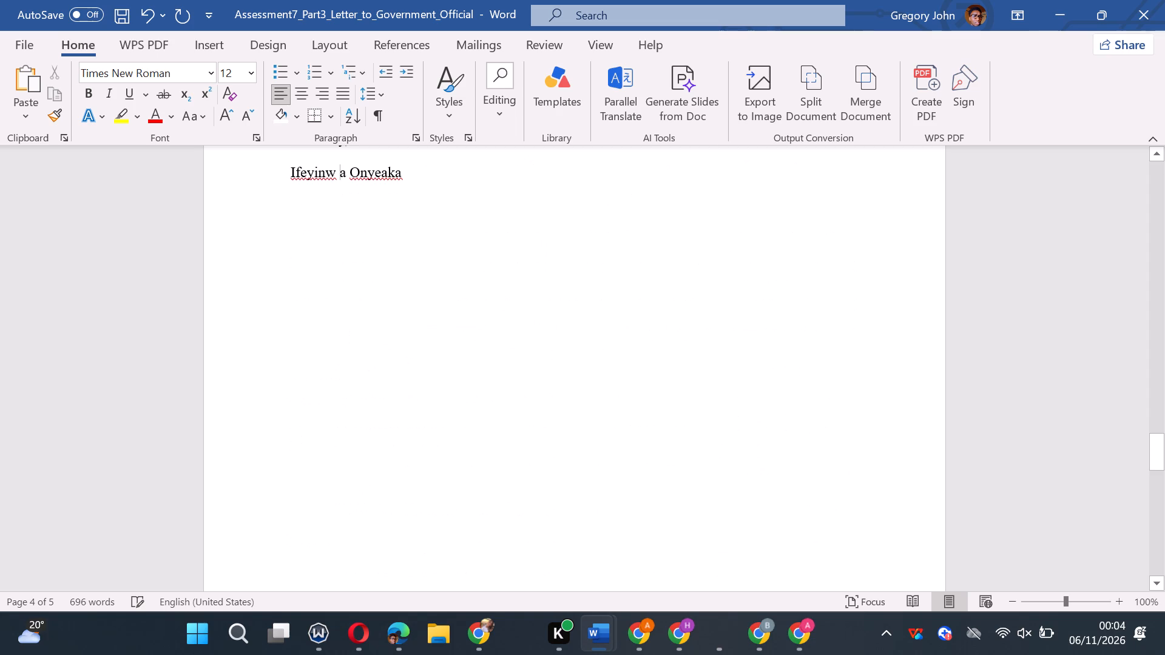
pyautogui.press('BackSpace')
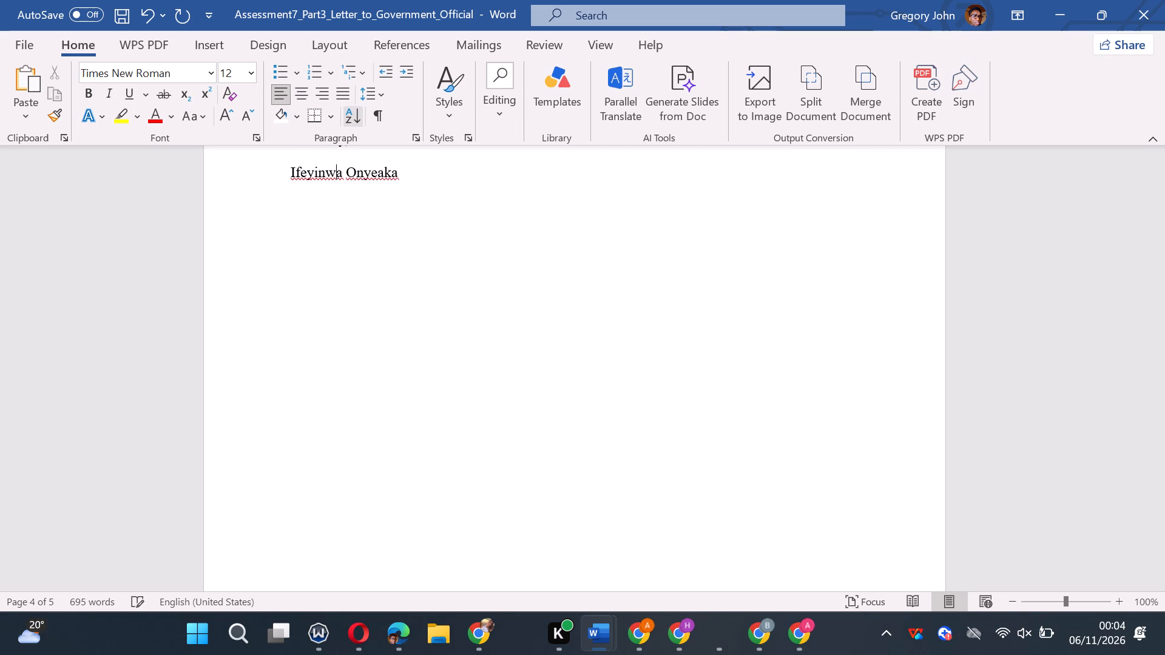
pyautogui.scroll(-9, 373, 318)
pyautogui.scroll(9, 373, 318)
pyautogui.scroll(-2, 373, 318)
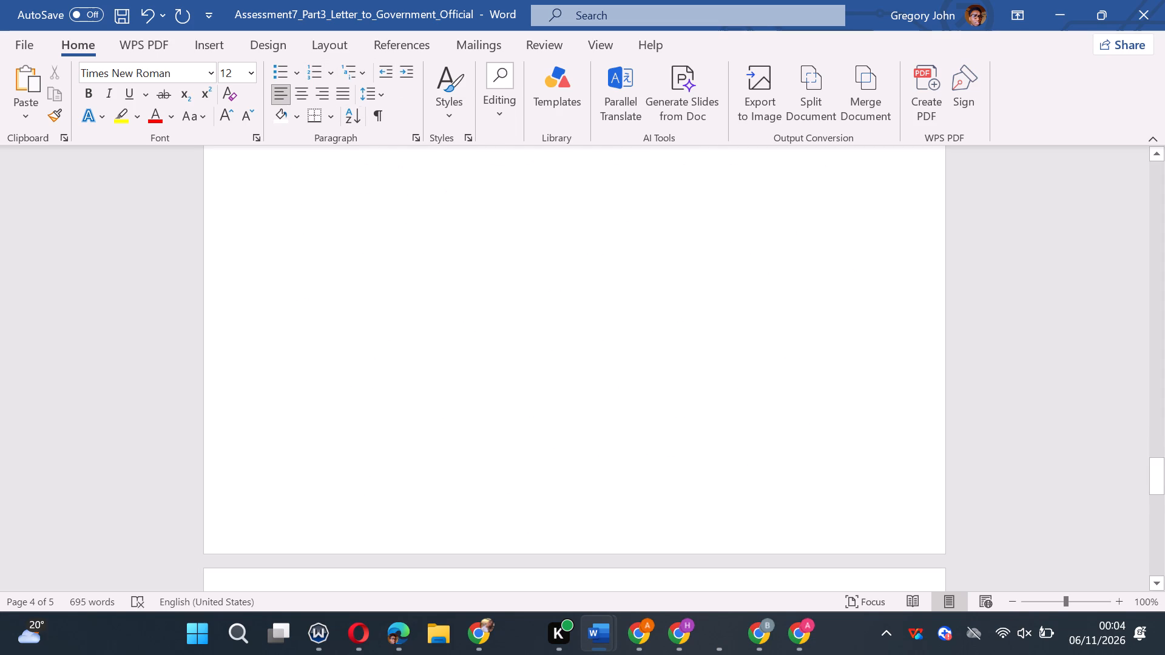
# Convert the plain-text web addresses of the Pittman, NSI Nursing Solutions and Minnesota Department of Health references into hyperlinks.
pyautogui.scroll(-5, 373, 318)
pyautogui.scroll(1, 453, 383)
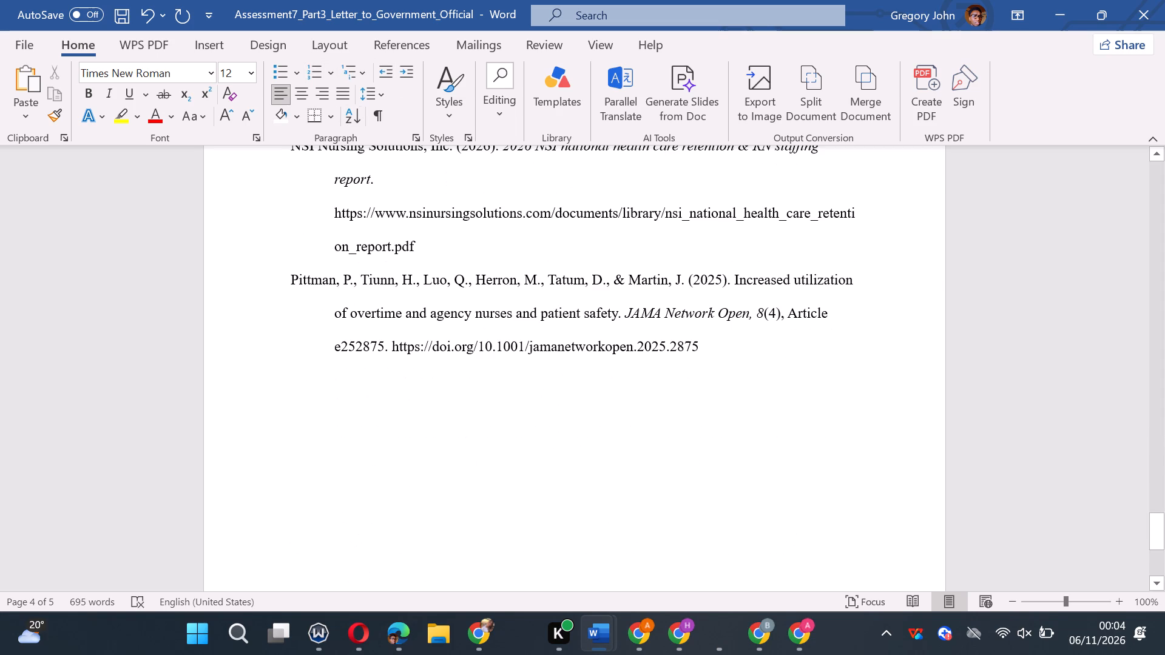
pyautogui.click(739, 347)
pyautogui.press('space')
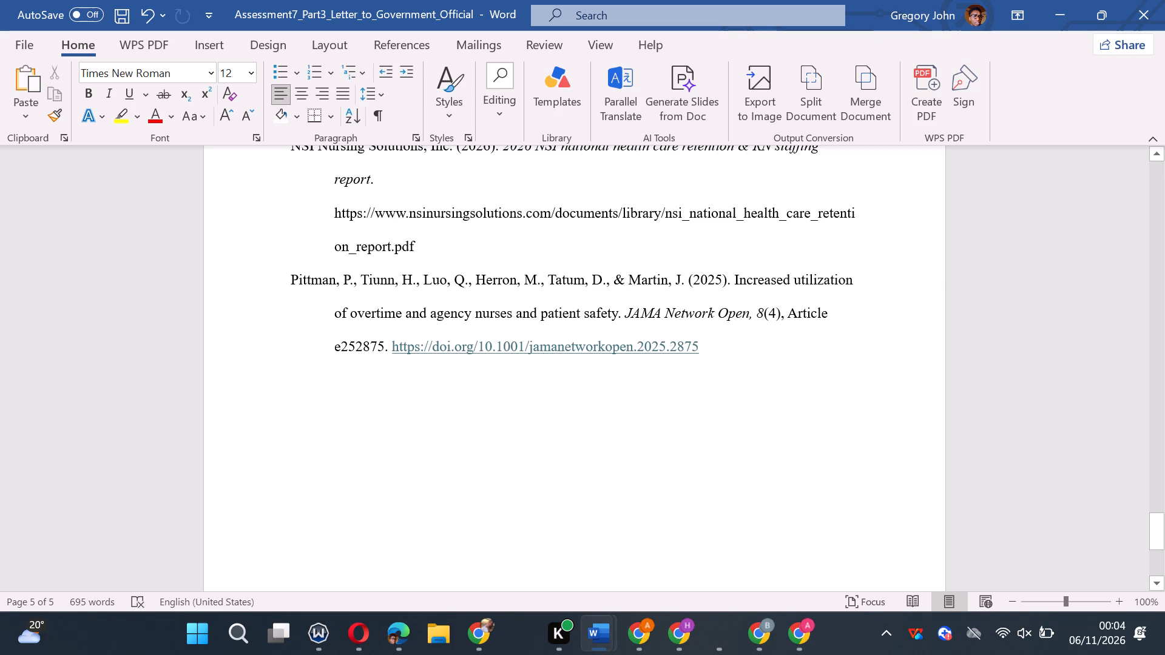
pyautogui.click(539, 240)
pyautogui.press('space')
pyautogui.scroll(1, 533, 302)
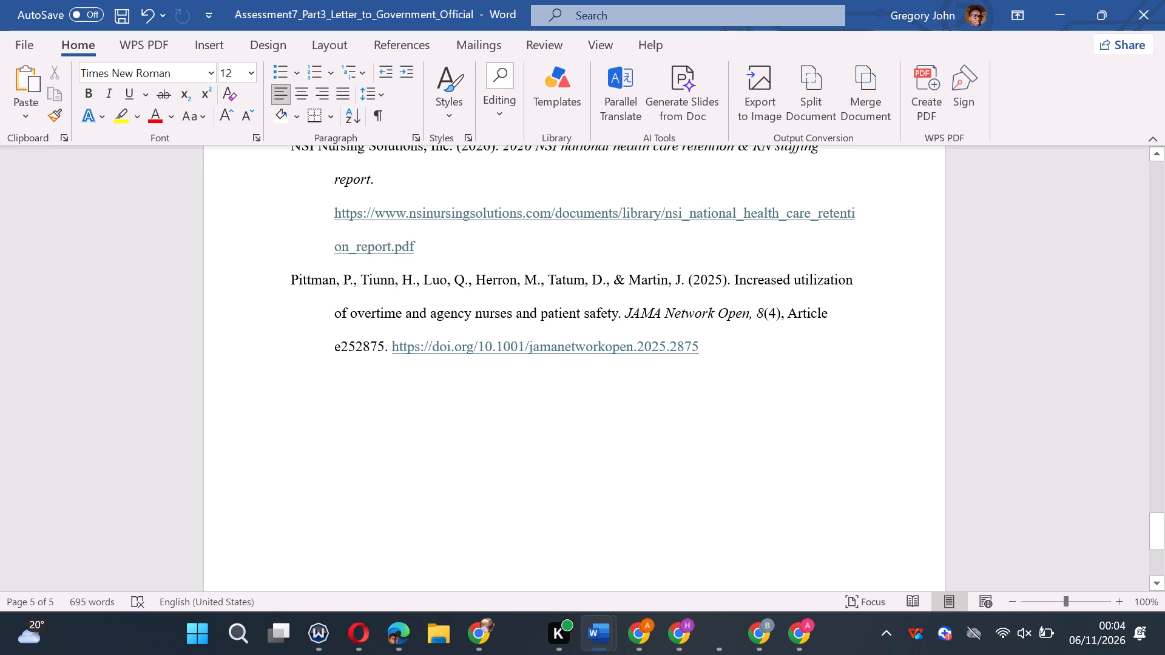
pyautogui.scroll(1, 533, 302)
pyautogui.click(824, 279)
pyautogui.press('space')
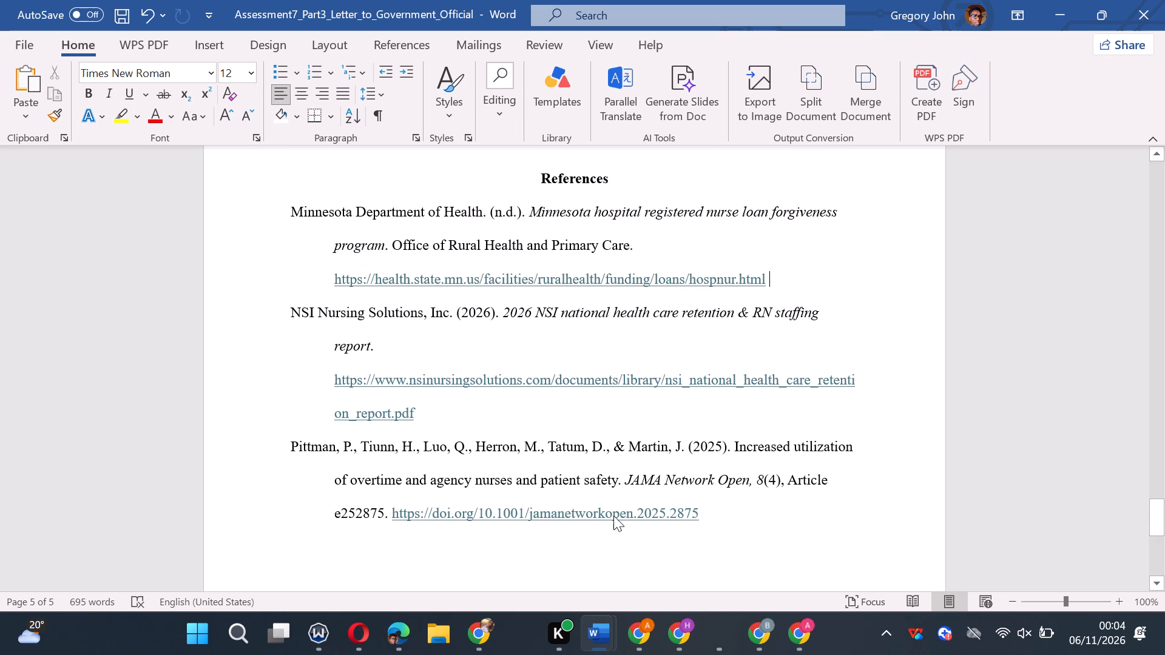
# Copy the NSI Nursing Solutions (2025) entry from the References list of the Assessment7_Part1 Executive Fact Sheet document.
pyautogui.click(734, 573)
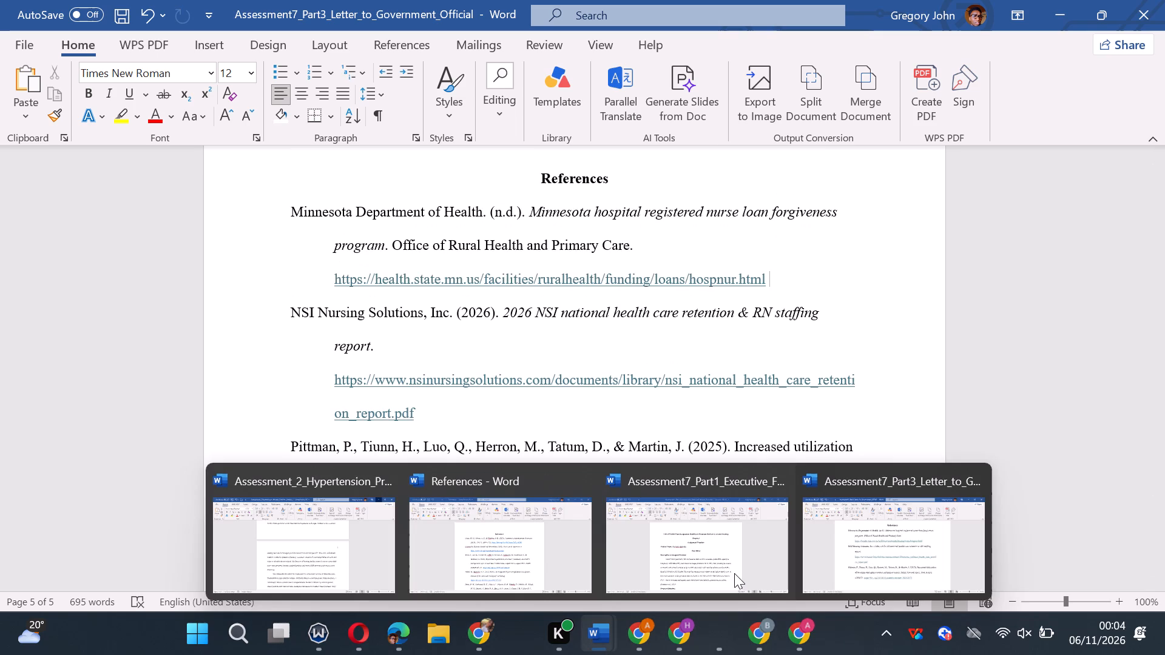
pyautogui.scroll(-20, 621, 491)
pyautogui.scroll(-9, 621, 491)
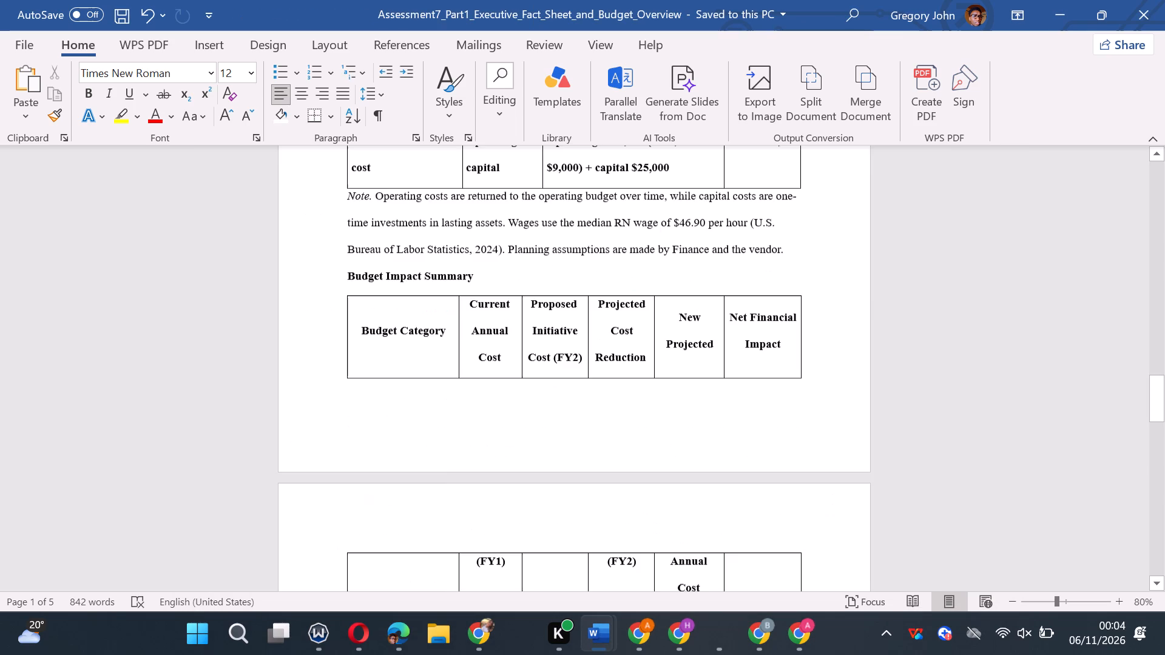
pyautogui.scroll(-5, 621, 491)
pyautogui.scroll(-20, 621, 491)
pyautogui.scroll(-10, 621, 491)
pyautogui.scroll(7, 621, 491)
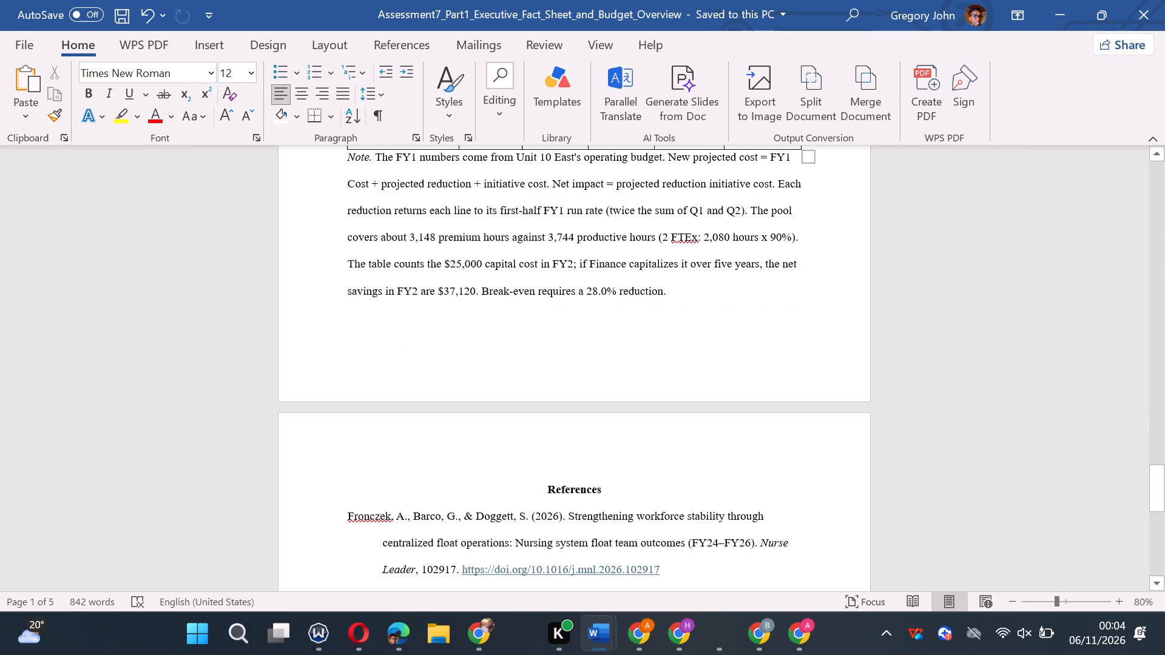
pyautogui.scroll(-3, 621, 491)
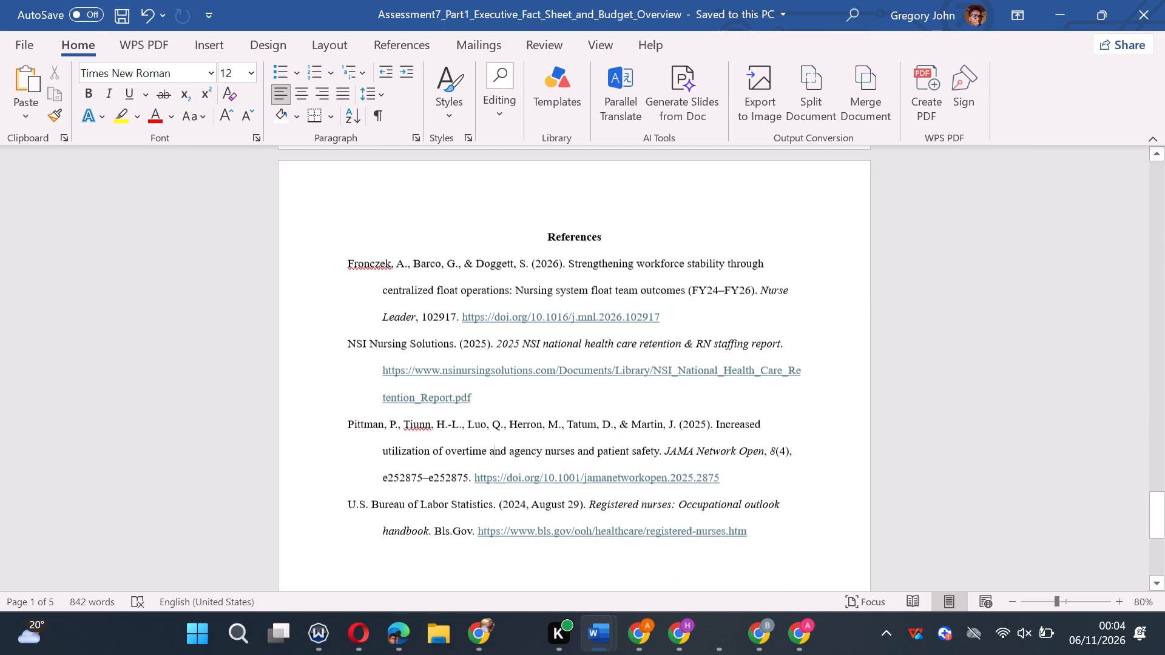
pyautogui.moveTo(496, 374); pyautogui.dragTo(405, 334)
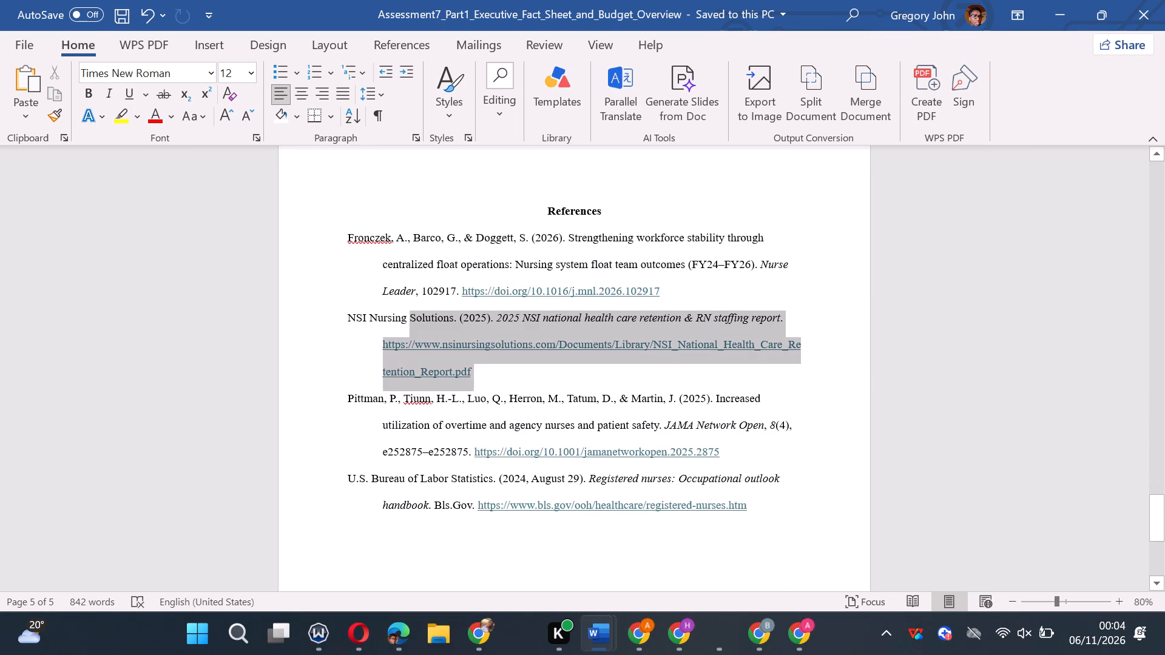
pyautogui.moveTo(405, 334); pyautogui.dragTo(356, 320)
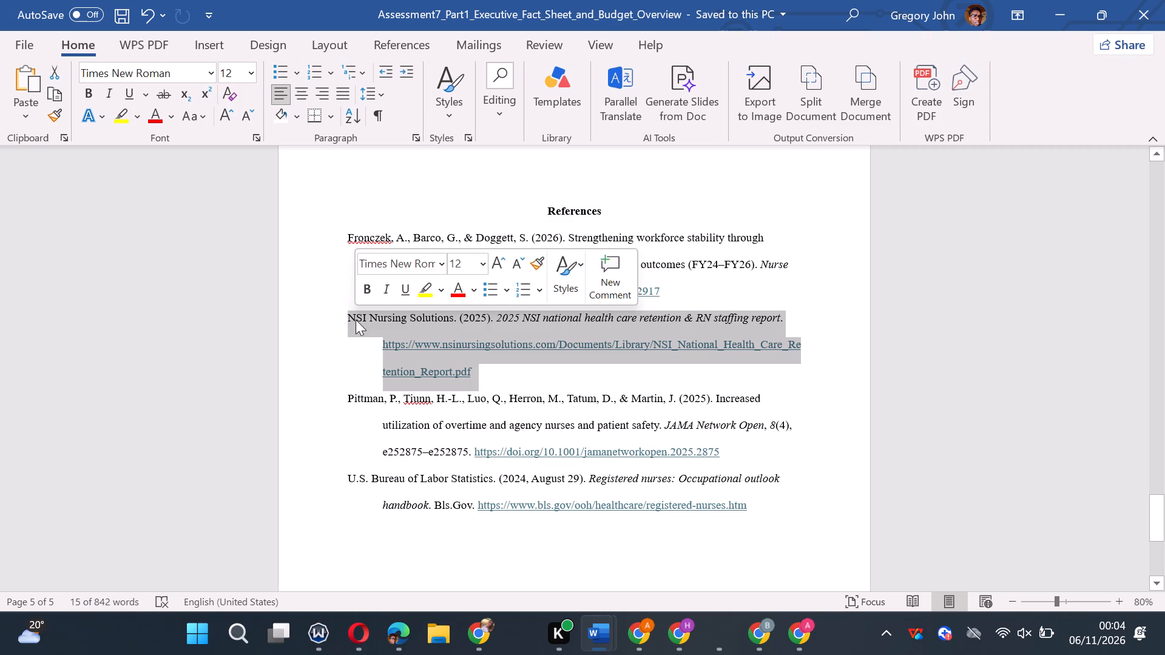
pyautogui.hotkey('ctrl', 'c')
# Back in the Part3 letter, replace the whole NSI Nursing Solutions, Inc. (2026) reference with the copied 2025 entry.
pyautogui.click(1048, 19)
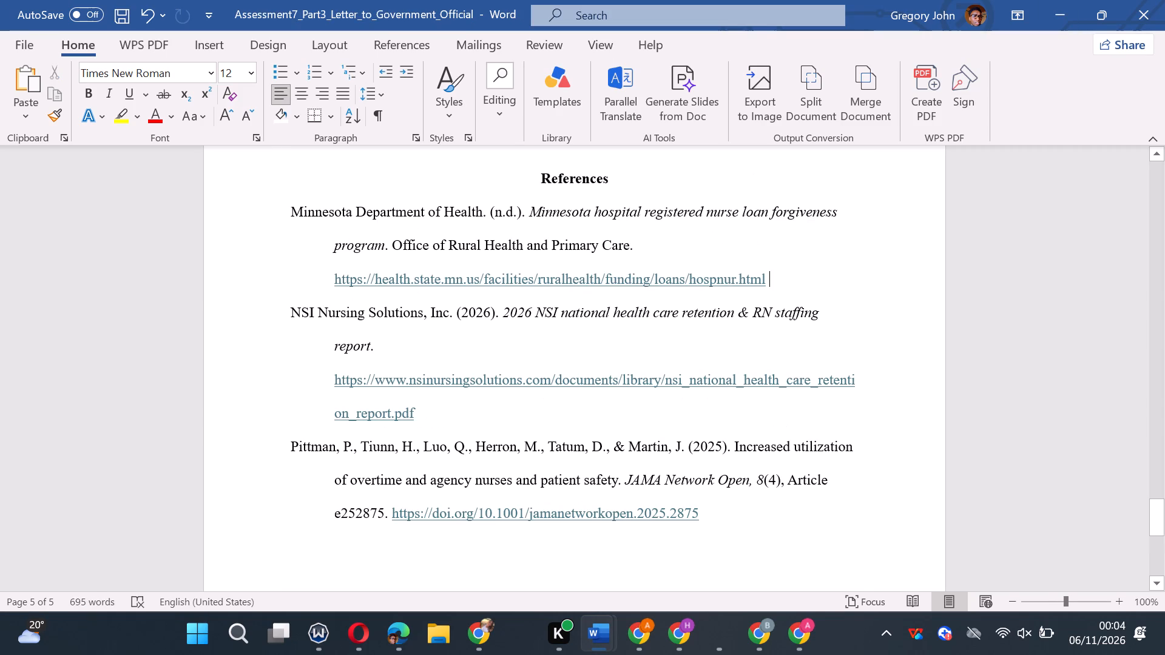
pyautogui.moveTo(292, 318); pyautogui.dragTo(422, 419)
pyautogui.rightClick(354, 366)
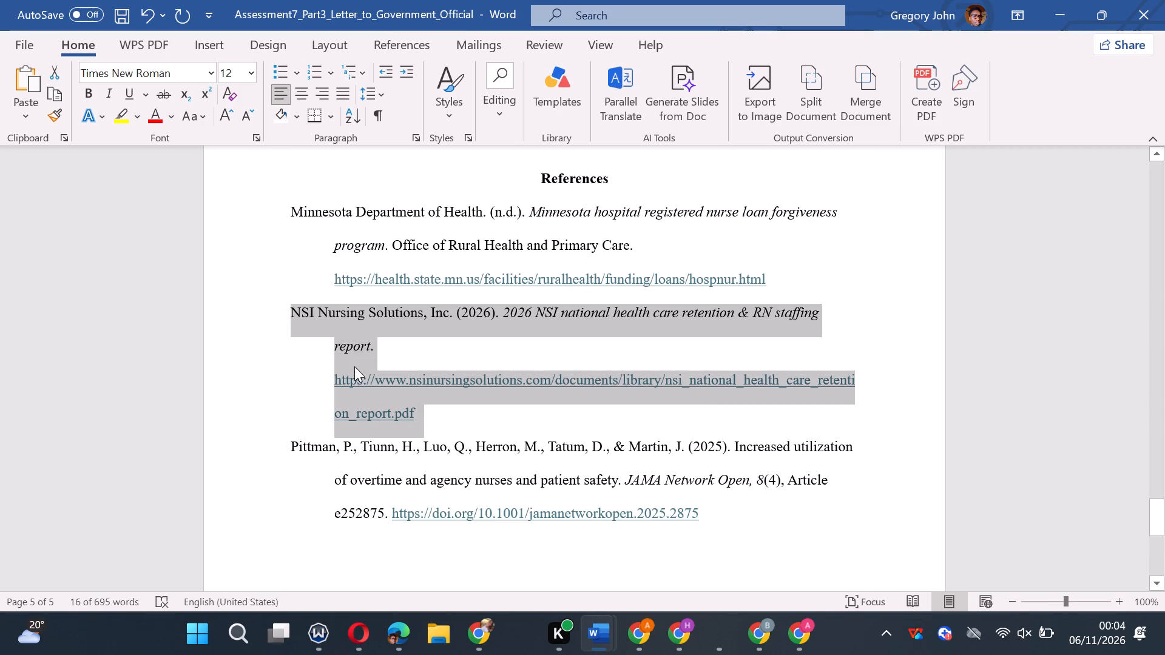
pyautogui.click(428, 316)
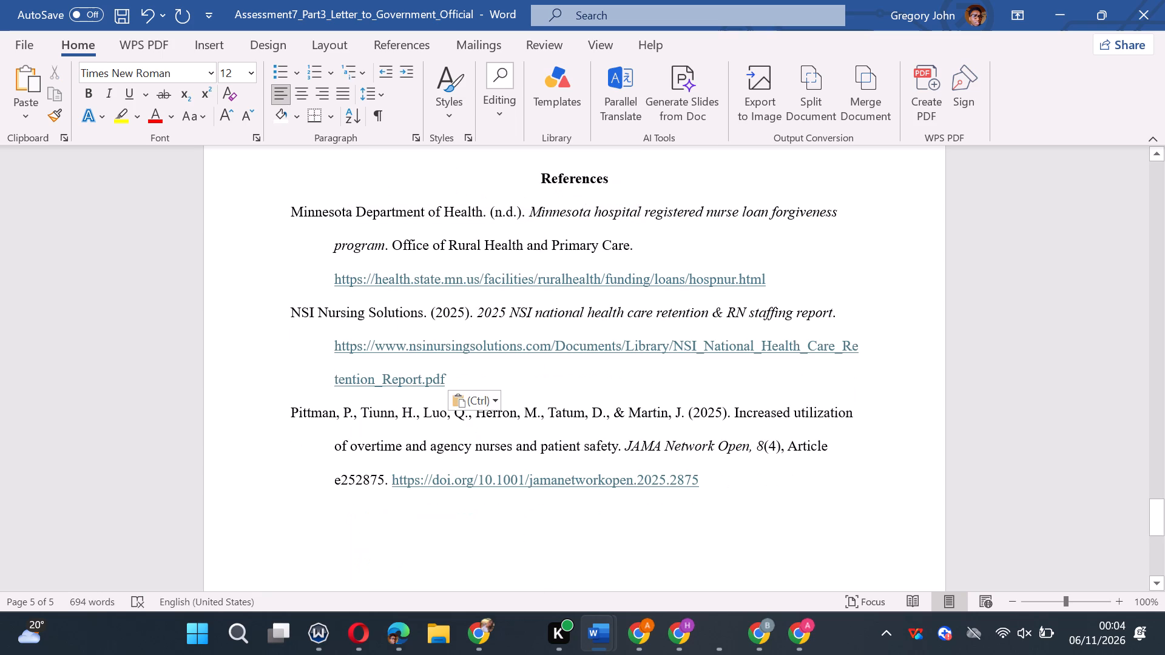
# Copy the Minnesota Department of Health link and search for it as a website citation in MyBib in Opera, discarding the open journal-article form.
pyautogui.moveTo(770, 279); pyautogui.dragTo(308, 255)
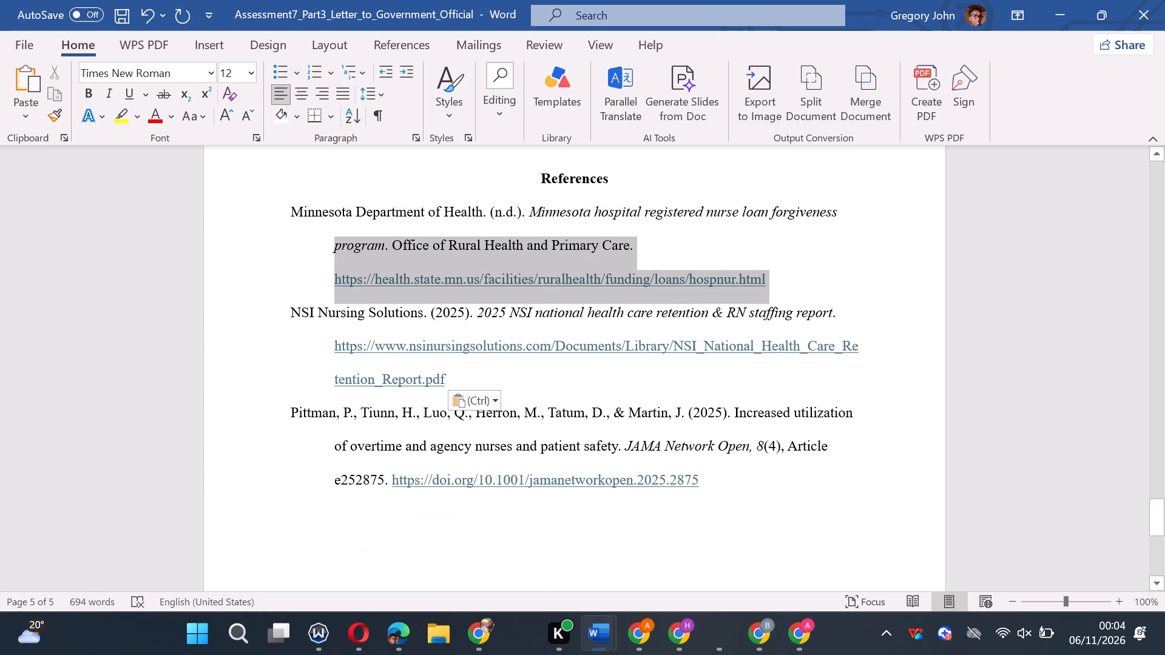
pyautogui.moveTo(308, 255); pyautogui.dragTo(310, 275)
pyautogui.hotkey('ctrl', 'c')
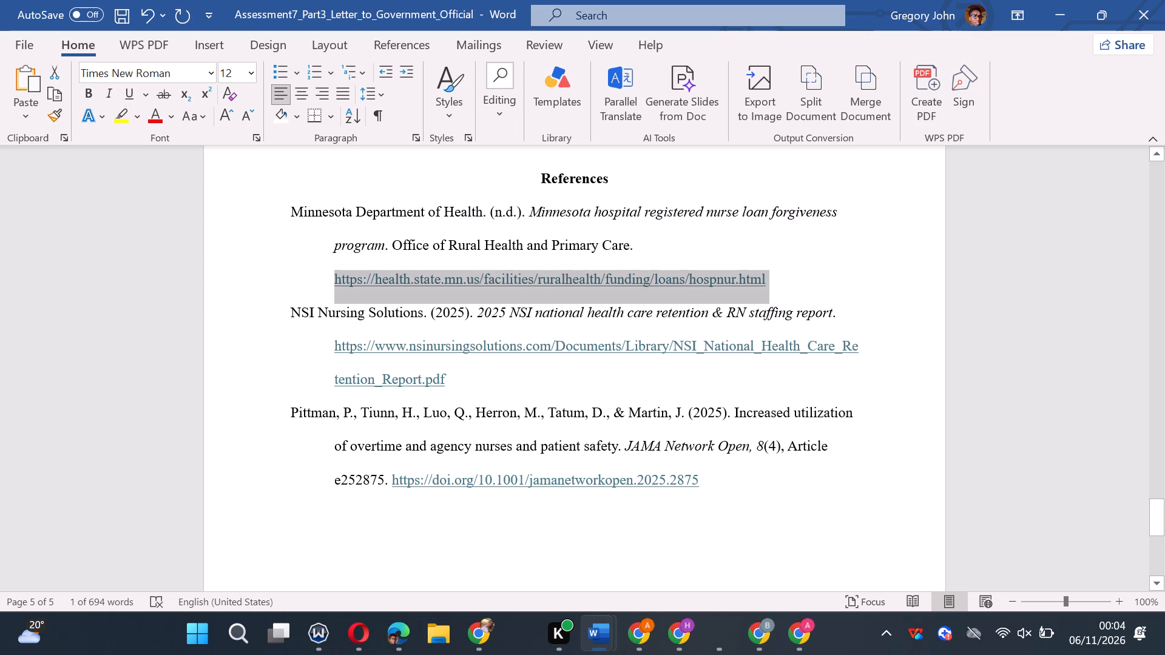
pyautogui.click(361, 634)
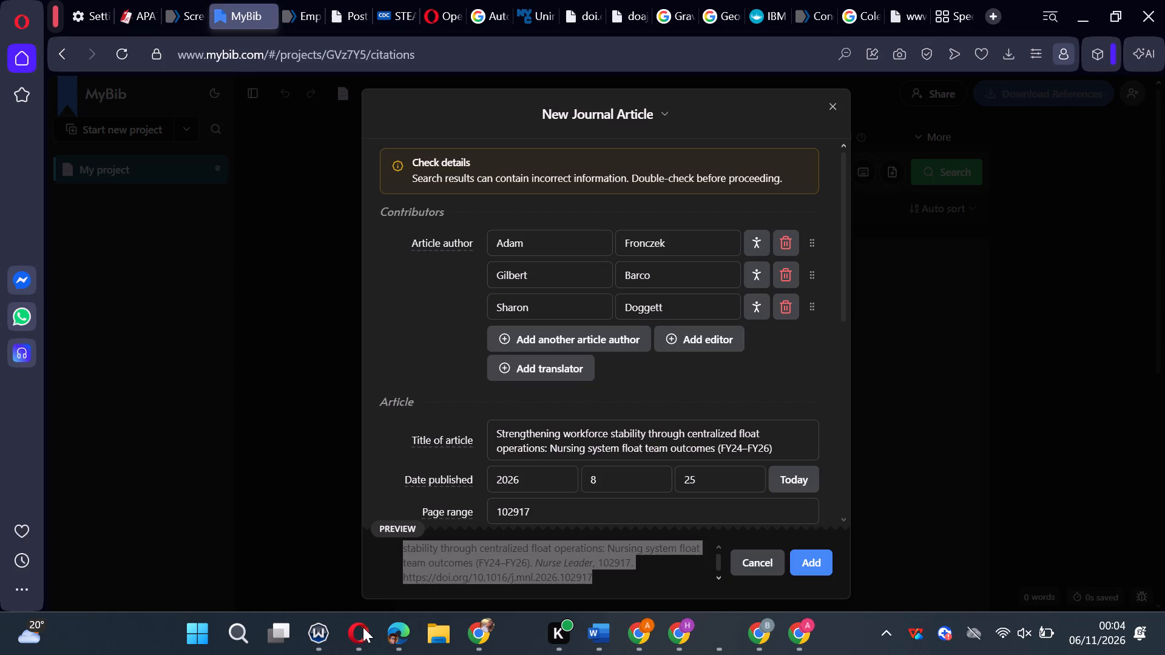
pyautogui.doubleClick(832, 108)
pyautogui.click(488, 172)
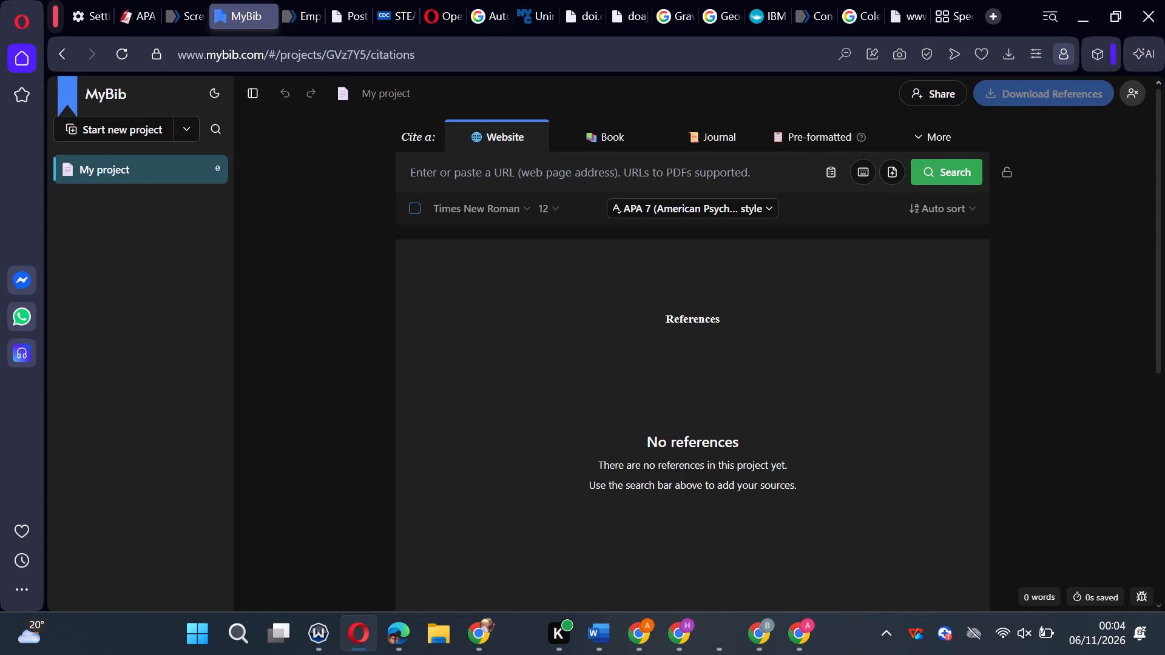
pyautogui.hotkey('ctrl', 'v')
pyautogui.press('Return')
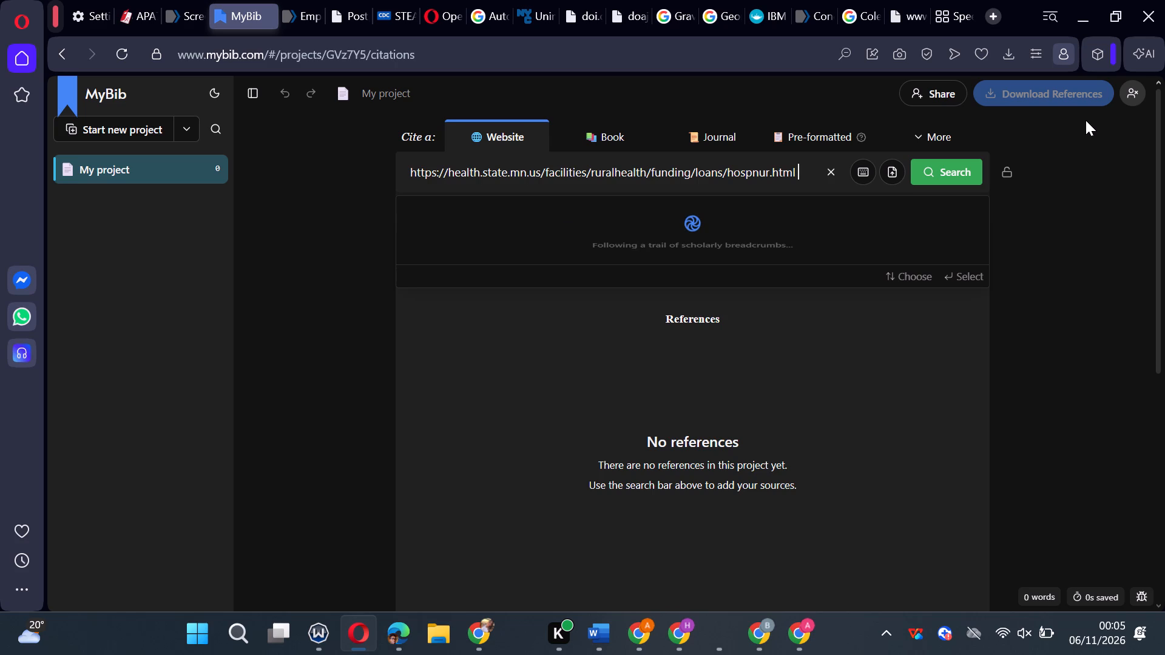
pyautogui.click(1092, 16)
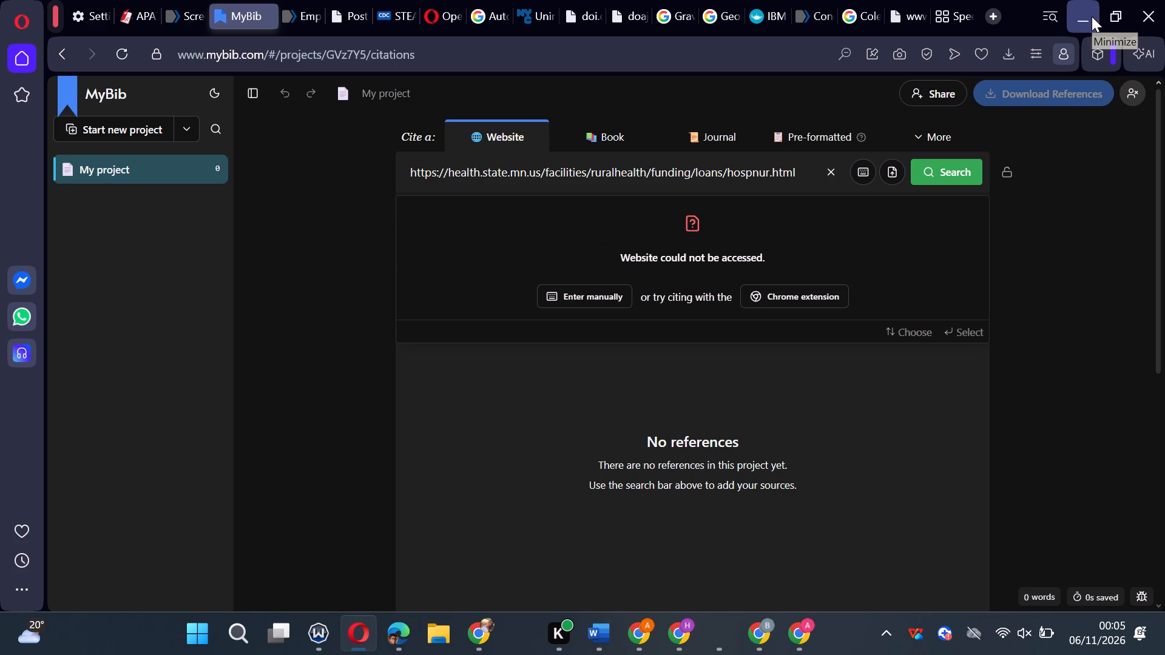
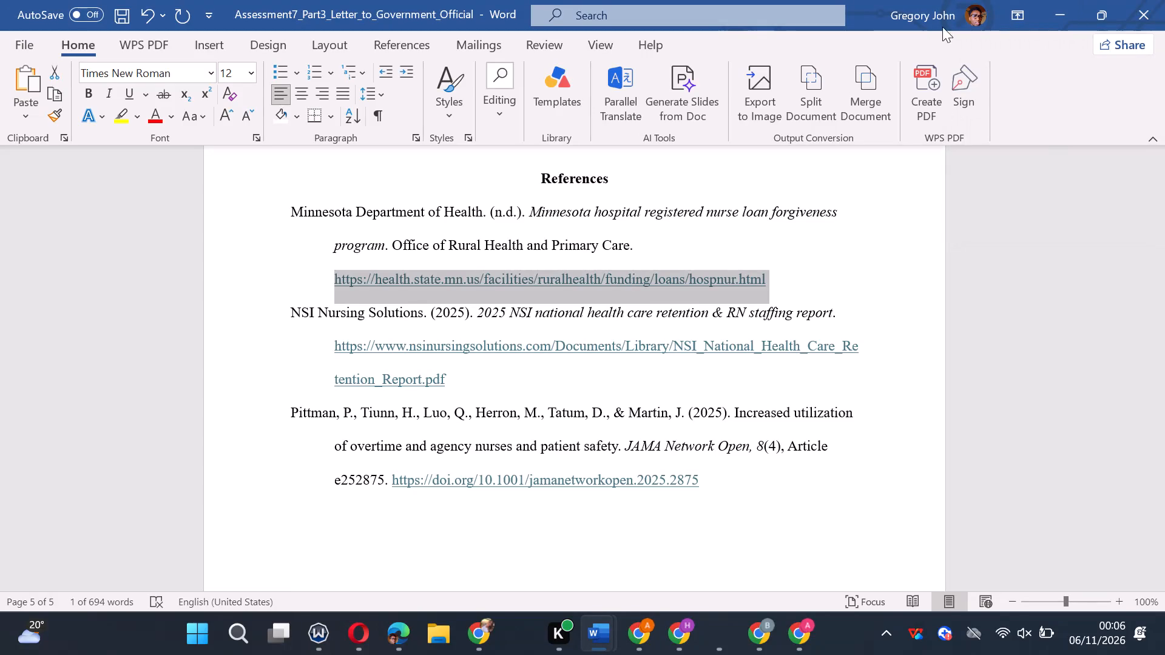
# Copy the entire Minnesota Department of Health (n.d.) entry from the letter's References list and switch to Opera.
pyautogui.moveTo(775, 287); pyautogui.dragTo(292, 209)
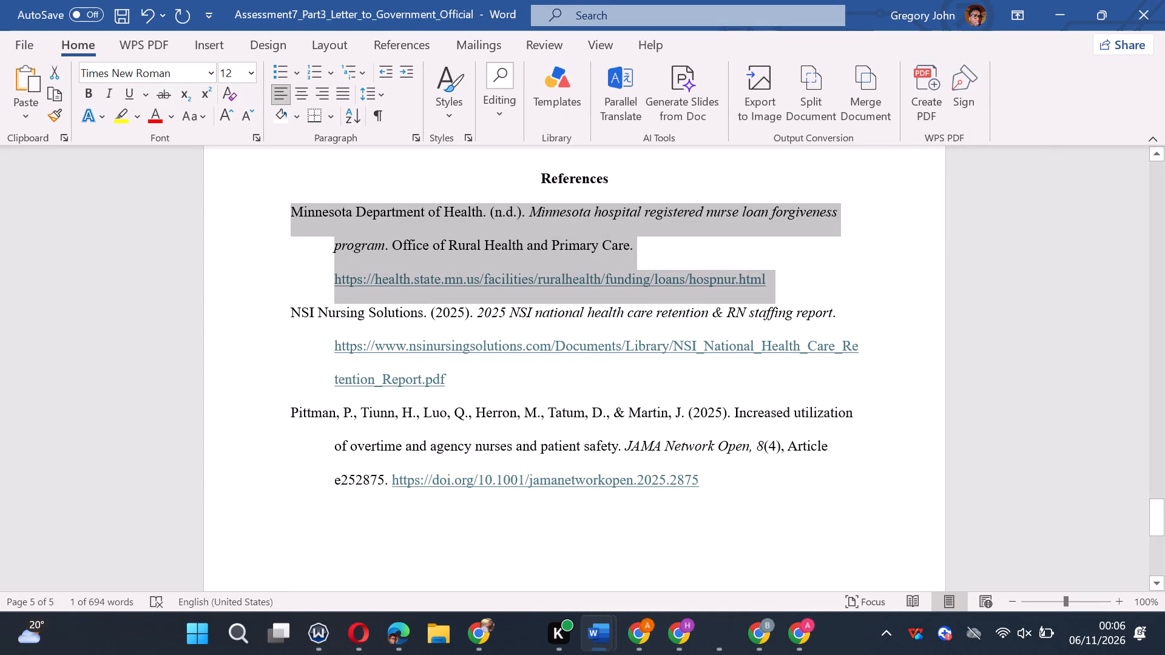
pyautogui.moveTo(292, 209); pyautogui.dragTo(291, 211)
pyautogui.hotkey('ctrl', 'c')
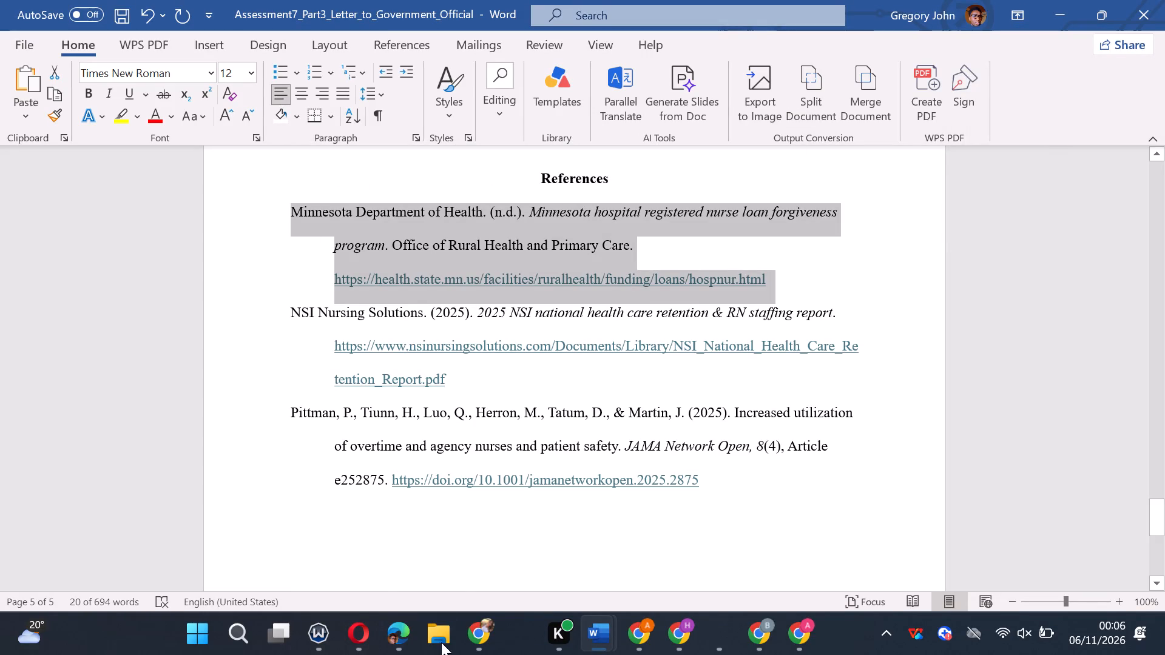
pyautogui.click(370, 653)
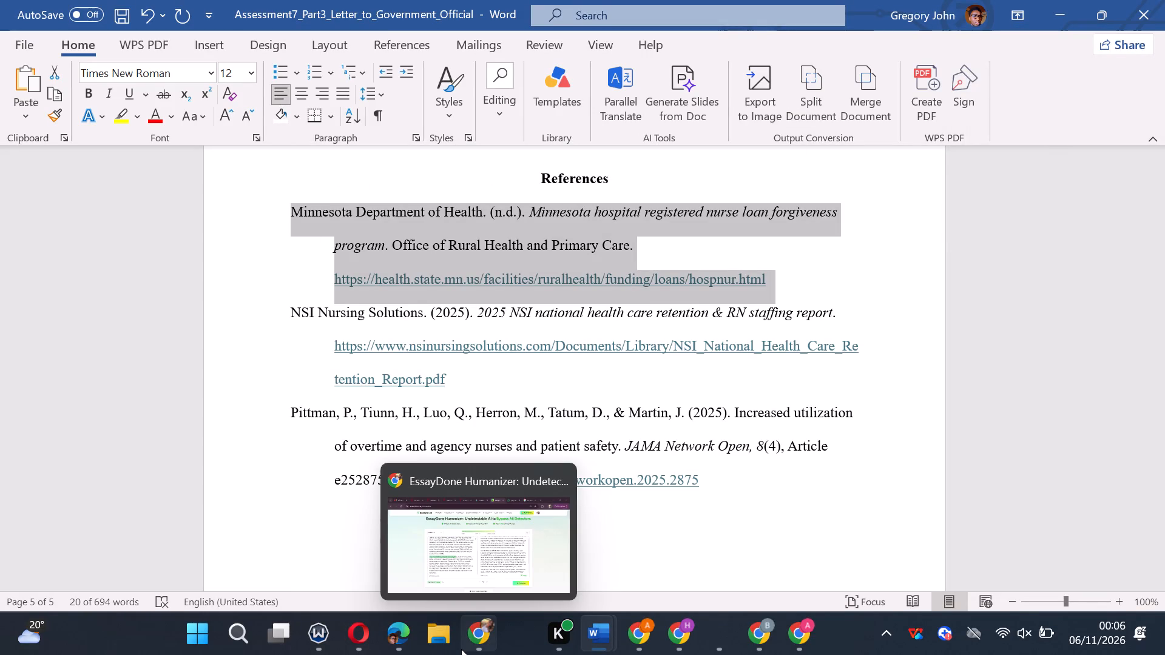
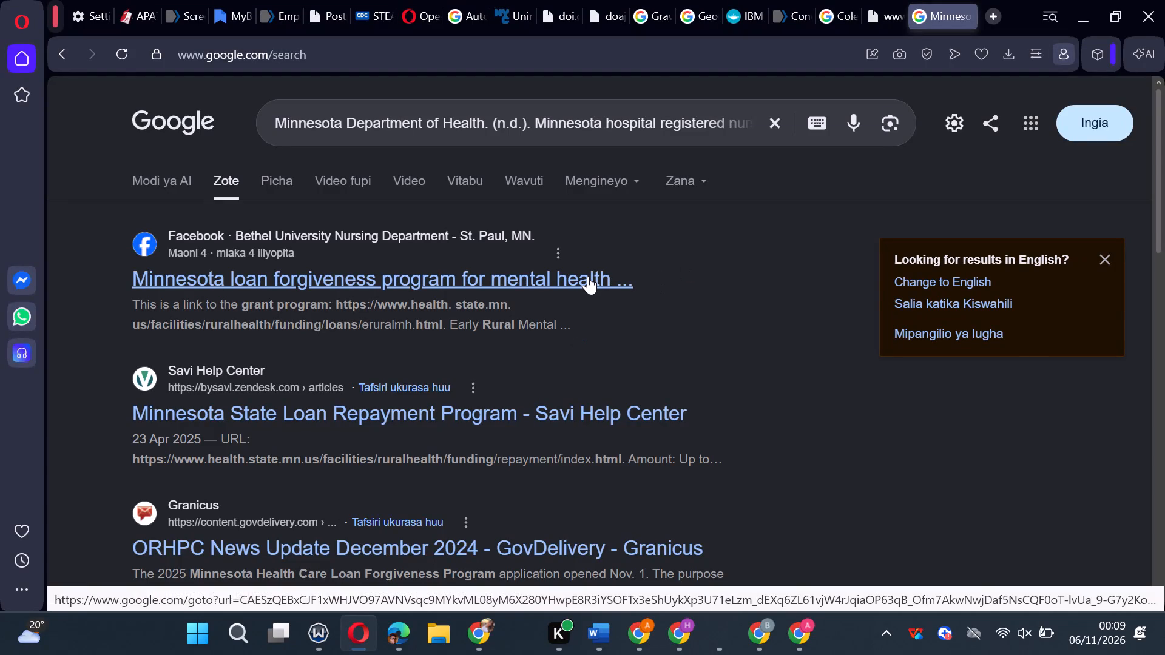
# Return to the Word letter and review its pages from the References list back to the title page.
pyautogui.click(1092, 4)
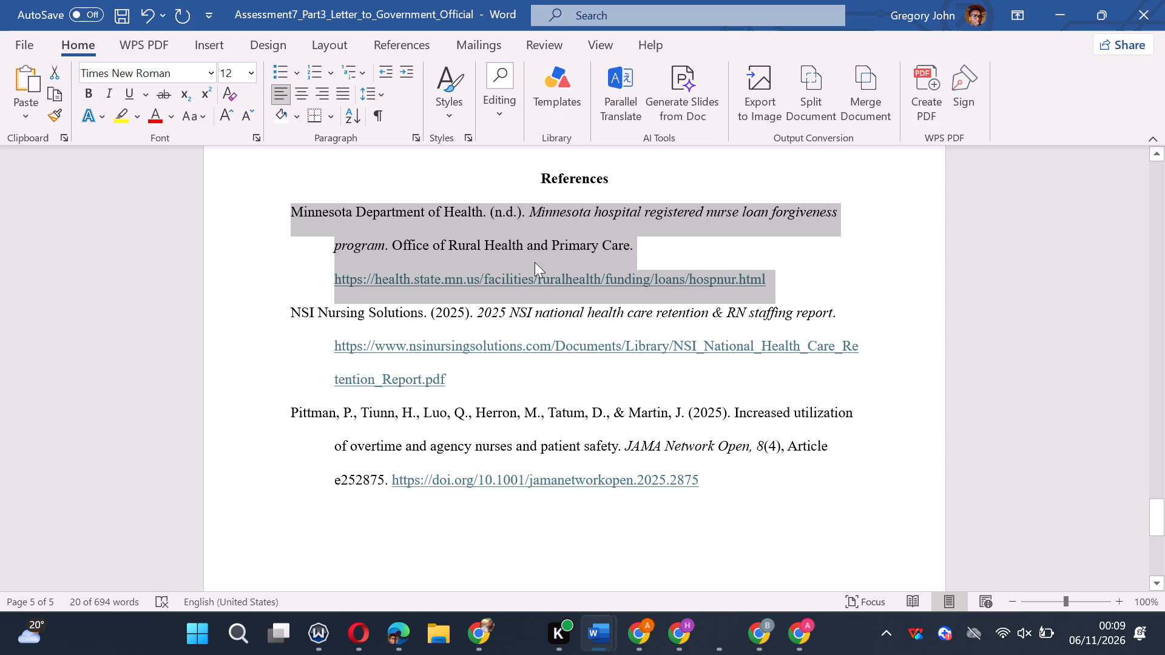
pyautogui.click(515, 263)
pyautogui.scroll(5, 695, 483)
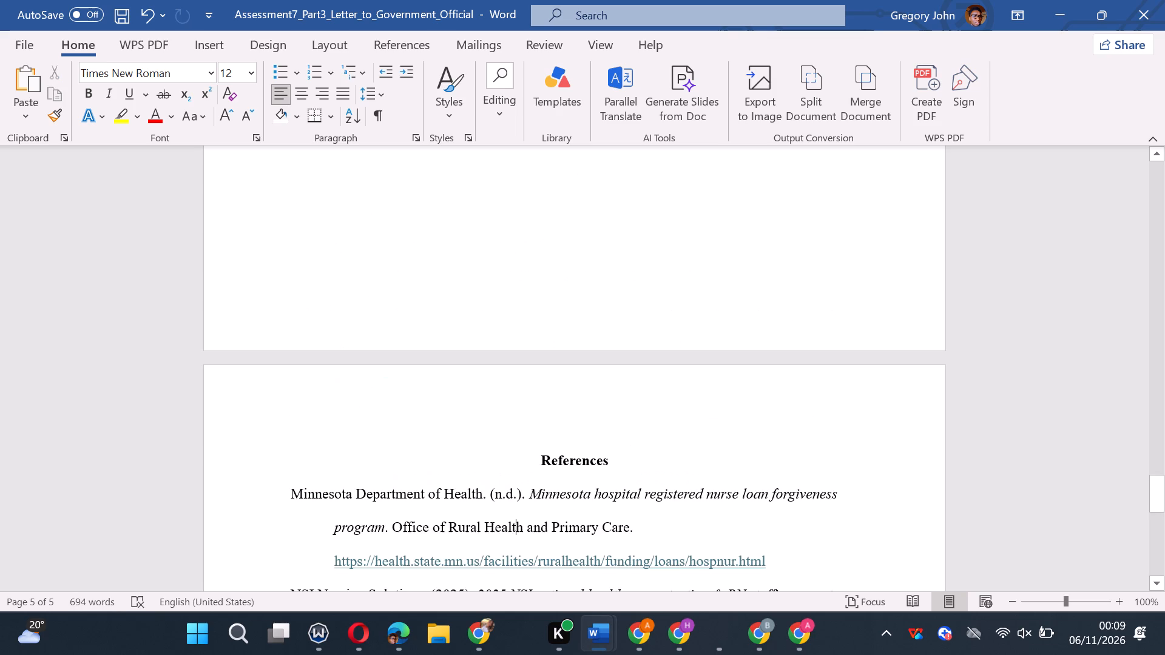
pyautogui.scroll(20, 695, 483)
pyautogui.scroll(18, 695, 483)
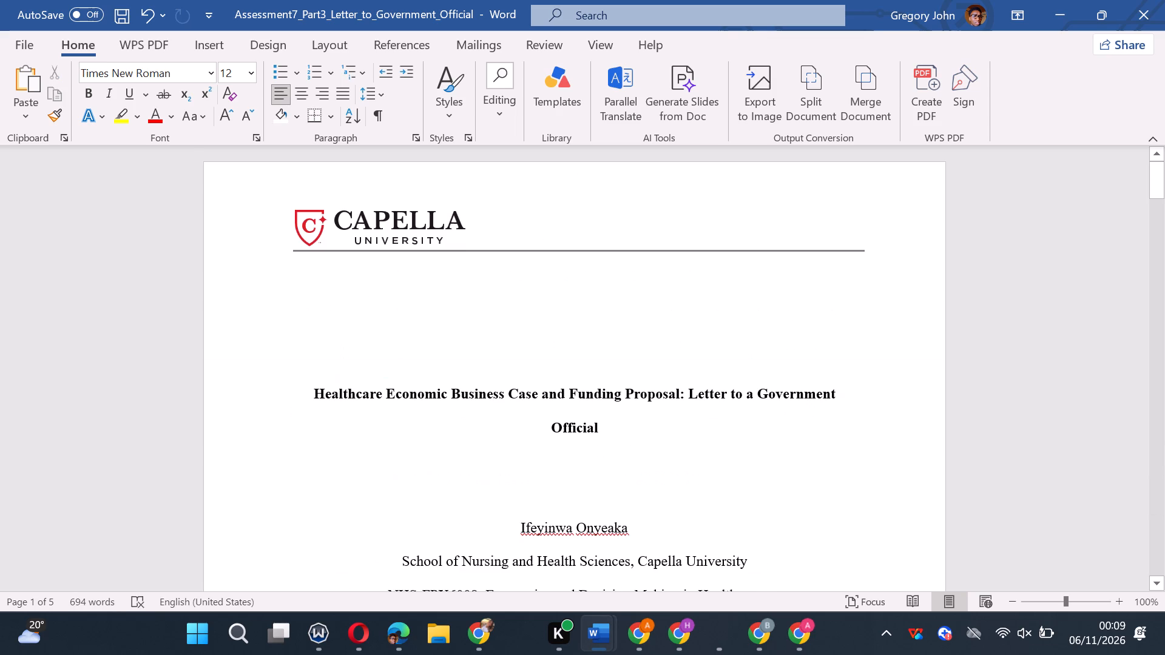
pyautogui.scroll(-8, 695, 483)
pyautogui.scroll(1, 695, 483)
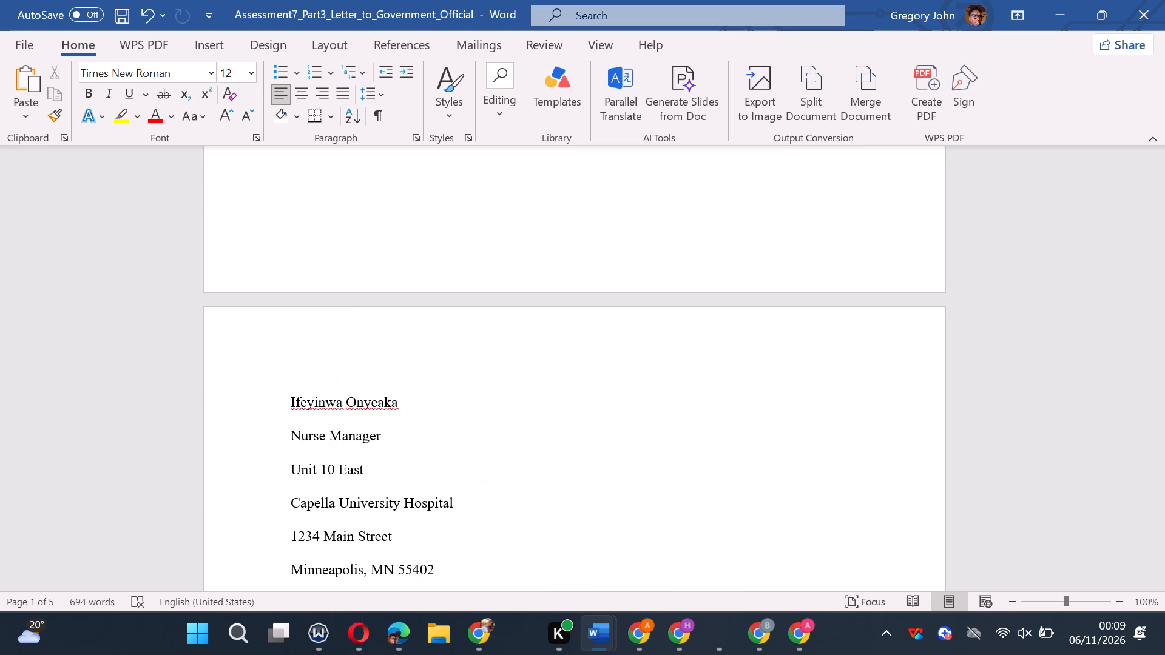
# Change the document's author property to PC.
pyautogui.click(7, 43)
pyautogui.click(52, 314)
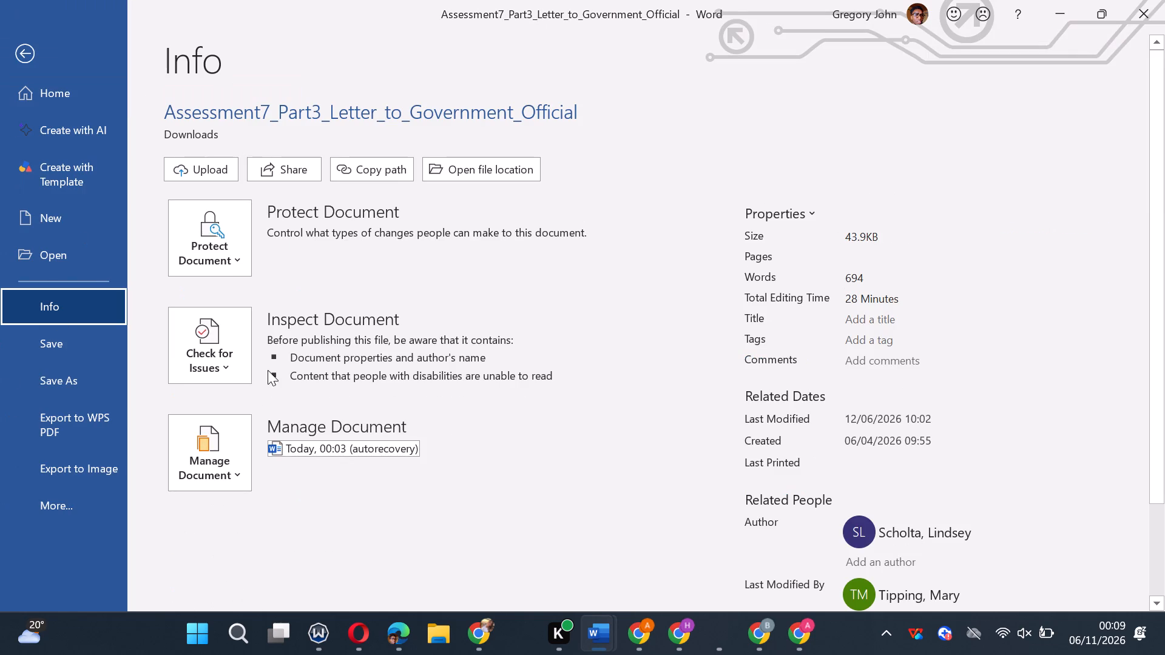
pyautogui.rightClick(871, 532)
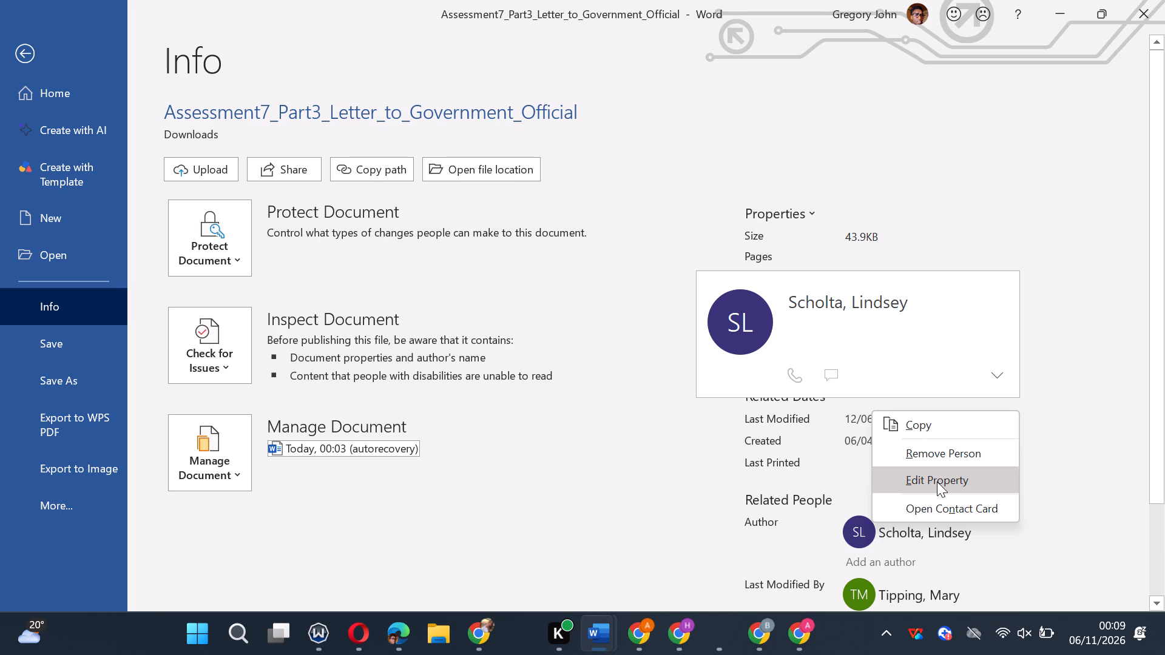
pyautogui.click(937, 482)
pyautogui.moveTo(526, 332); pyautogui.dragTo(395, 312)
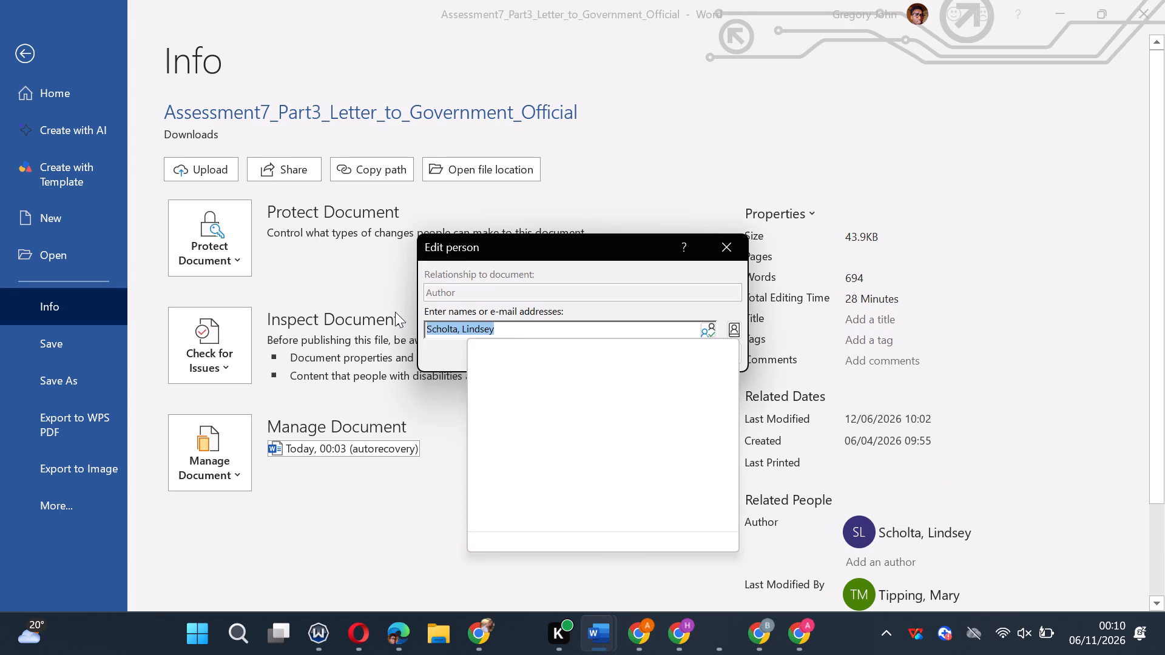
pyautogui.moveTo(395, 312); pyautogui.dragTo(393, 312)
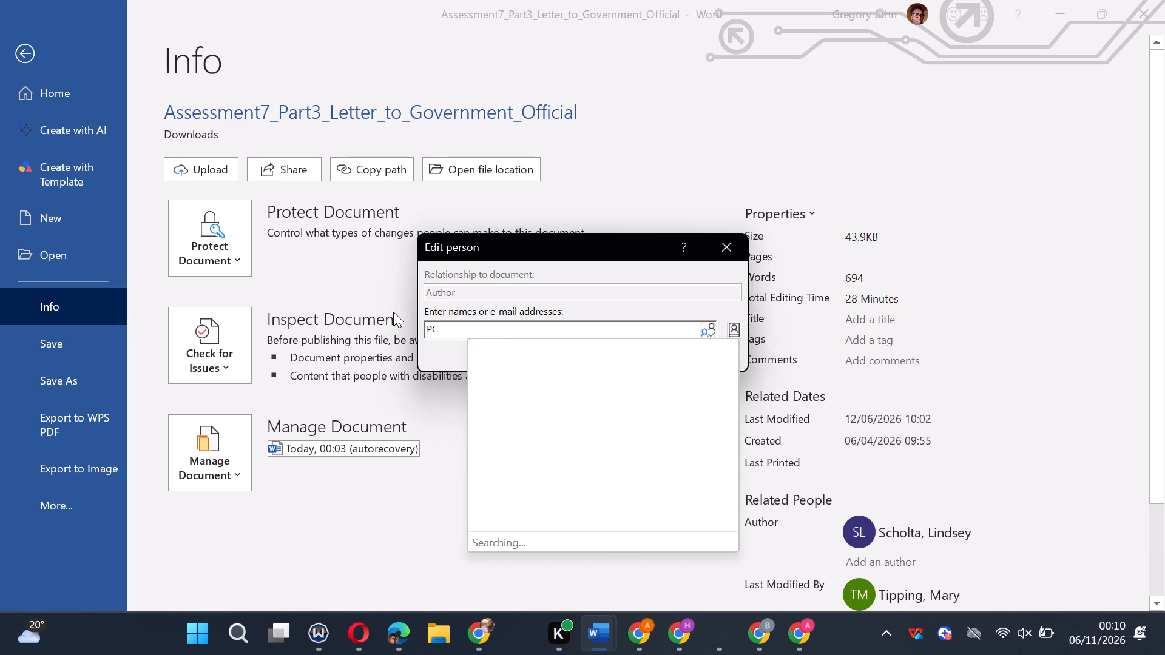
pyautogui.click(625, 186)
pyautogui.click(635, 347)
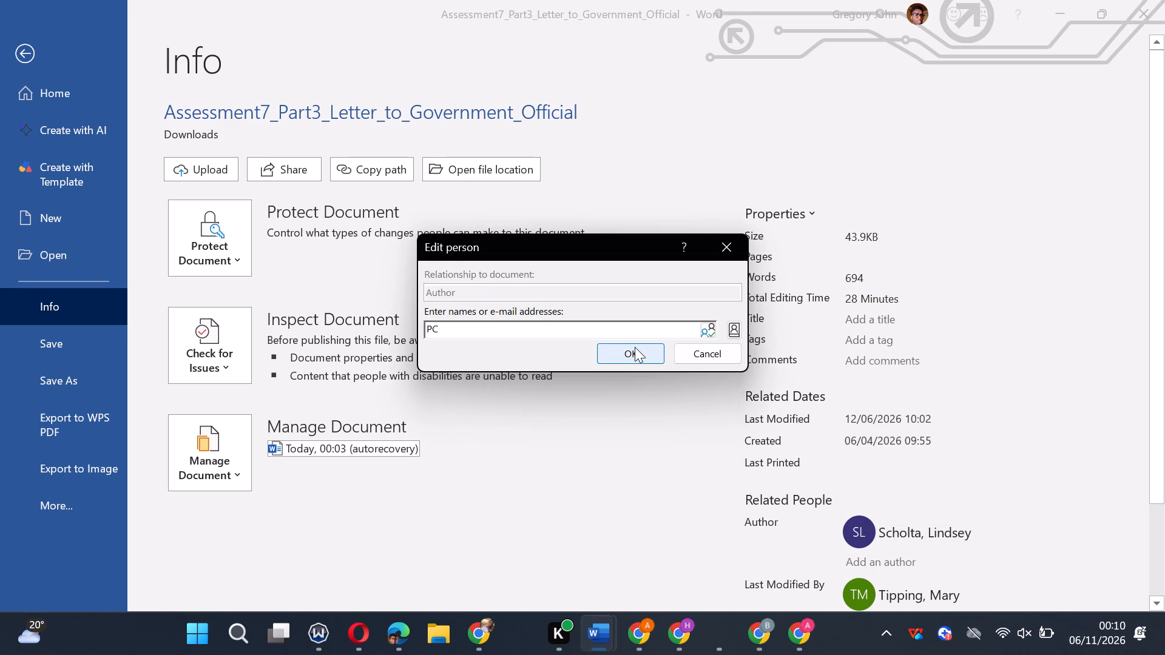
# Save the letter as a Word document in the Downloads folder, keeping the name Assessment7_Part3_Letter_to_Government_Official.
pyautogui.click(73, 372)
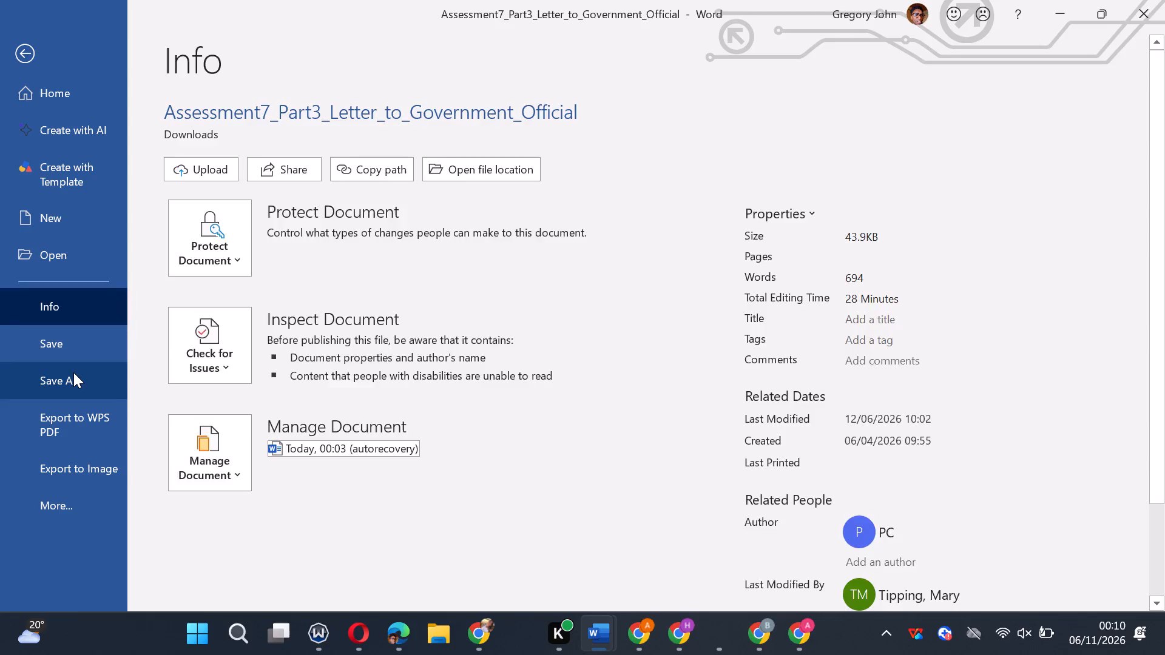
pyautogui.doubleClick(234, 272)
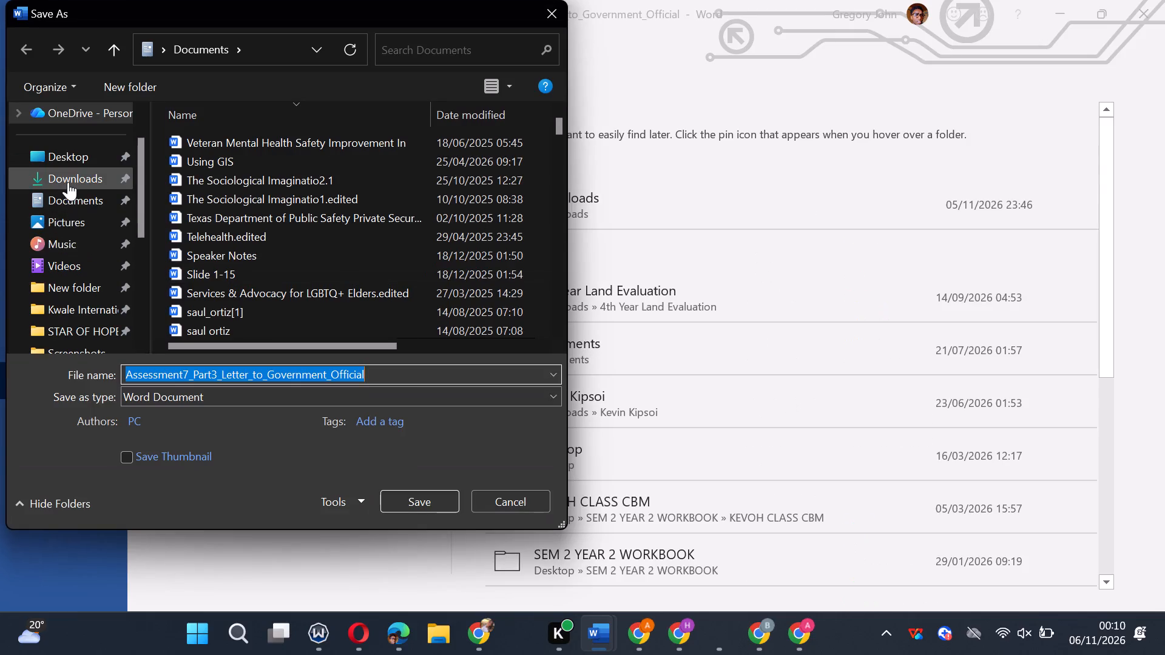
pyautogui.click(68, 182)
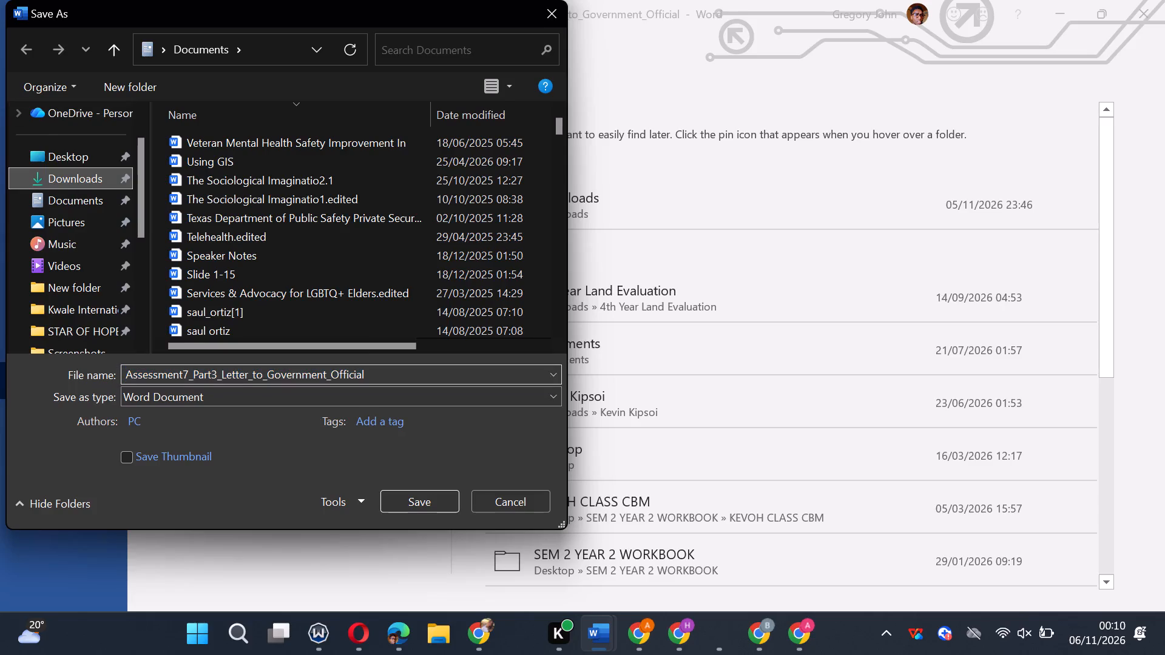
pyautogui.click(422, 495)
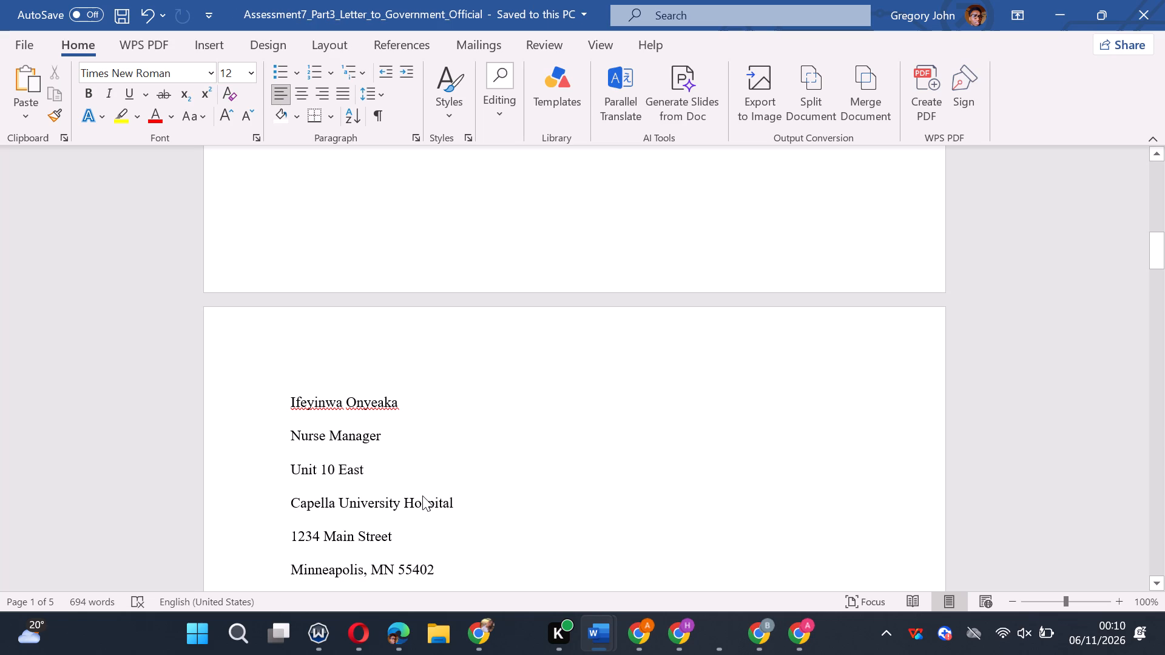
# Switch to Windscribe and turn on the VPN connection to the New York Empire location.
pyautogui.click(307, 626)
pyautogui.click(817, 137)
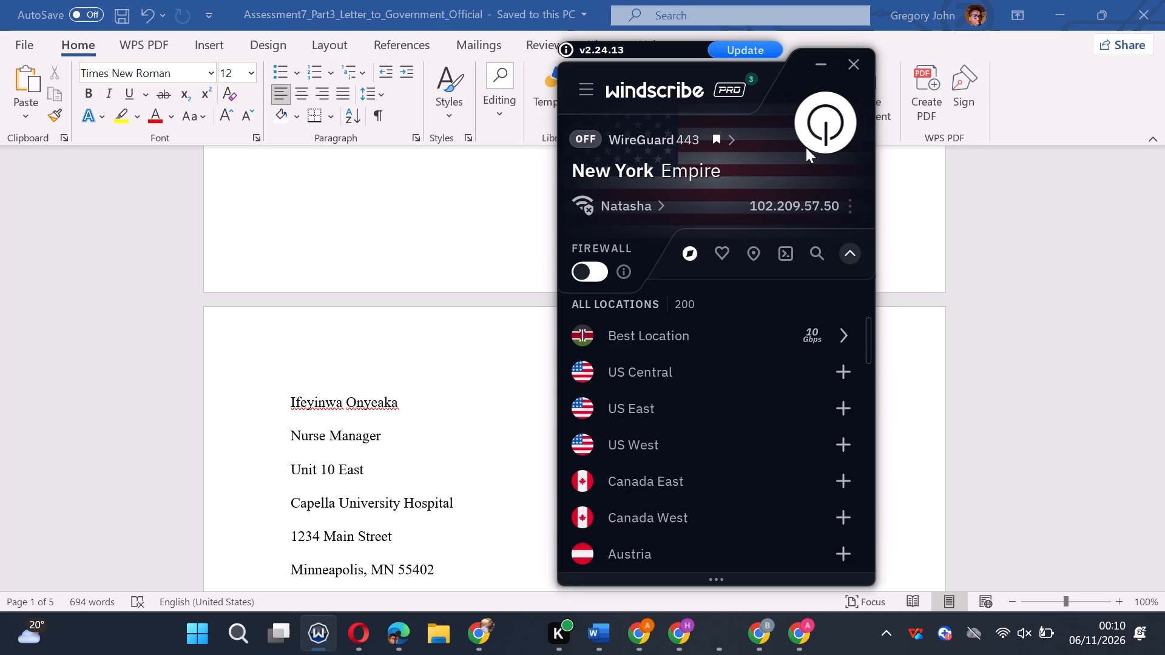
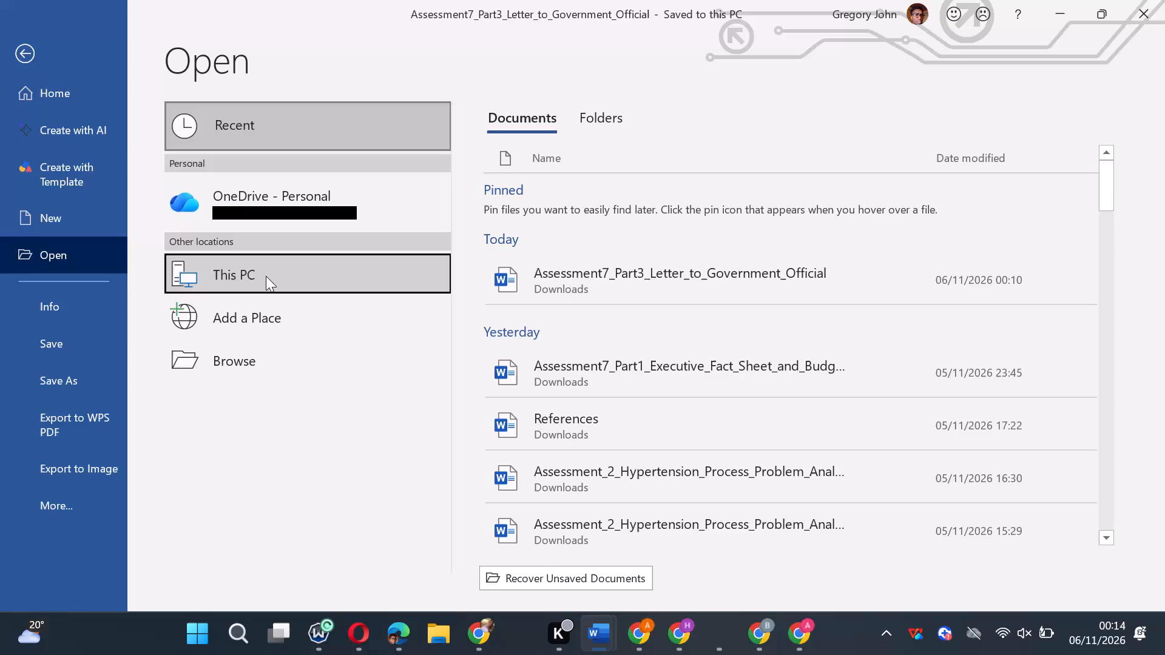
# Choose This PC as the location from which to open a Word document.
pyautogui.click(220, 275)
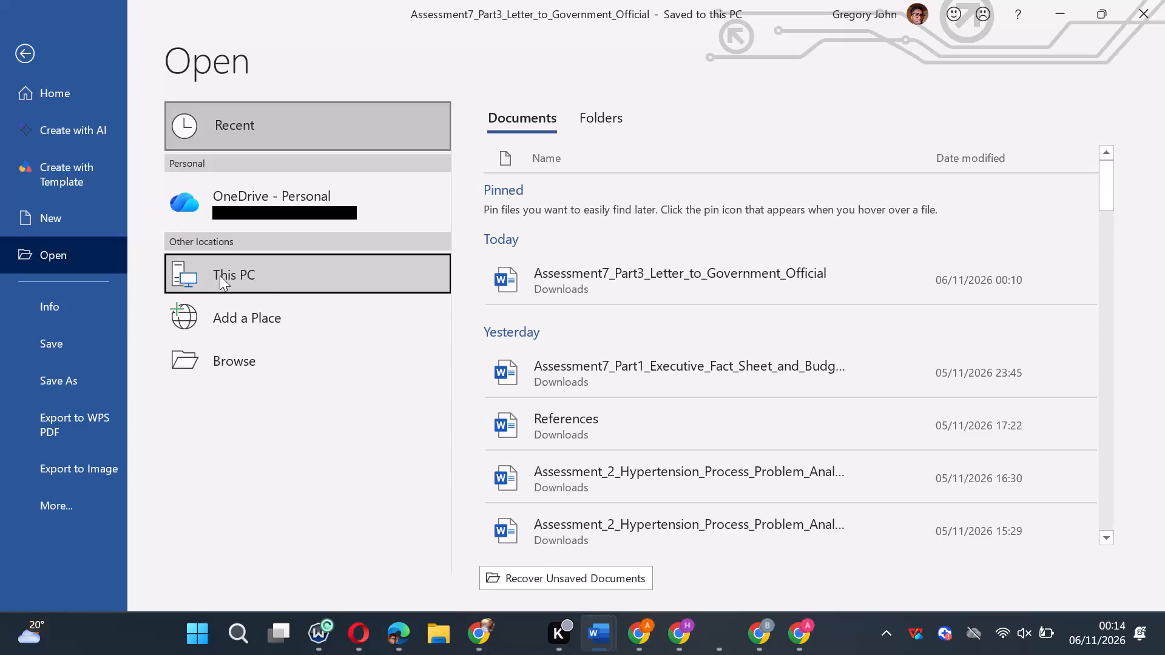
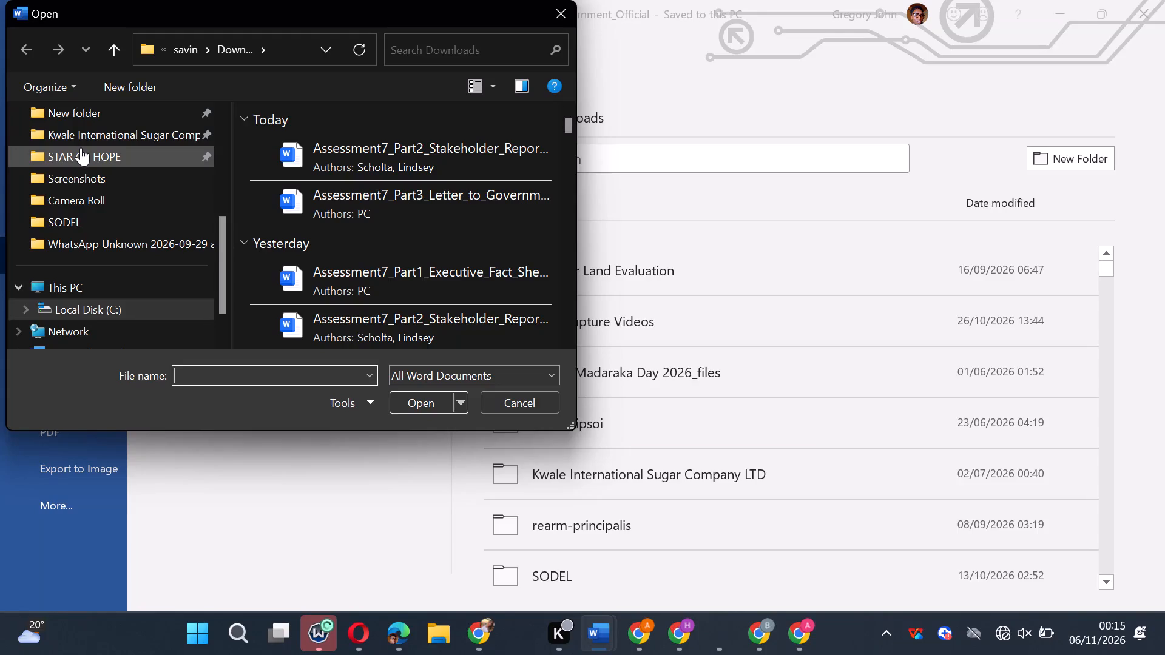
# Open Assessment7_Part2_Stakeholder_Report_8pg (1) from the Downloads folder and enable editing.
pyautogui.click(284, 175)
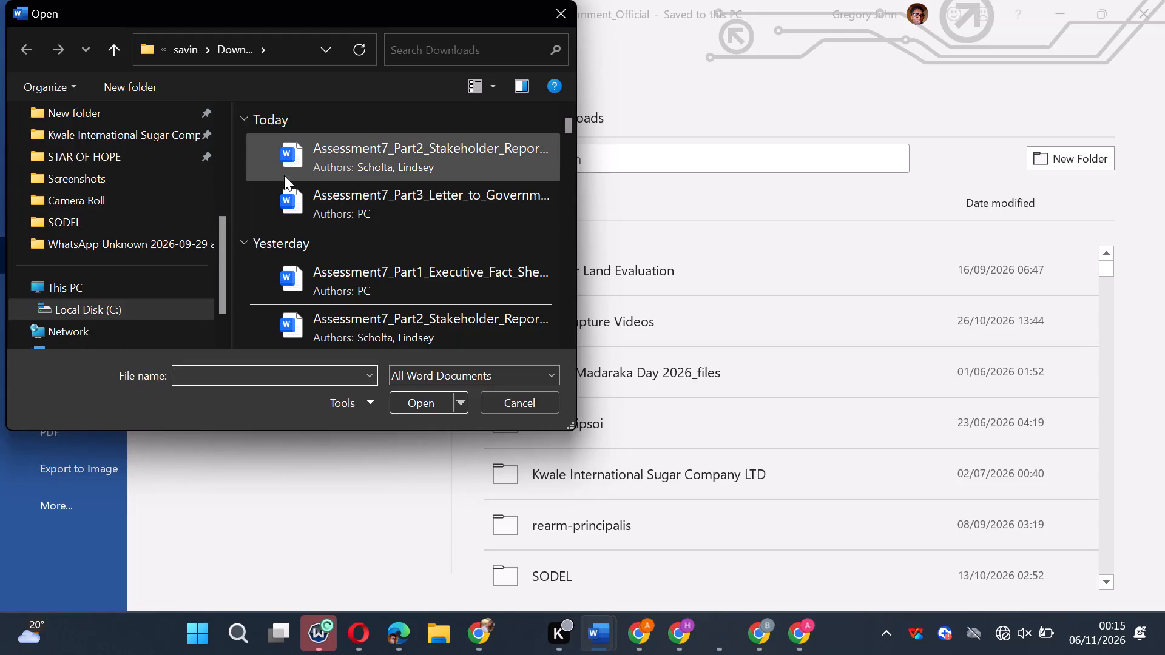
pyautogui.click(420, 401)
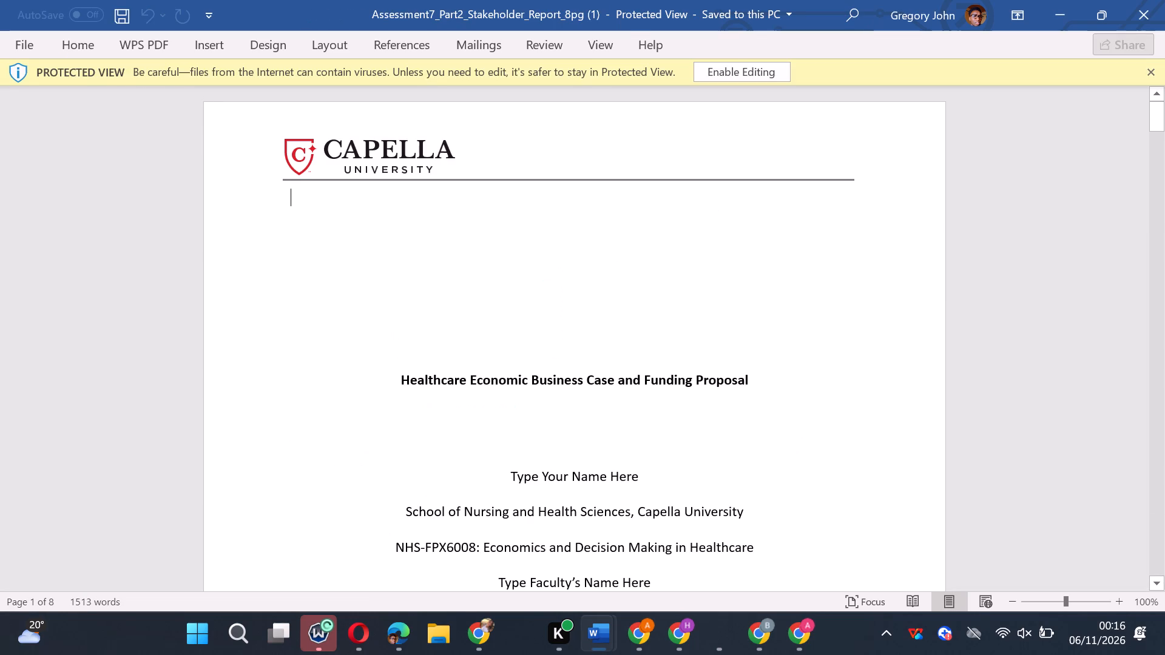
pyautogui.click(737, 81)
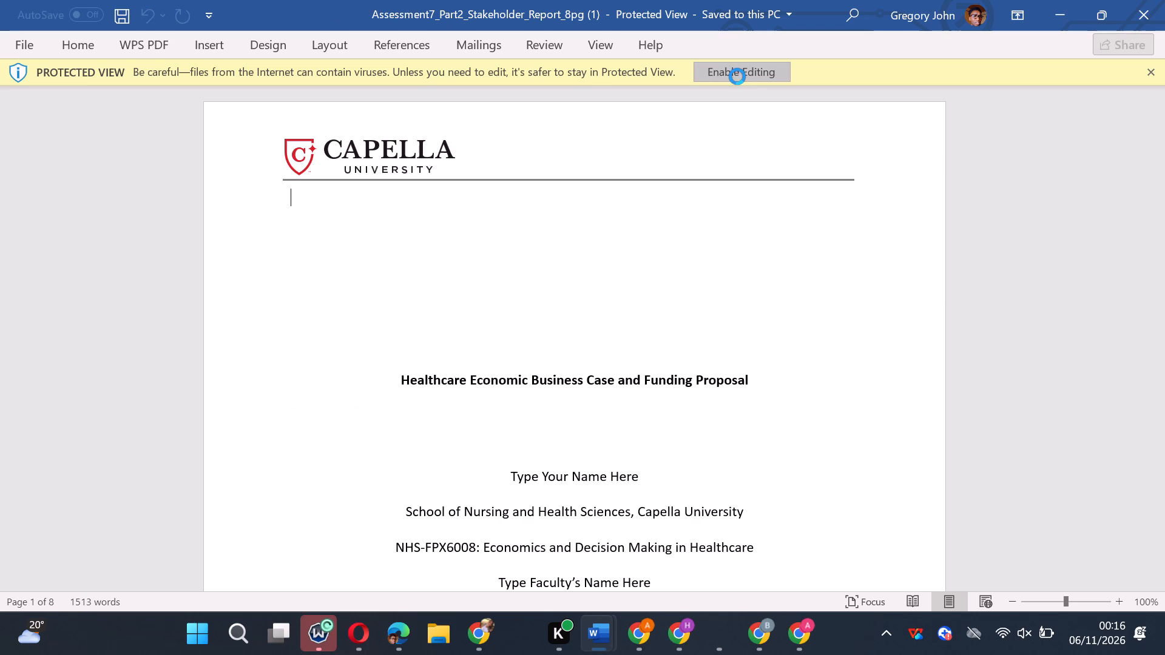
# Switch to Windscribe and accept the suggested action in the manual connection mode prompt.
pyautogui.click(328, 641)
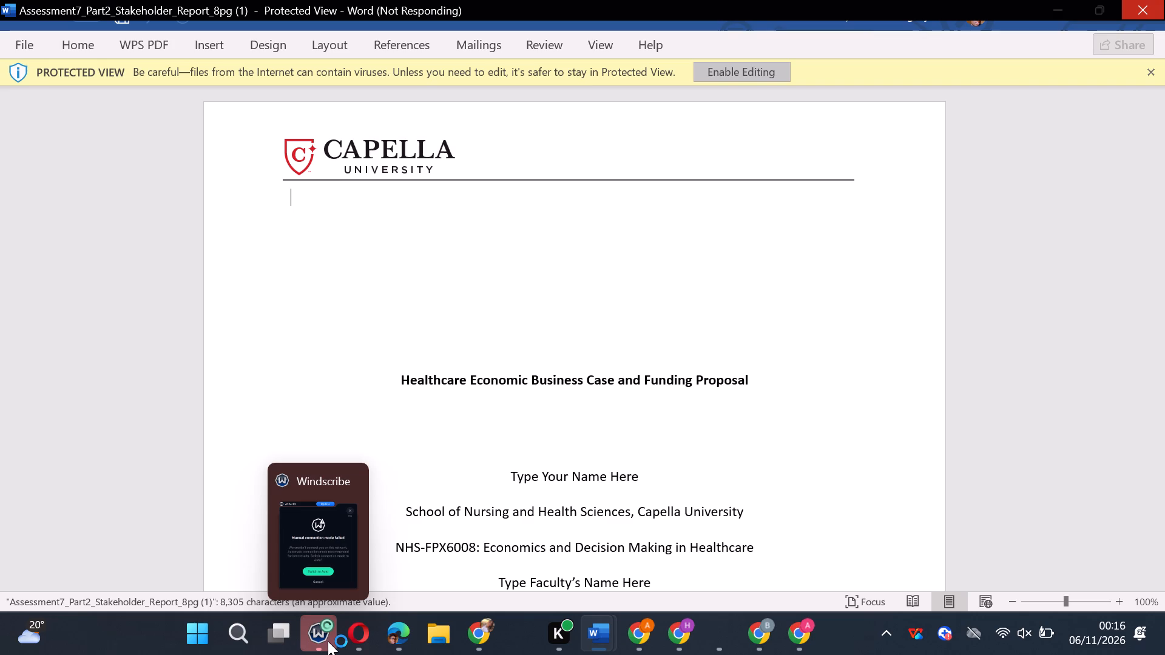
pyautogui.click(746, 322)
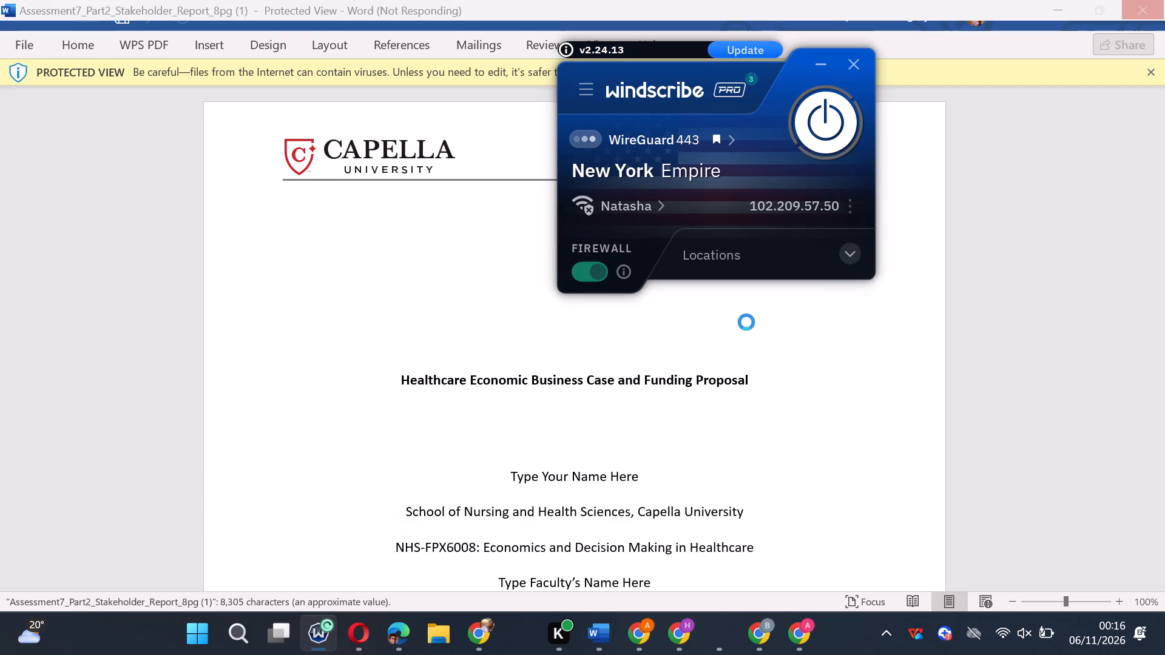
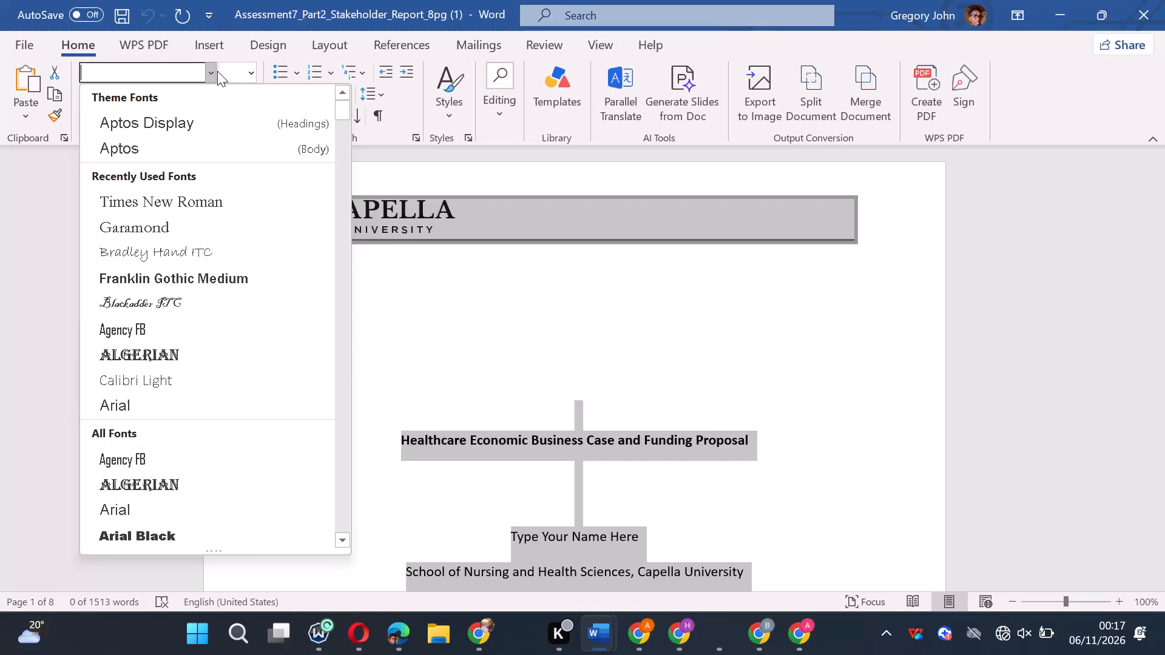
# Set the font of the whole selected report to Times New Roman, size 12.
pyautogui.click(209, 71)
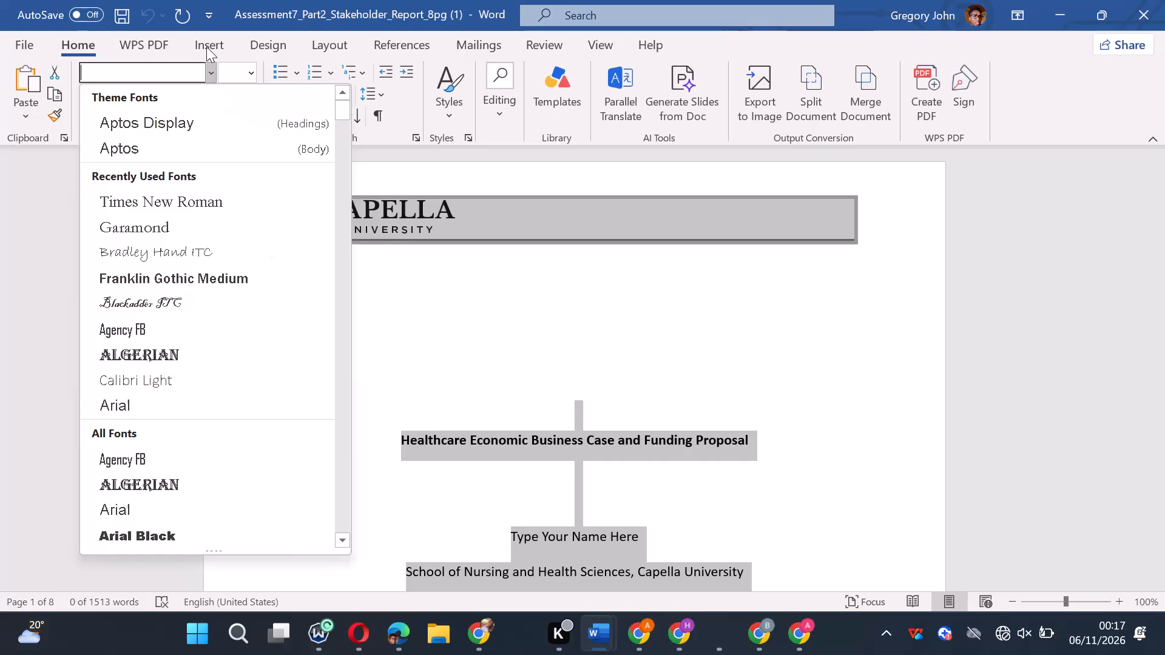
pyautogui.click(190, 204)
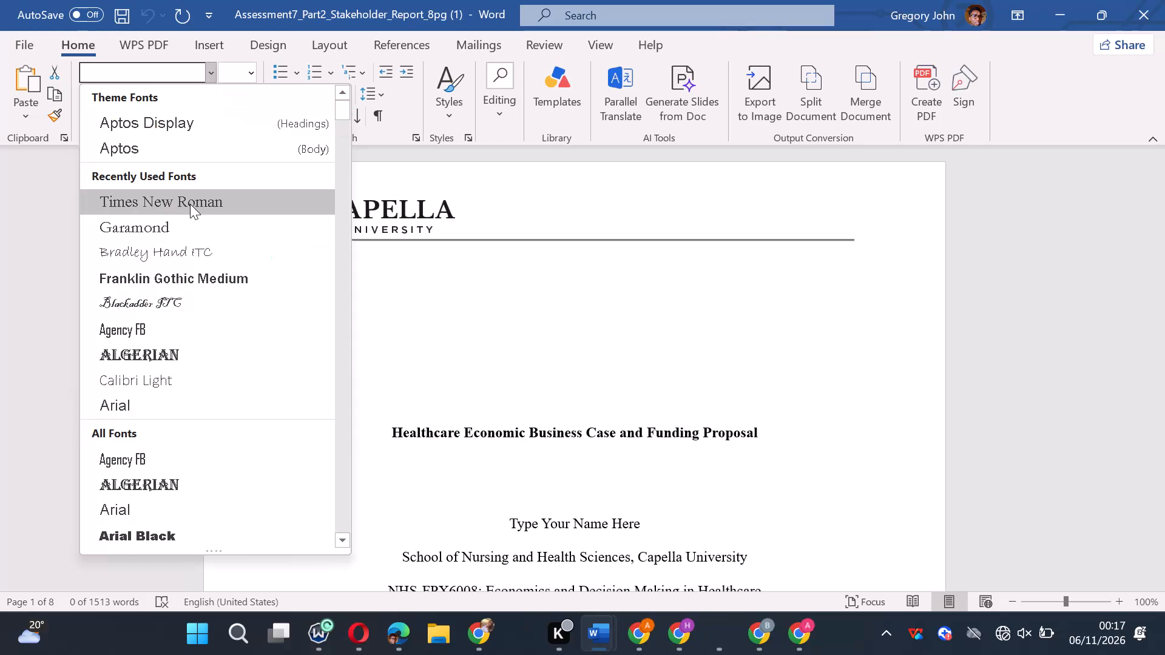
pyautogui.click(209, 64)
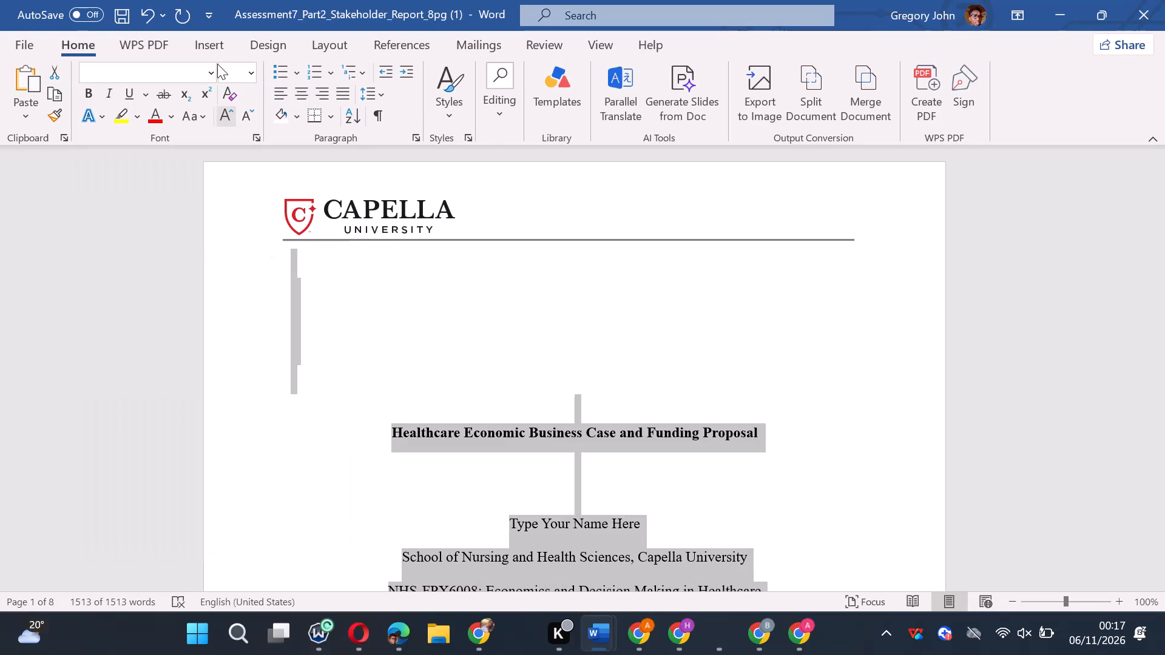
pyautogui.click(204, 195)
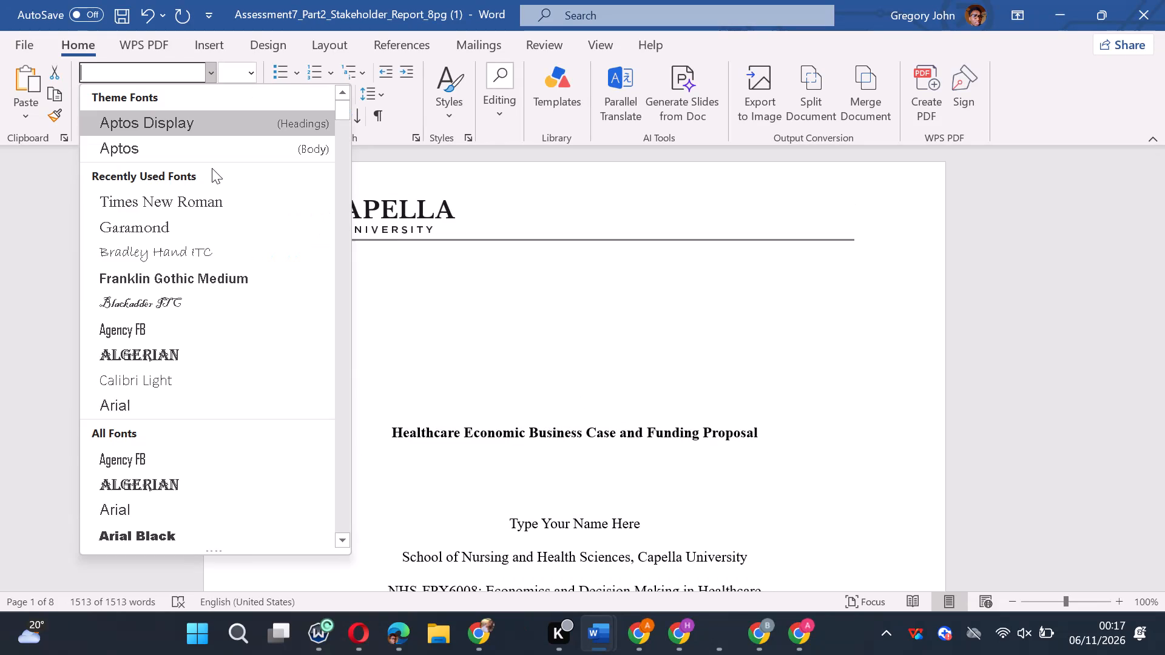
pyautogui.click(251, 78)
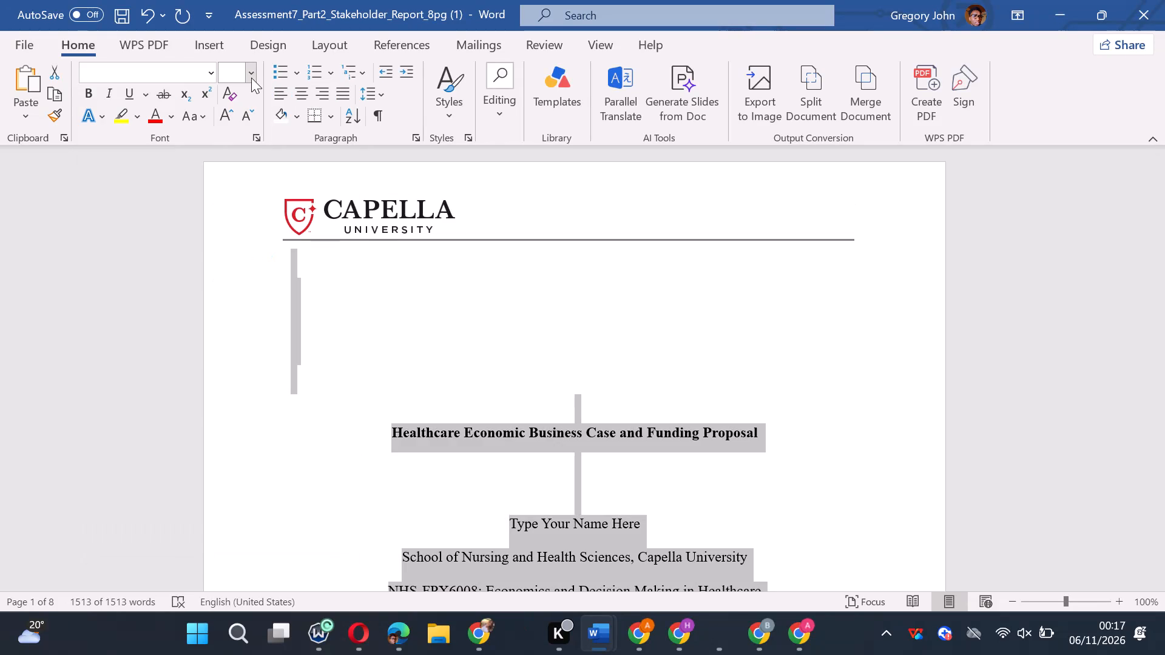
pyautogui.click(237, 179)
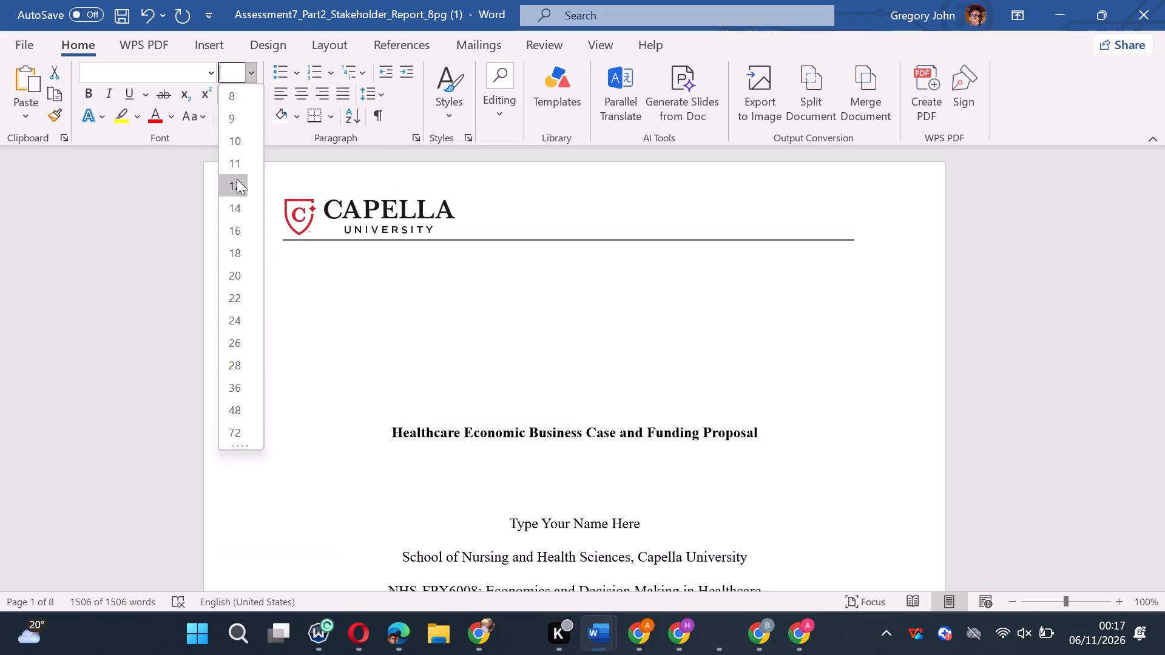
# Set the selected report text to 2.0 line spacing with 0 pt spacing before and after paragraphs.
pyautogui.click(374, 92)
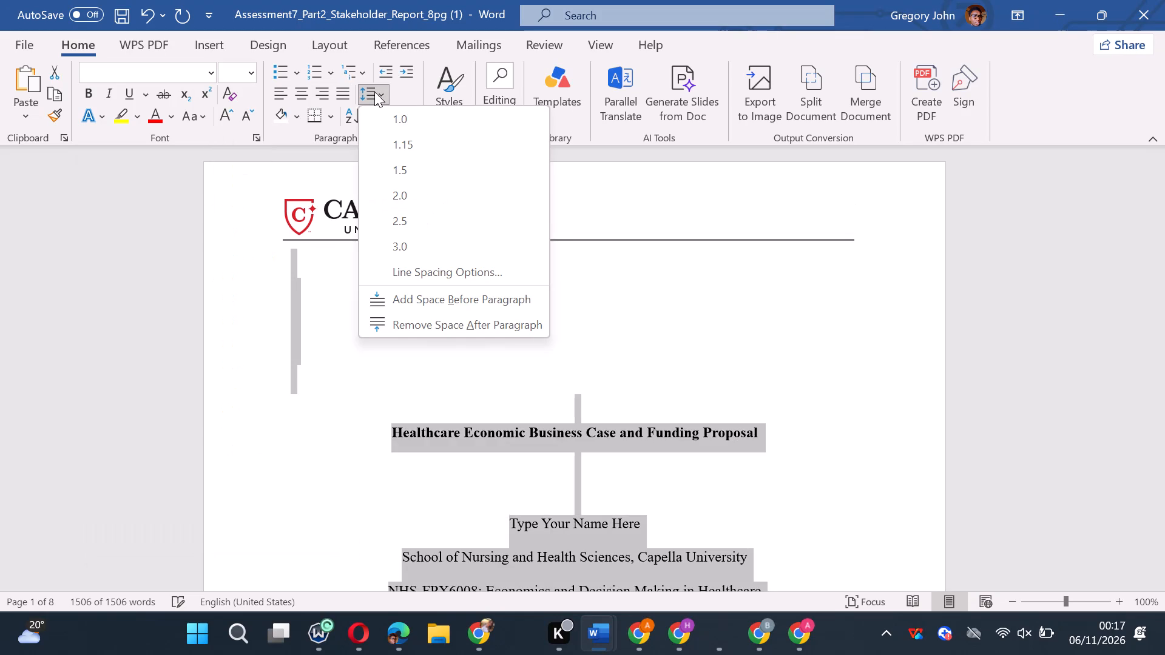
pyautogui.click(407, 199)
pyautogui.click(416, 144)
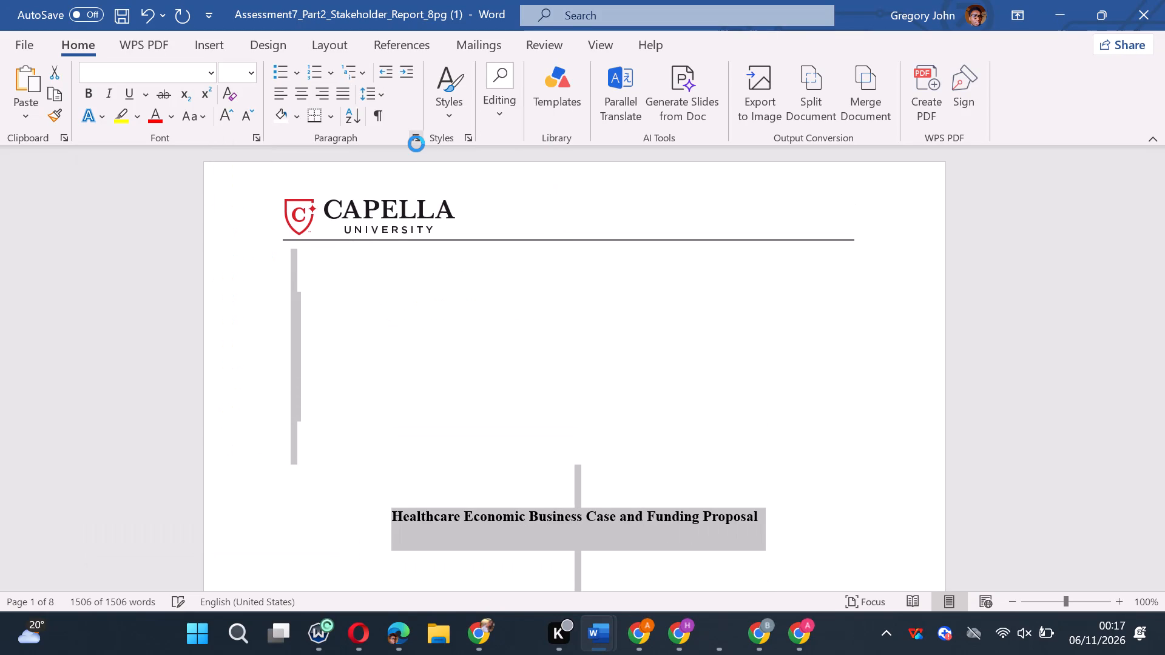
pyautogui.click(521, 319)
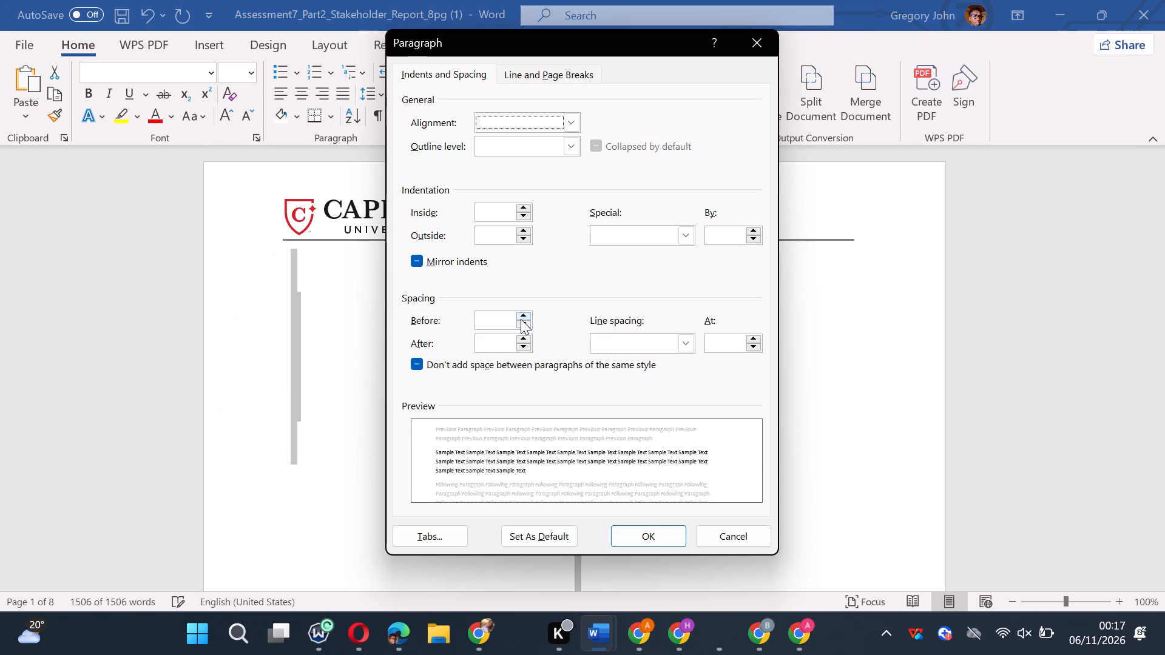
pyautogui.click(525, 337)
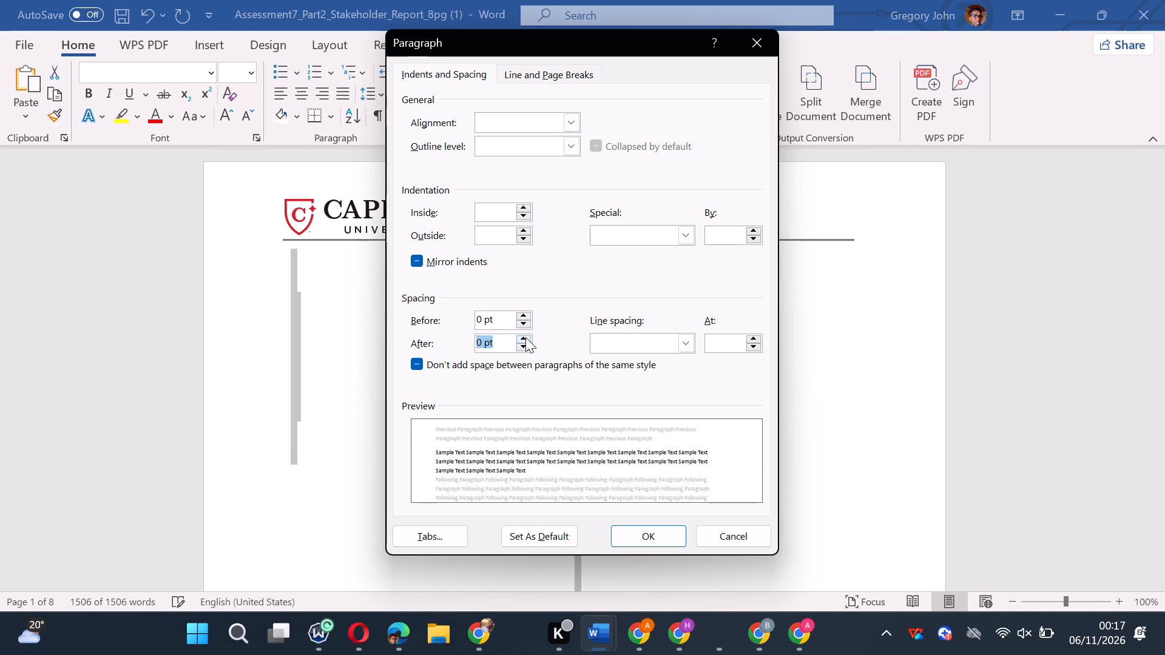
pyautogui.click(656, 535)
# Delete two blank lines above the Healthcare Economic Business Case and Funding Proposal title on the cover page.
pyautogui.click(492, 415)
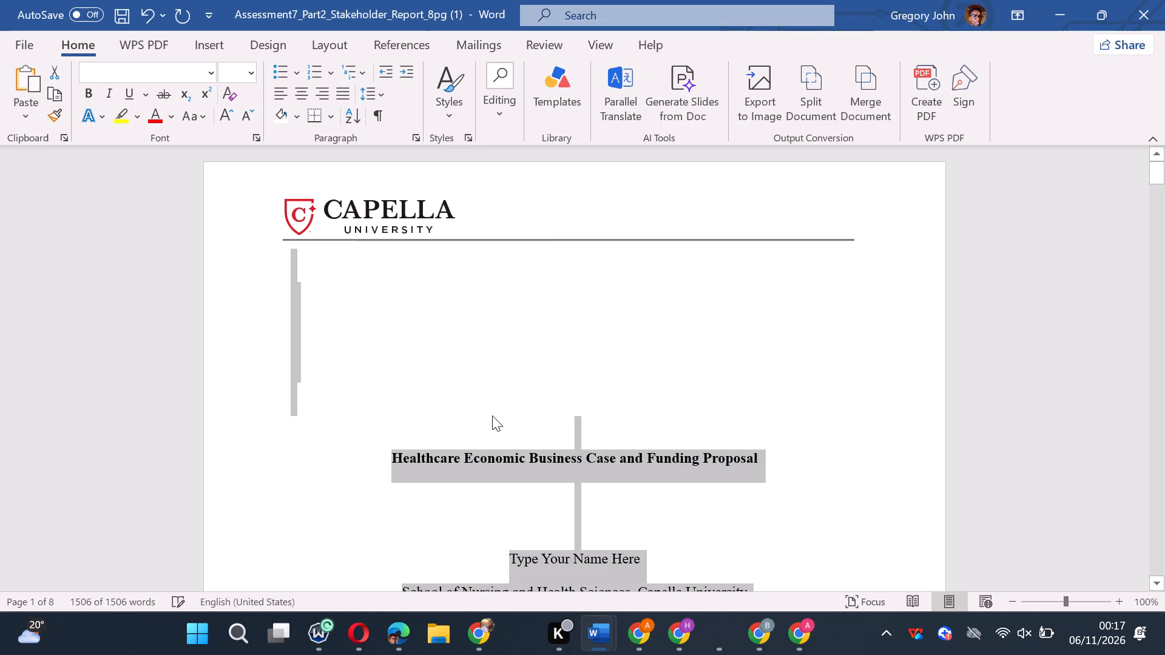
pyautogui.press('BackSpace')
pyautogui.press('BackSpace')
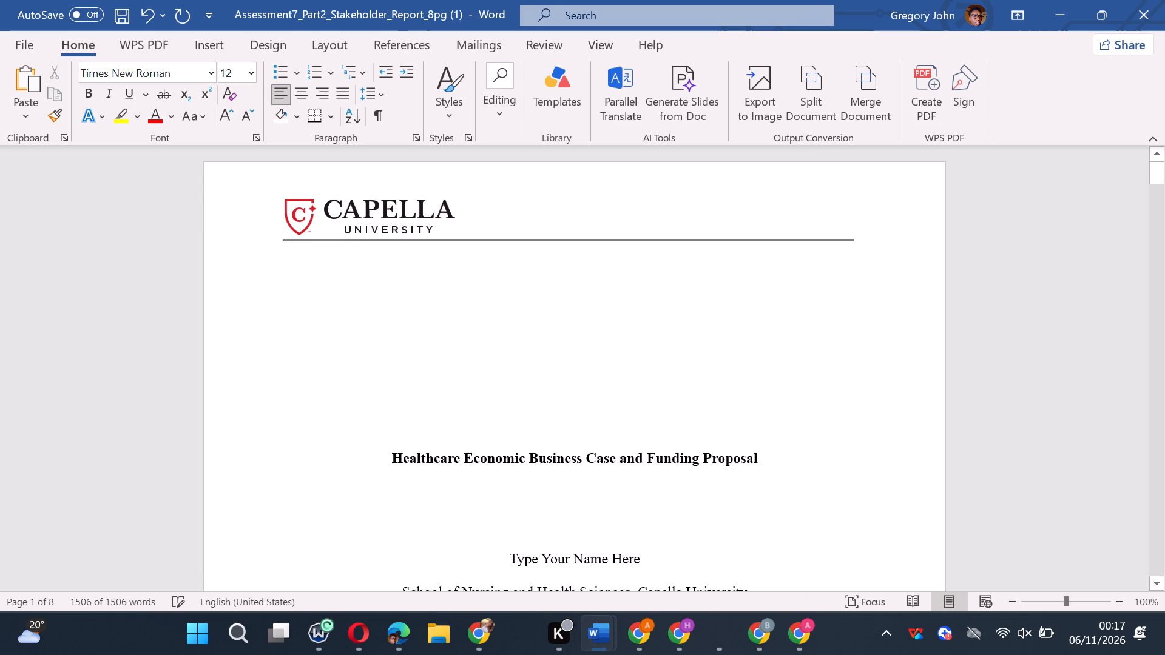
pyautogui.press('BackSpace')
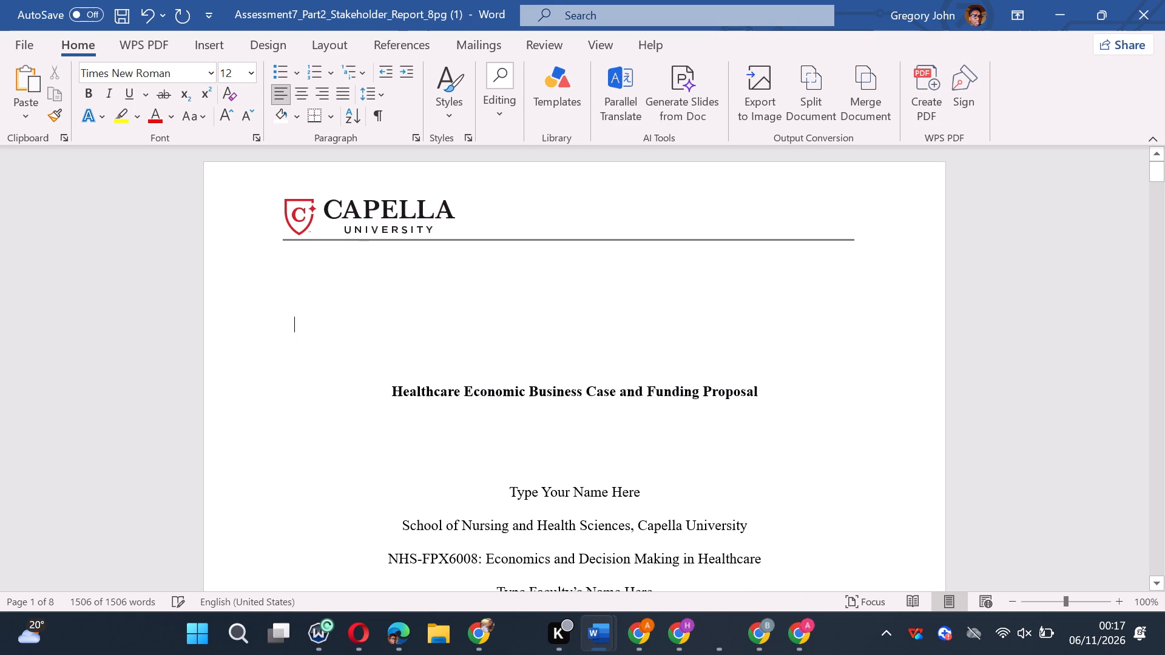
# Replace the Type Your Name Here placeholder on the cover page with the student's name.
pyautogui.click(568, 455)
pyautogui.click(562, 429)
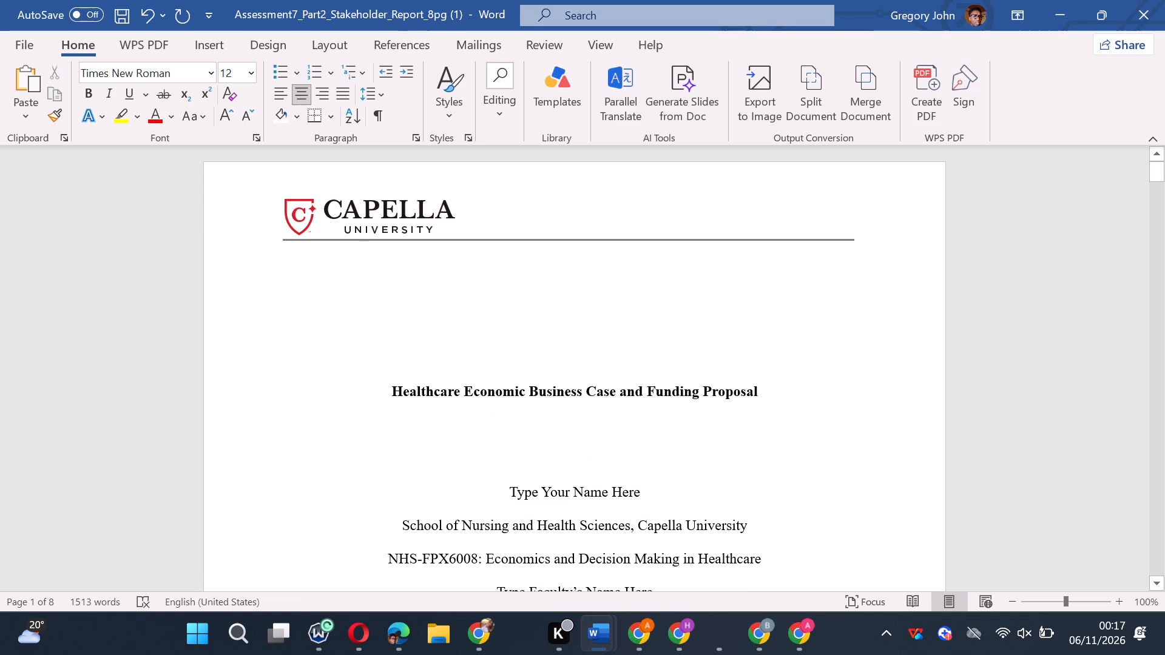
pyautogui.moveTo(643, 494); pyautogui.dragTo(610, 486)
pyautogui.moveTo(610, 486); pyautogui.dragTo(521, 496)
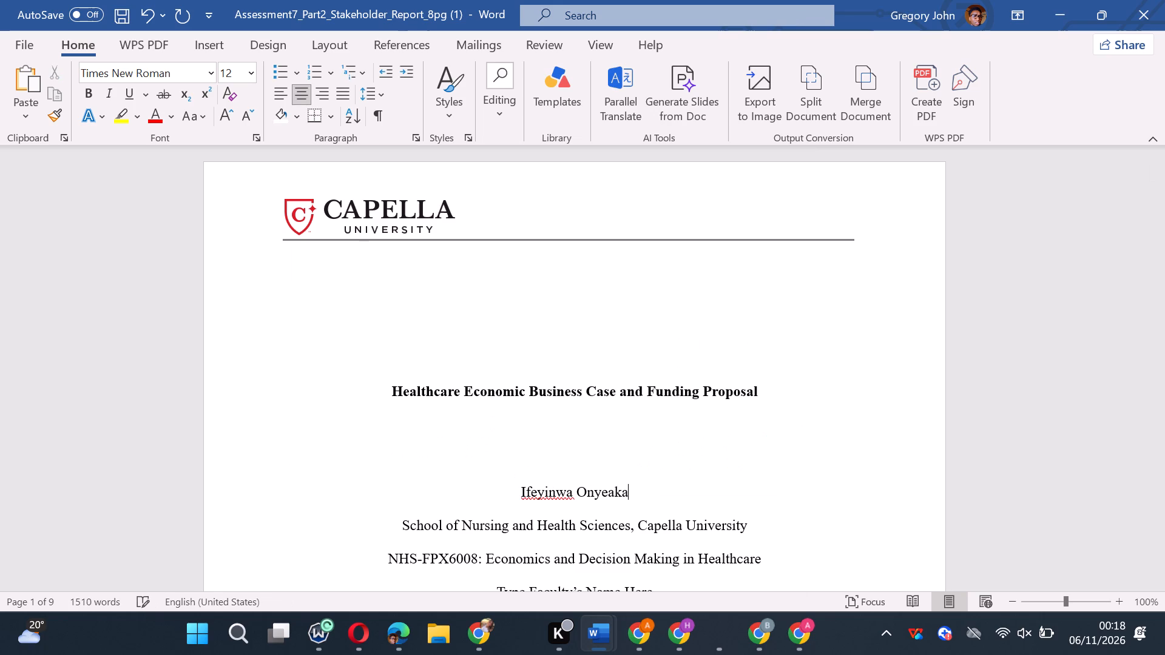
# Review the report's layout from the cover page through the Problem Context section to Table 1.
pyautogui.scroll(-2, 521, 496)
pyautogui.scroll(-1, 558, 429)
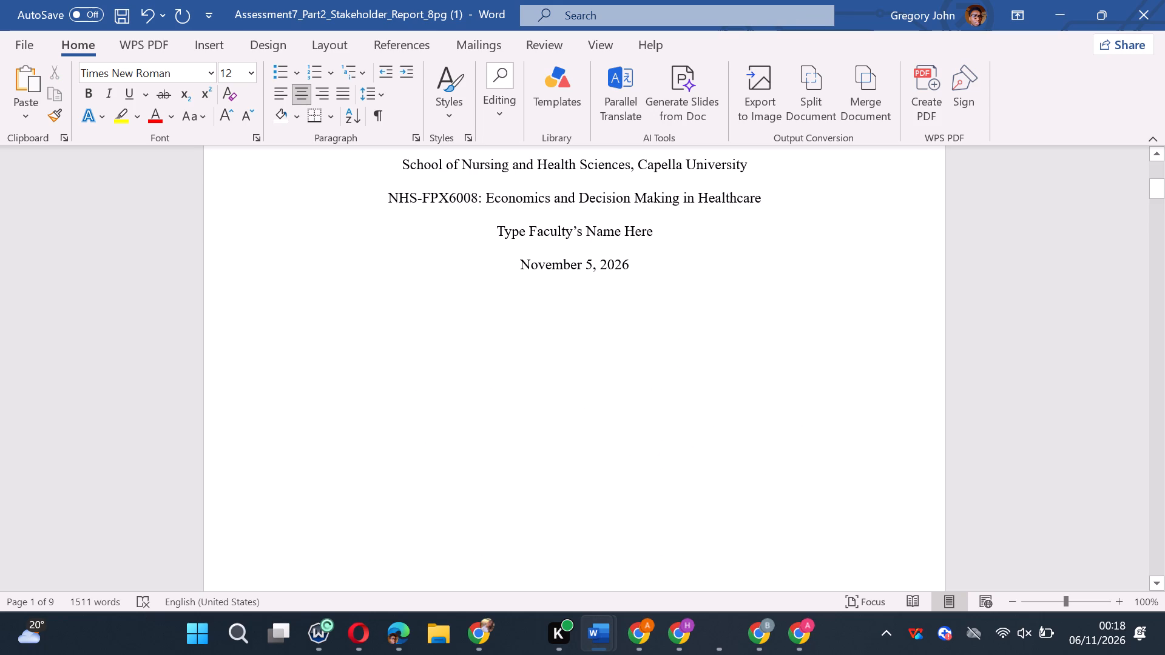
pyautogui.scroll(-10, 567, 376)
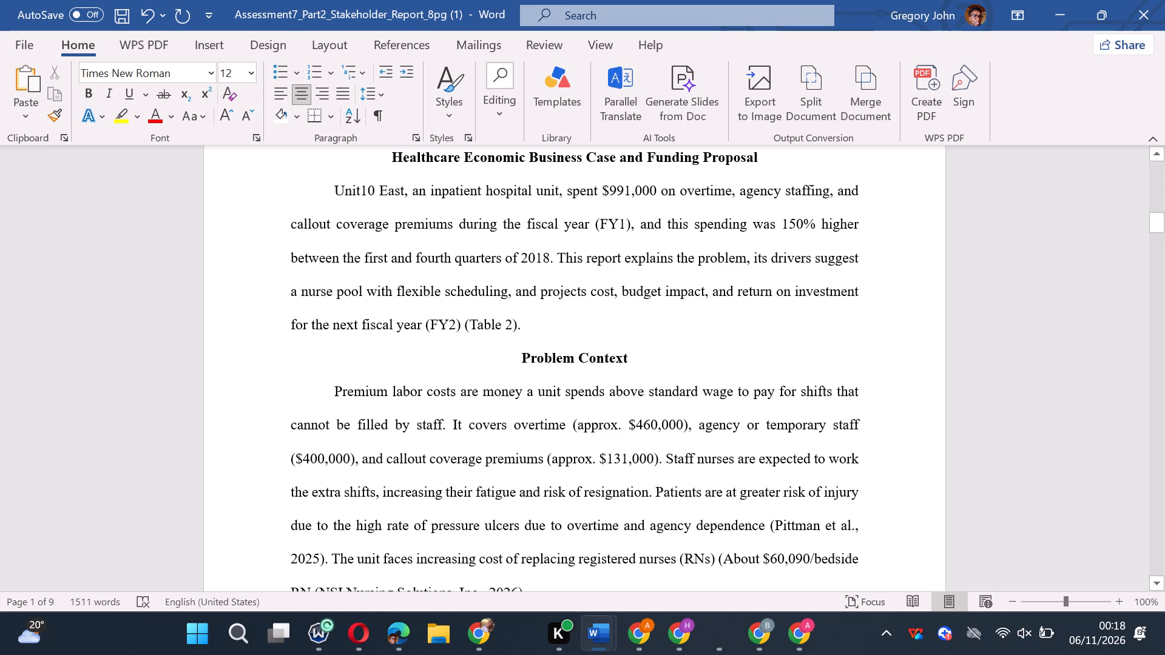
pyautogui.scroll(1, 567, 376)
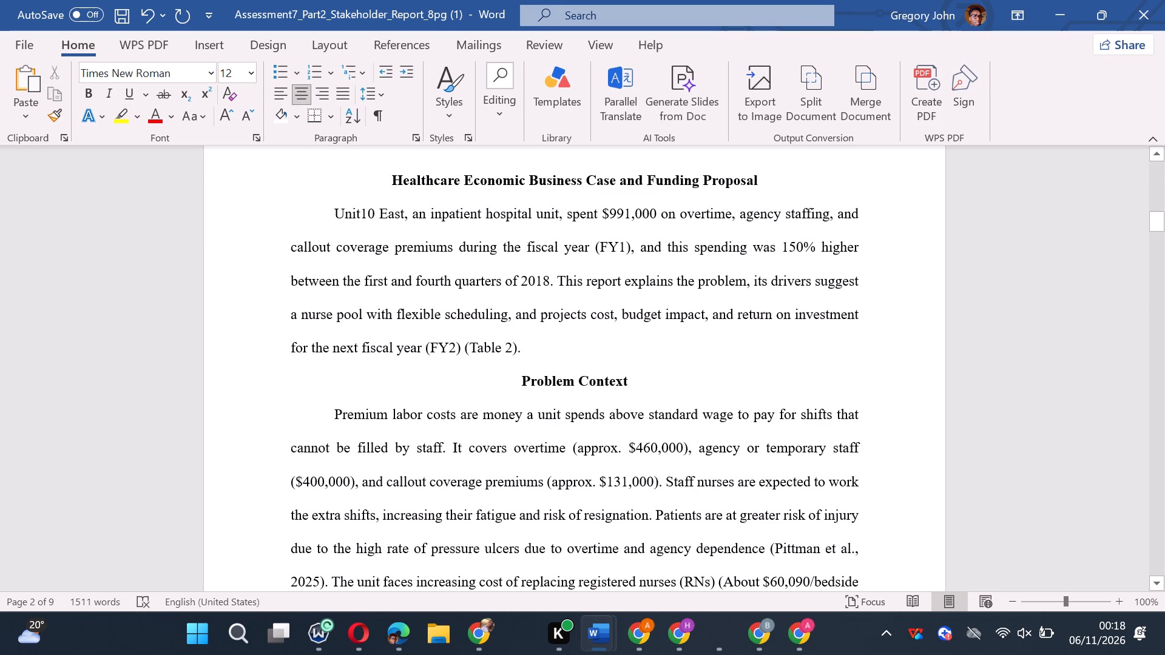
pyautogui.scroll(-10, 567, 376)
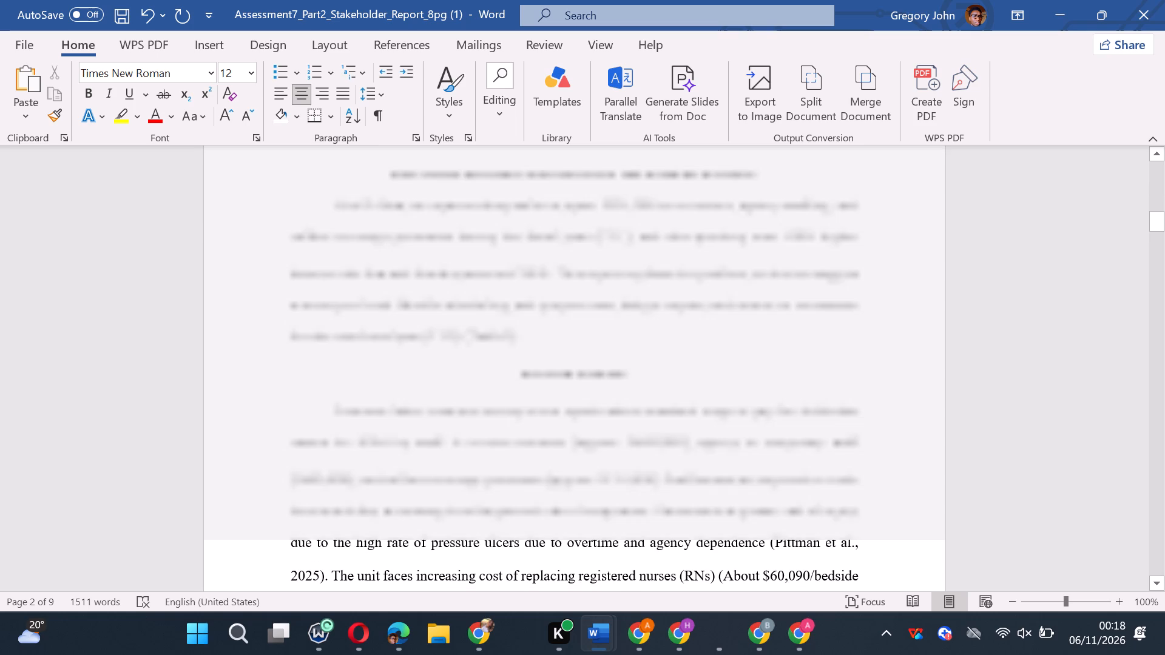
pyautogui.scroll(-1, 567, 376)
pyautogui.scroll(4, 567, 376)
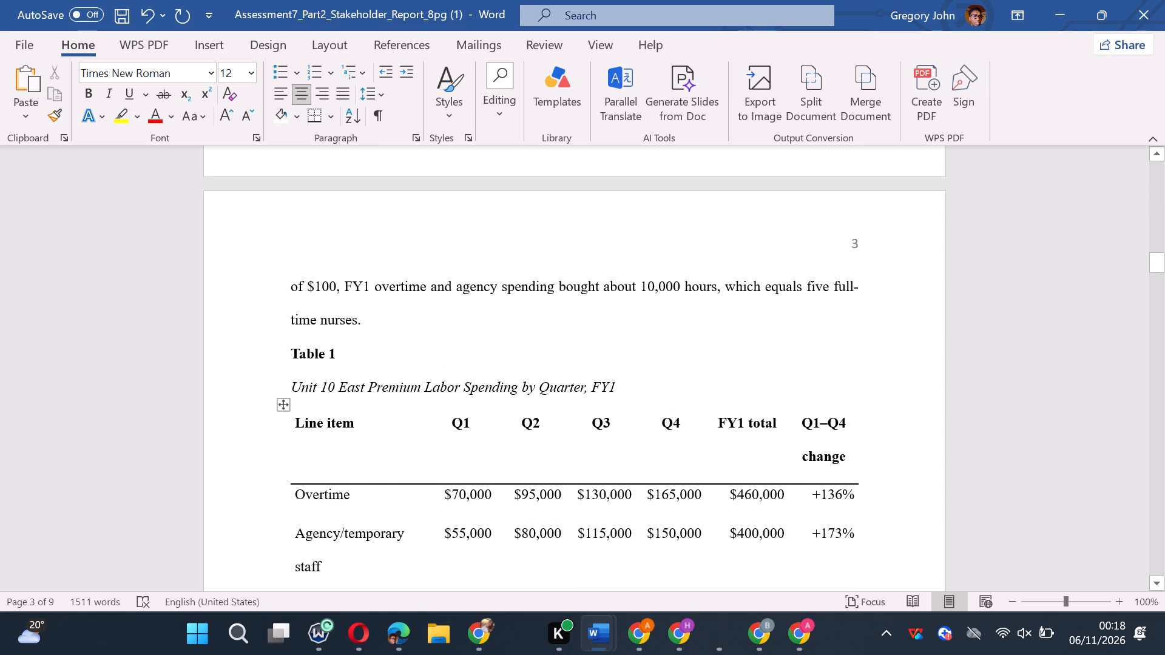
pyautogui.scroll(1, 567, 376)
pyautogui.scroll(3, 288, 424)
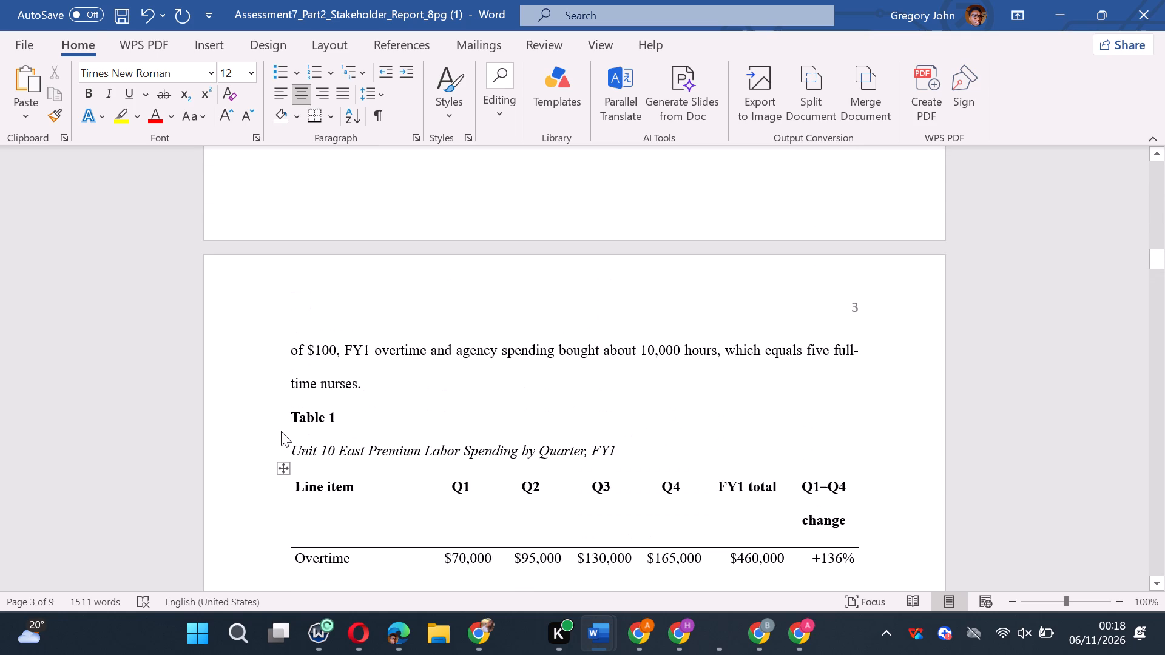
pyautogui.scroll(-6, 291, 471)
pyautogui.scroll(1, 291, 471)
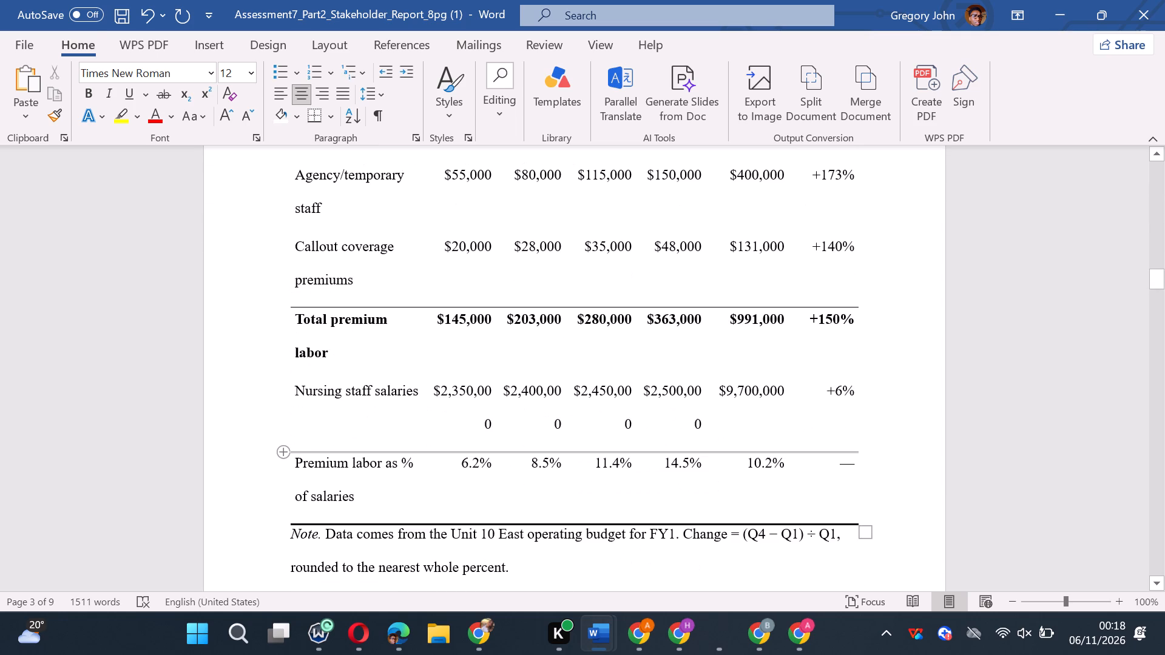
pyautogui.scroll(3, 291, 471)
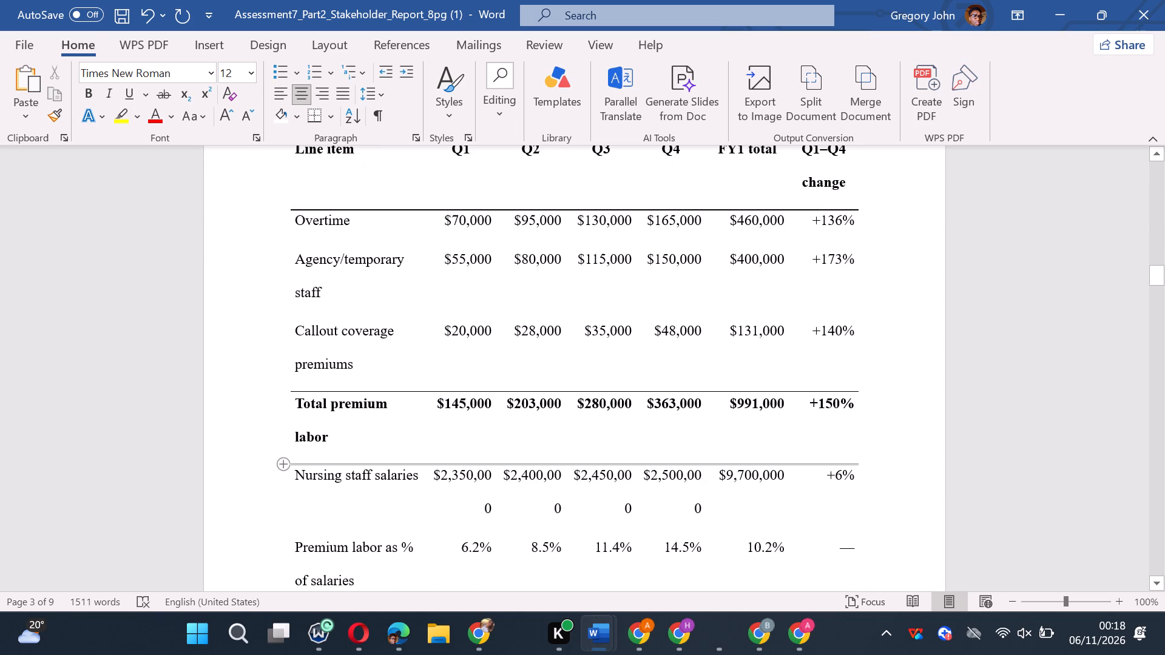
pyautogui.scroll(1, 291, 471)
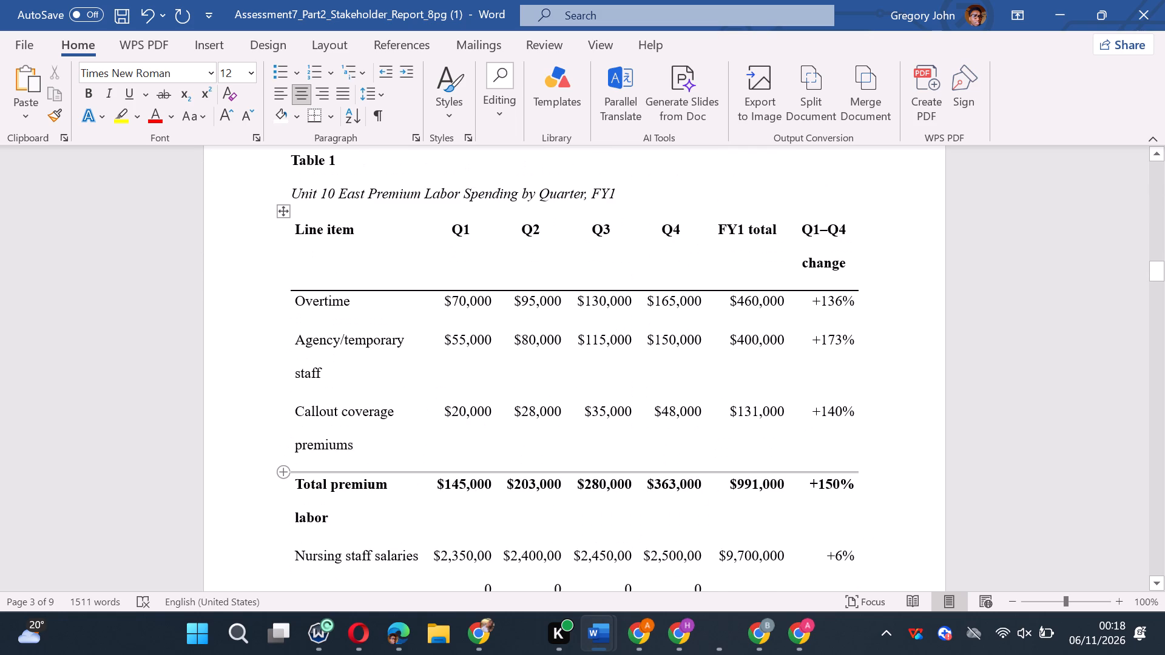
# Apply All Borders to the whole of Table 1, Unit 10 East Premium Labor Spending by Quarter, FY1.
pyautogui.click(281, 215)
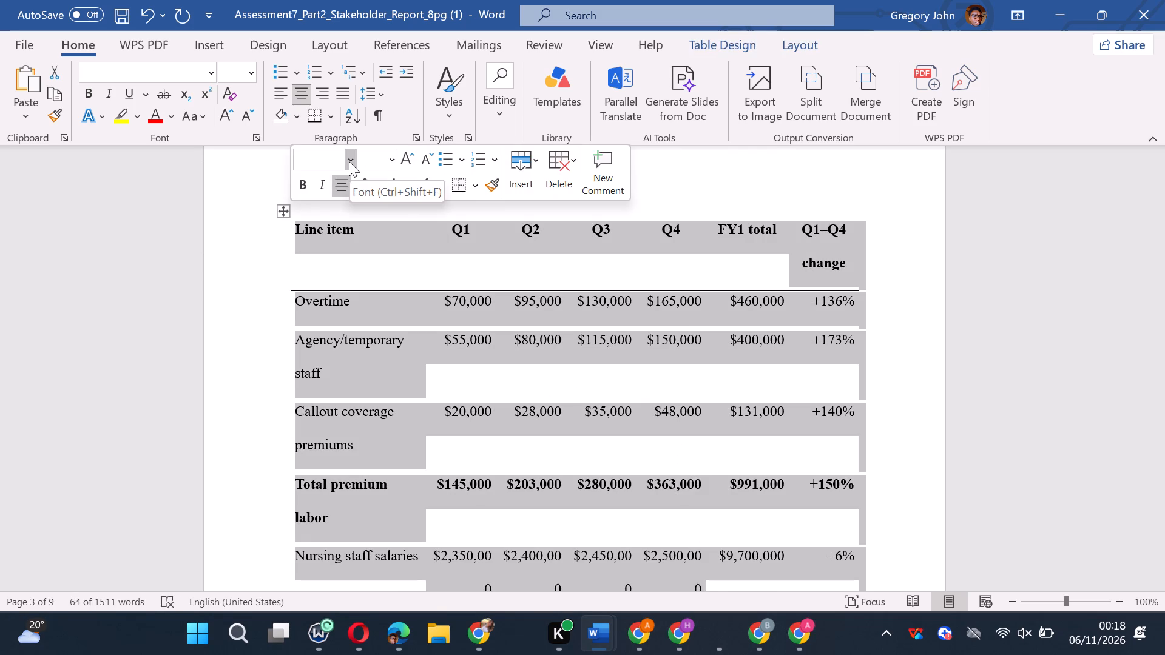
pyautogui.click(533, 158)
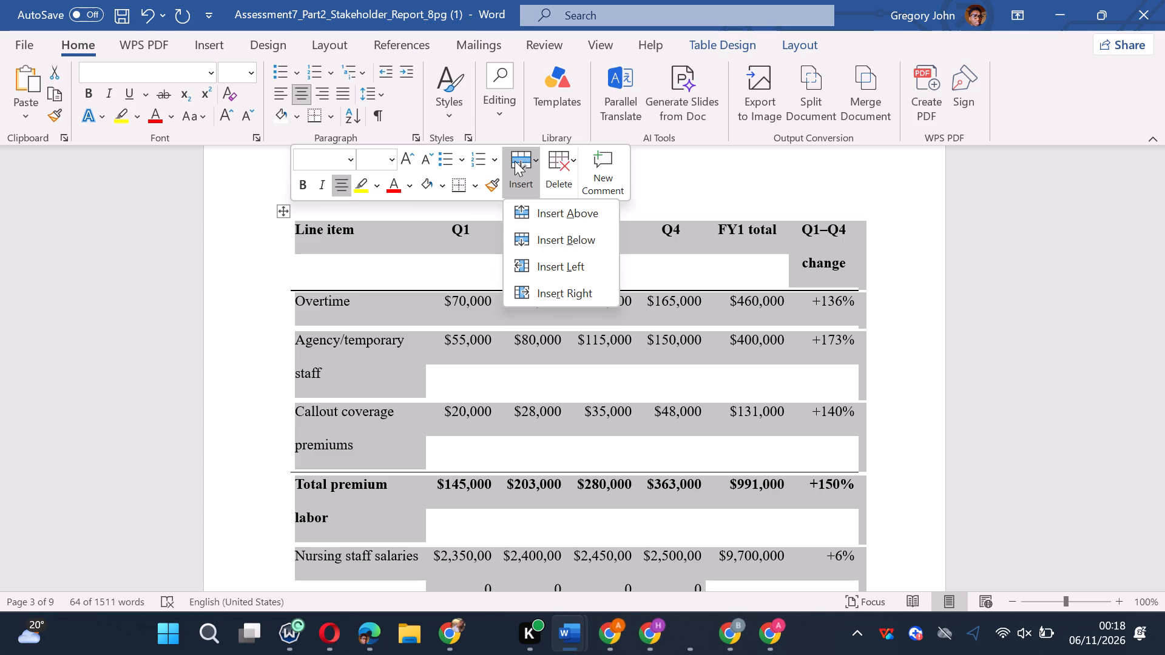
pyautogui.click(475, 186)
pyautogui.click(475, 186)
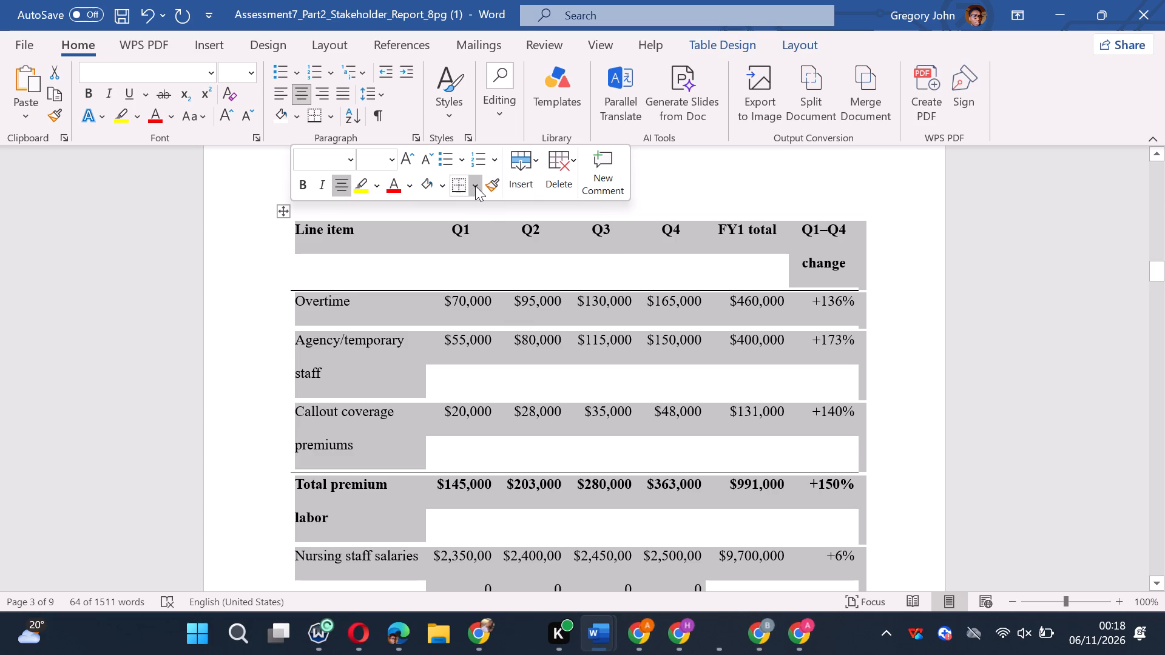
pyautogui.click(475, 186)
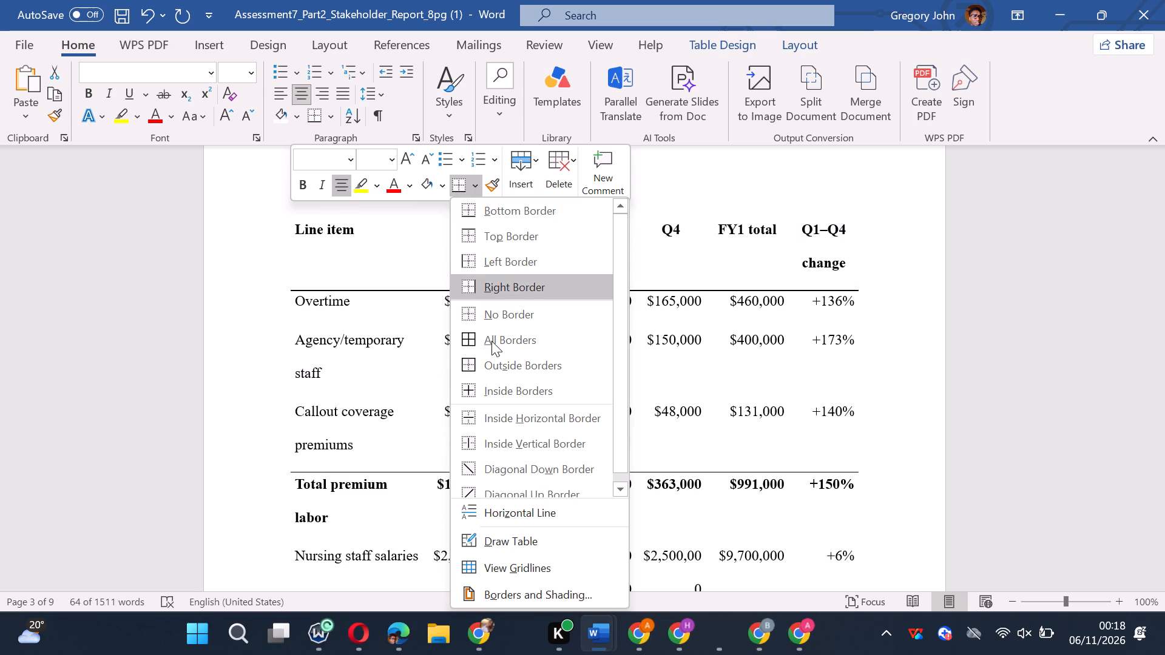
pyautogui.click(491, 344)
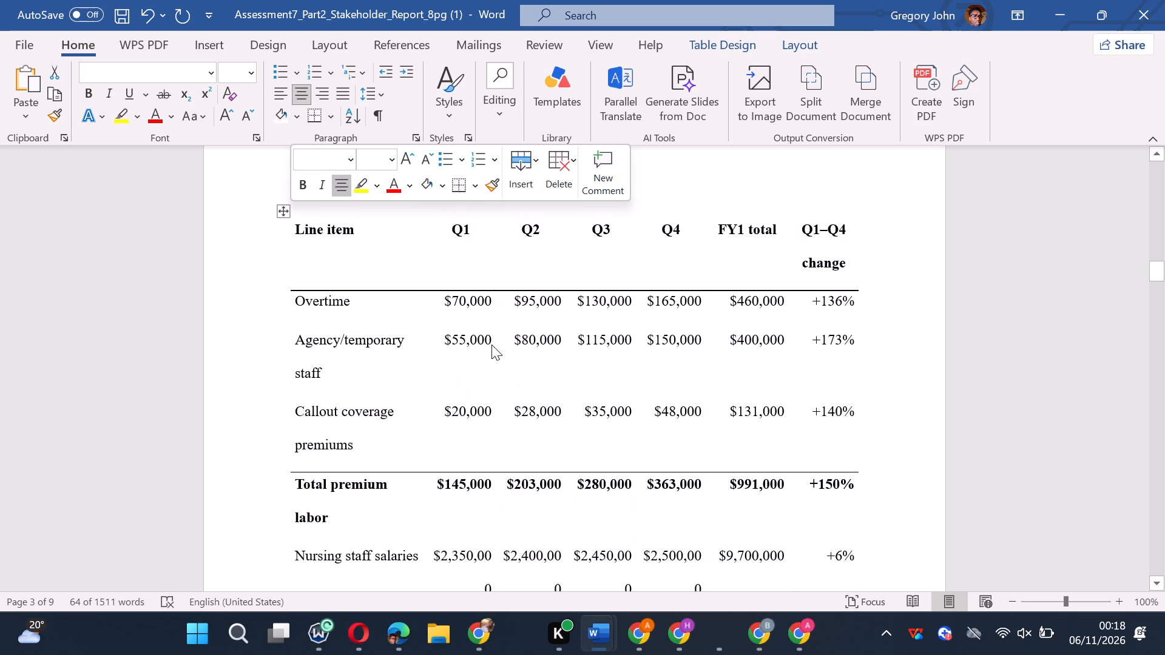
pyautogui.click(491, 344)
# Examine the layout of Table 1, its note and the start of the Contributing Factors section.
pyautogui.scroll(-4, 491, 344)
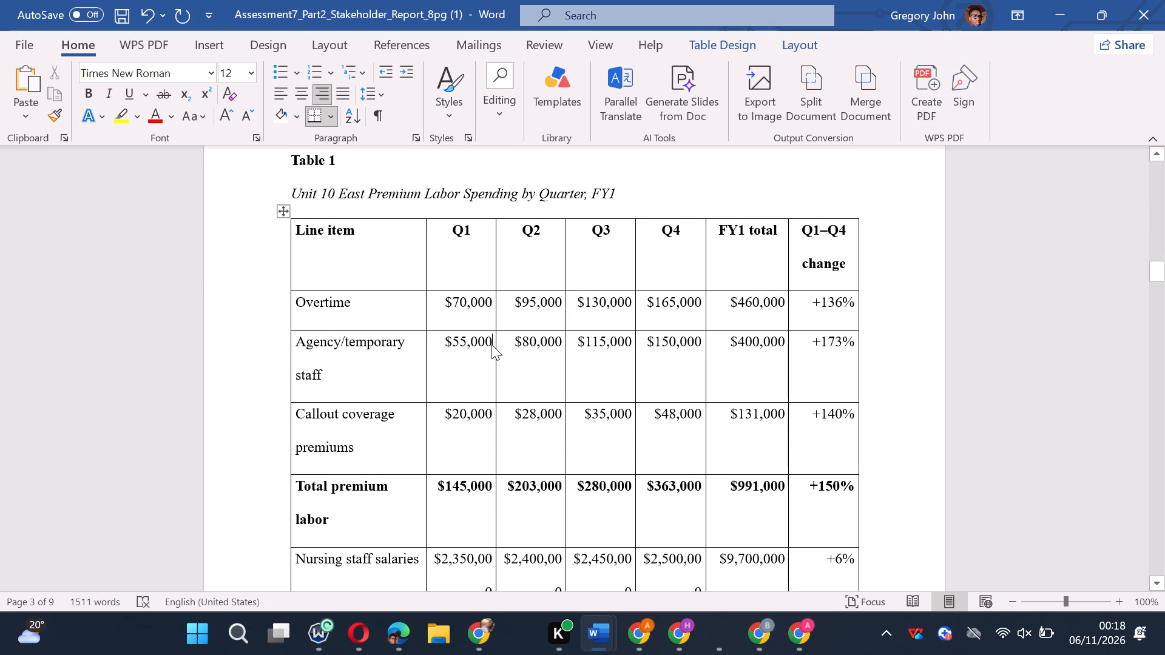
pyautogui.scroll(-5, 491, 344)
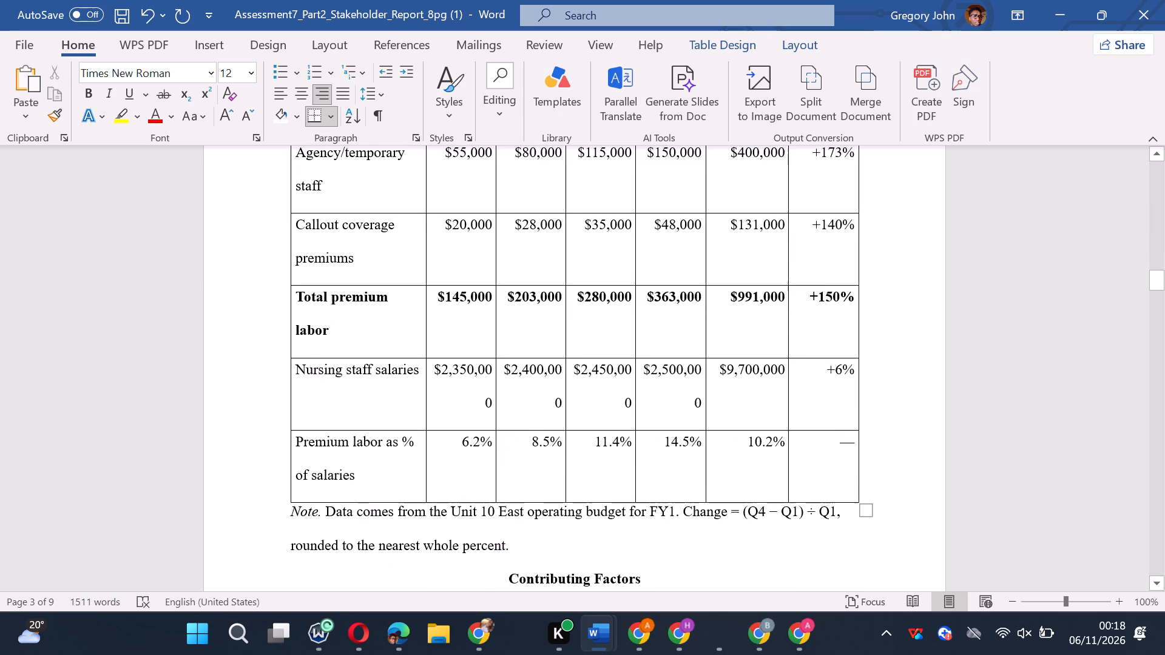
pyautogui.scroll(-1, 491, 344)
pyautogui.scroll(4, 491, 344)
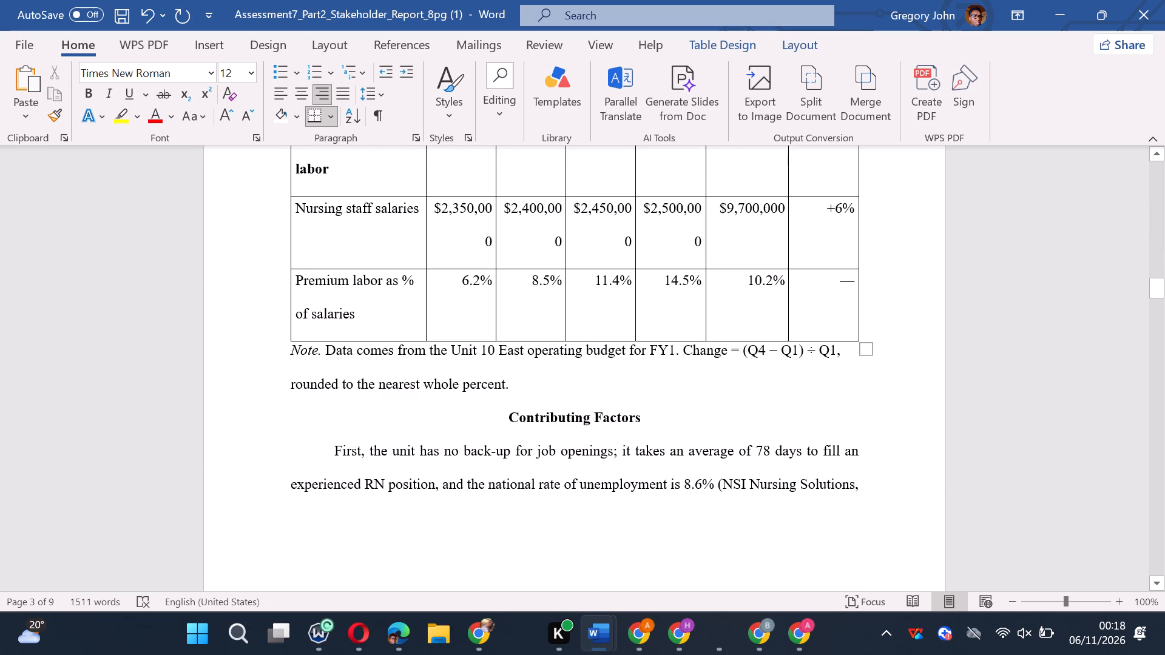
pyautogui.scroll(5, 491, 344)
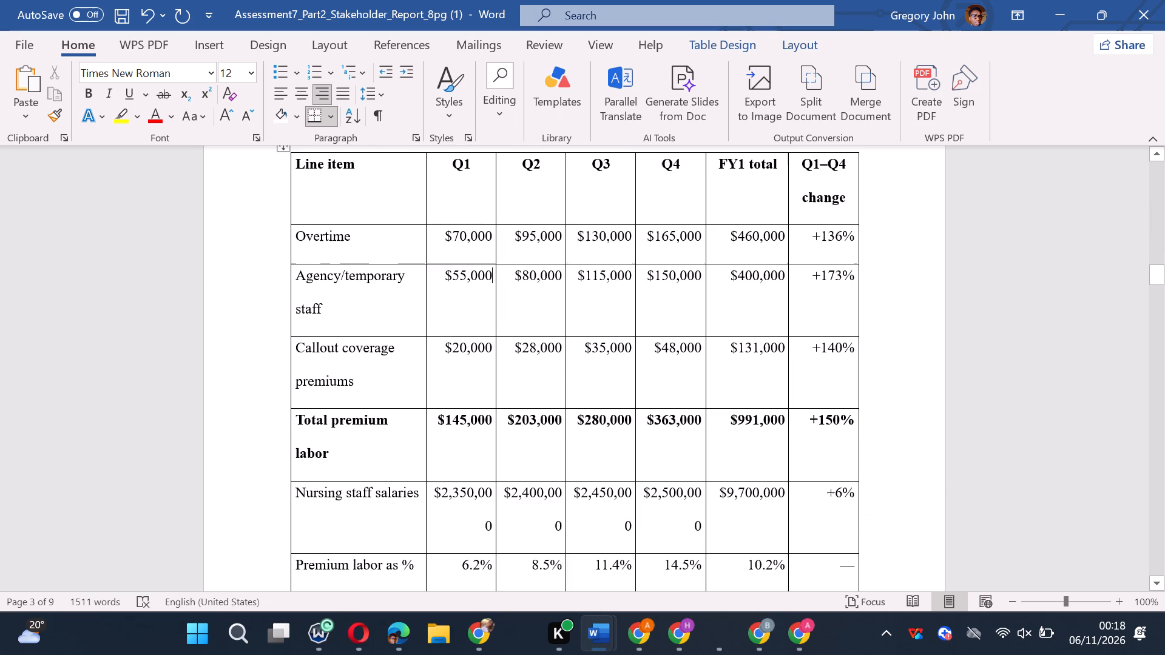
# Check the layout of Table 1, the start of Contributing Factors and the cover page.
pyautogui.scroll(1, 491, 344)
pyautogui.scroll(-5, 491, 344)
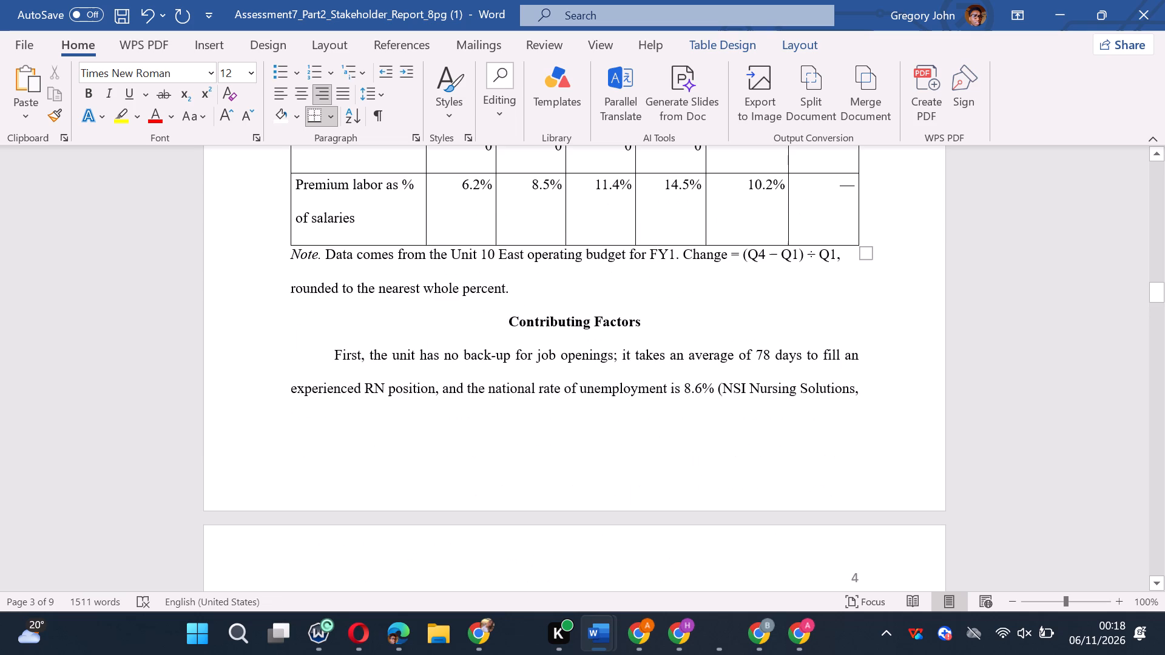
pyautogui.scroll(-1, 491, 344)
pyautogui.scroll(18, 491, 344)
pyautogui.scroll(20, 491, 344)
pyautogui.scroll(11, 491, 344)
pyautogui.scroll(-7, 491, 344)
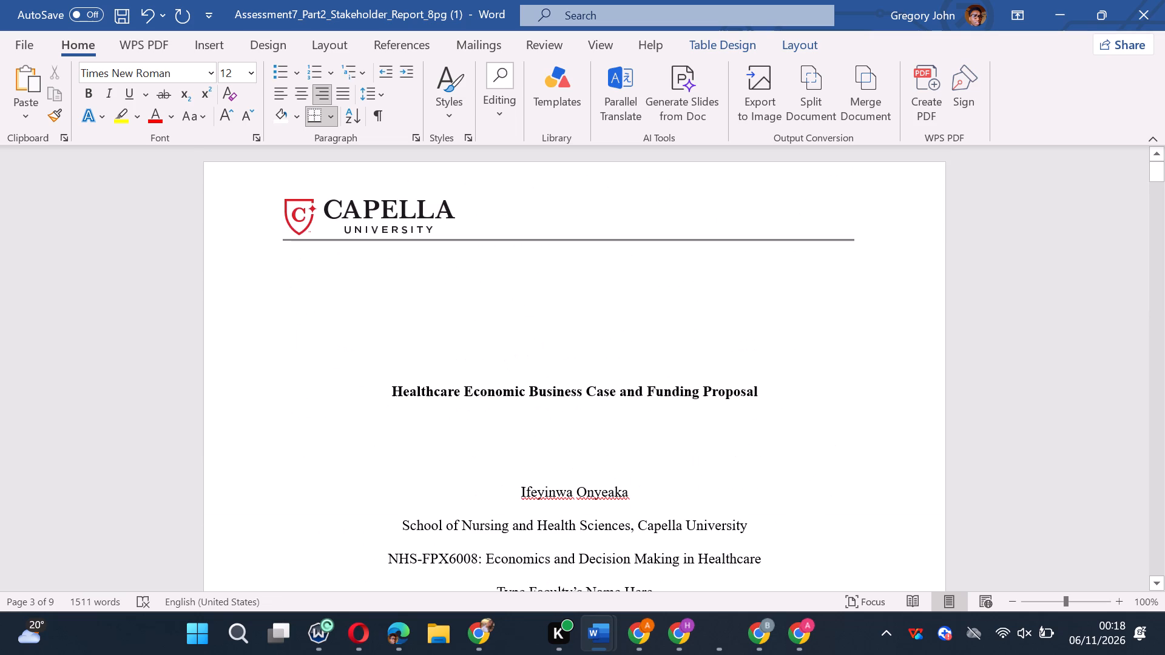
# Change the year of the NSI Nursing Solutions citation at the end of the Problem Context section to 2025.
pyautogui.scroll(-8, 491, 344)
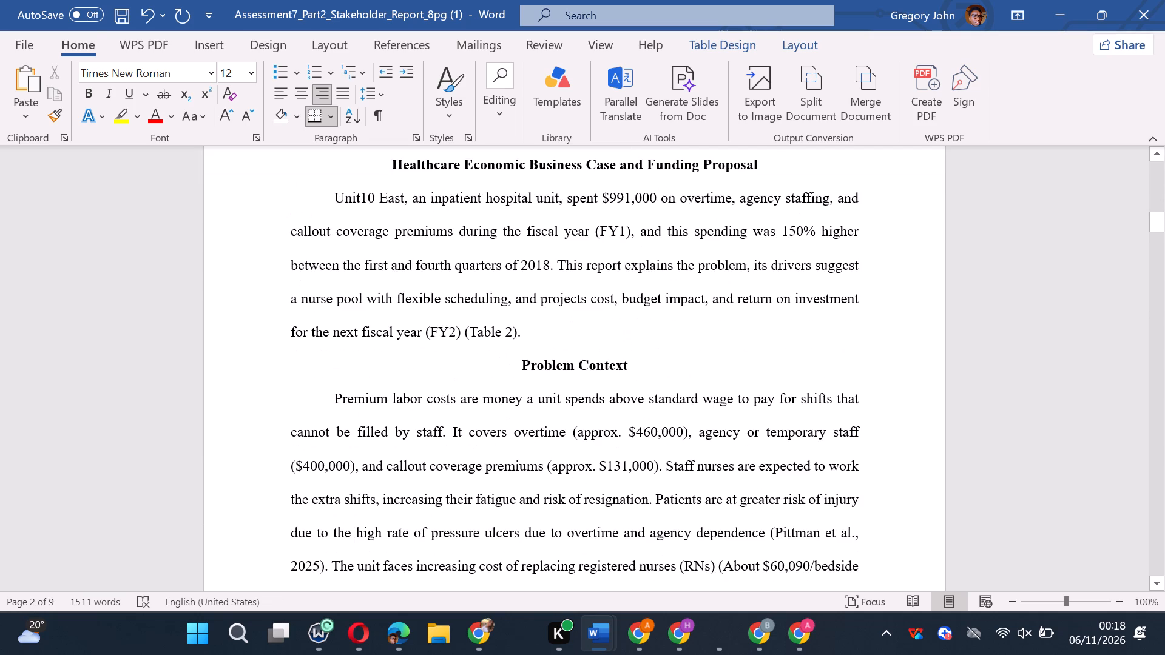
pyautogui.scroll(-3, 518, 337)
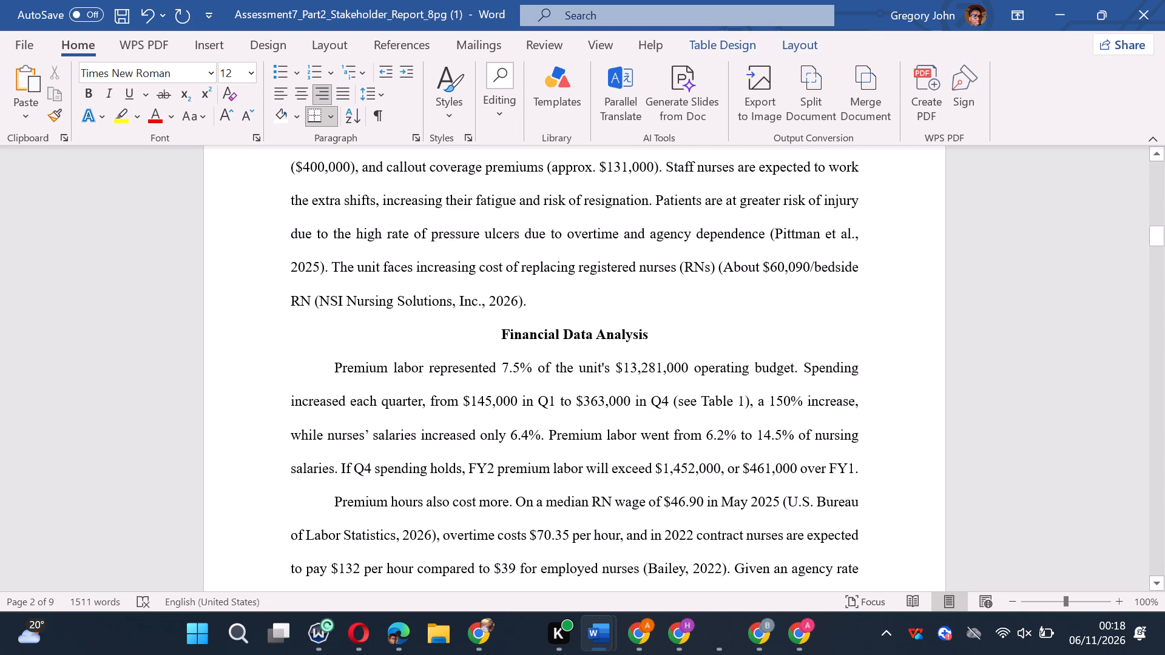
pyautogui.click(519, 297)
pyautogui.press('BackSpace')
pyautogui.press('5')
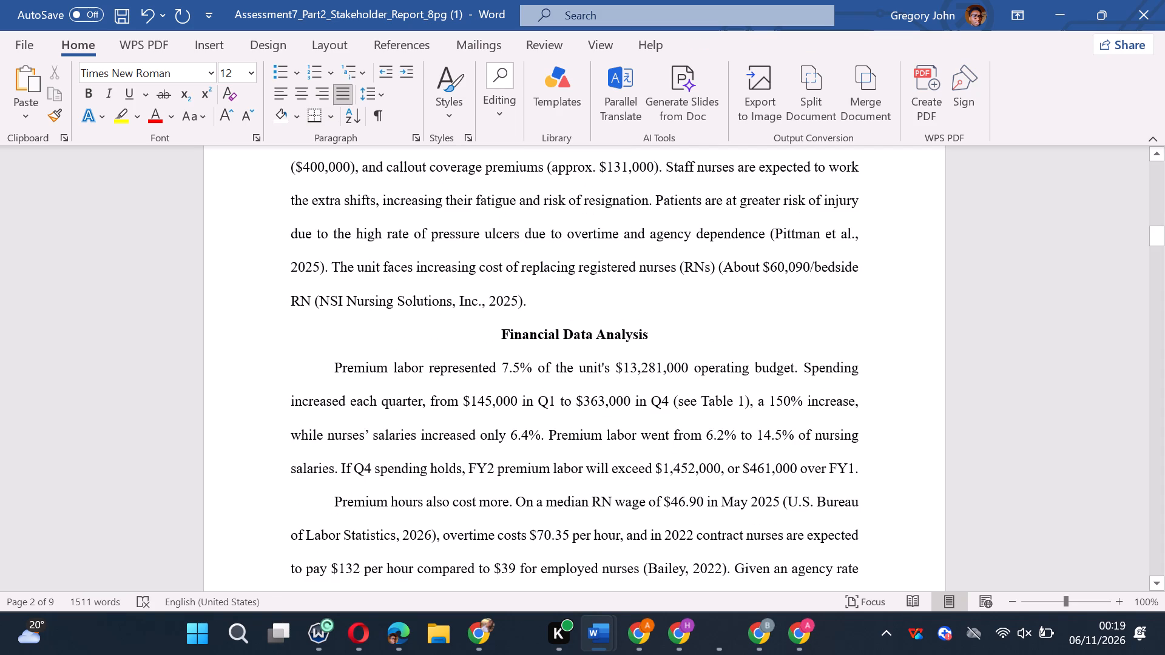
# Change the year of the U.S. Bureau of Labor Statistics citation in Financial Data Analysis to 2024.
pyautogui.scroll(-4, 547, 434)
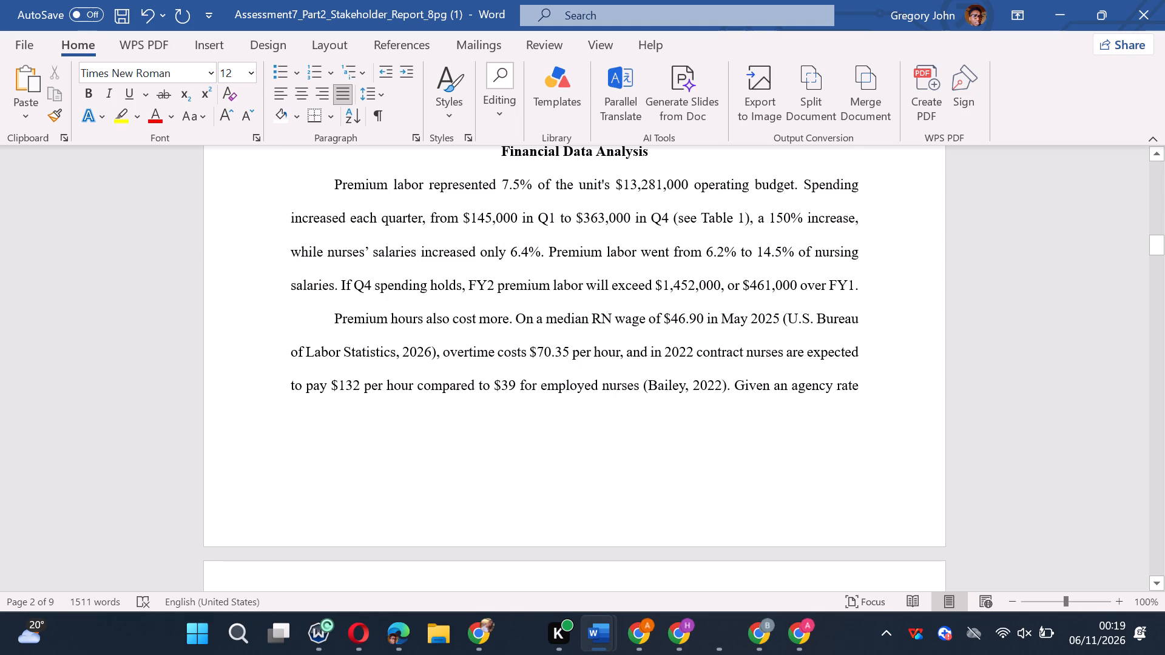
pyautogui.click(430, 345)
pyautogui.press('BackSpace')
pyautogui.press('4')
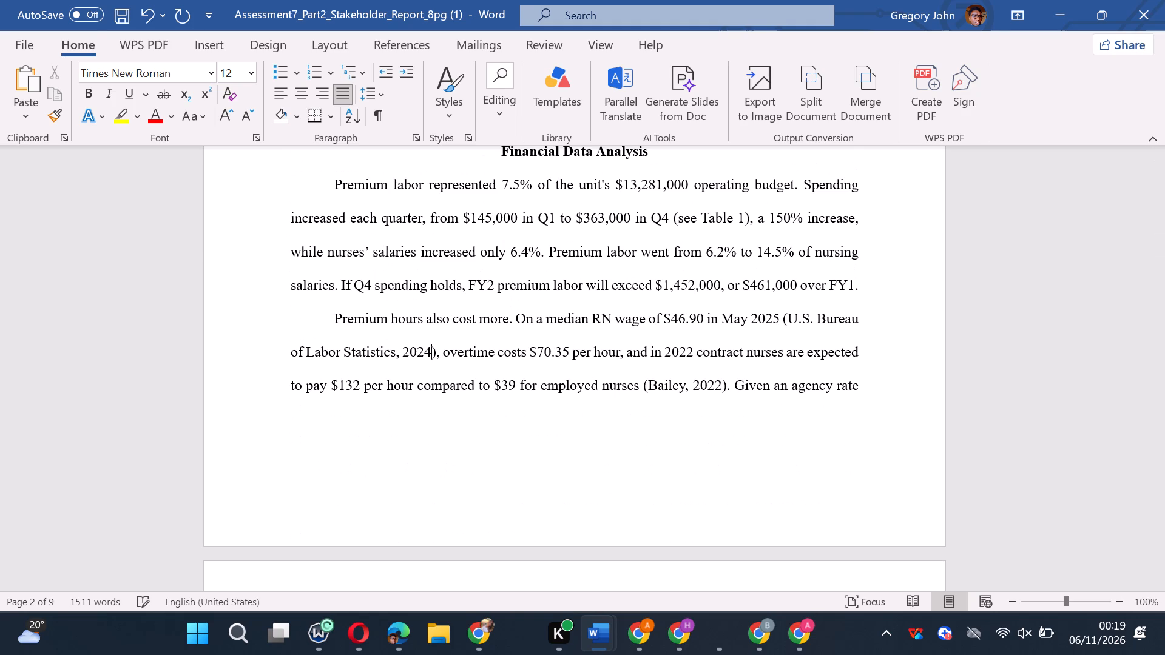
# Change the year of the NSI Nursing Solutions citation after the 17.6% turnover figure in Contributing Factors to 2025.
pyautogui.scroll(-4, 473, 421)
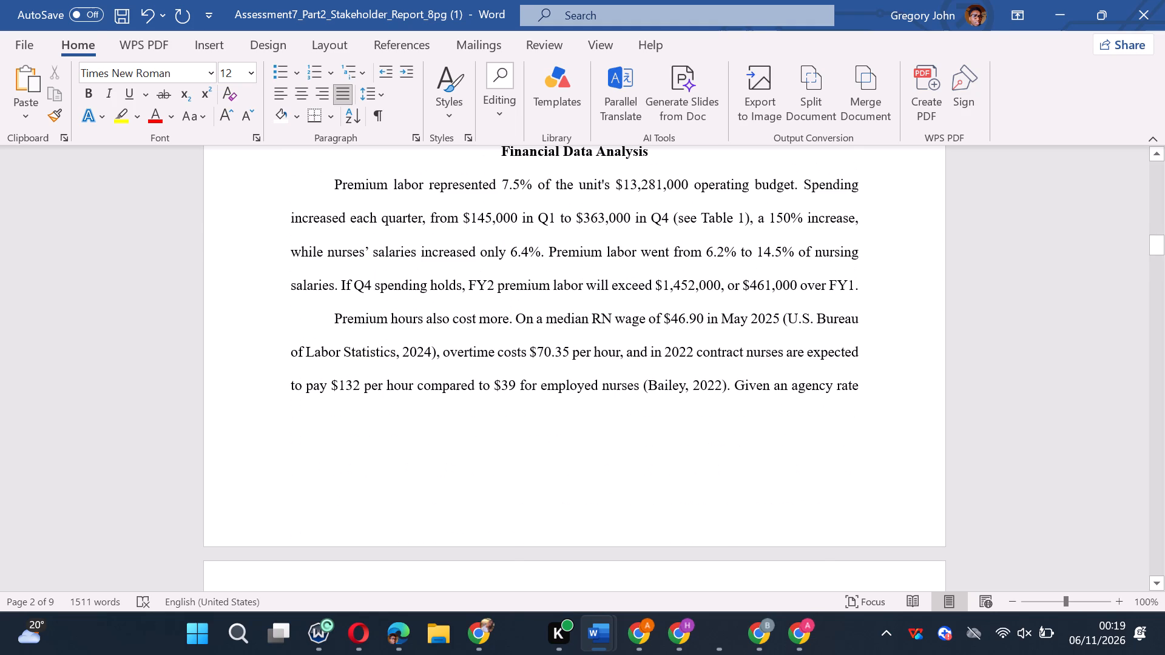
pyautogui.scroll(-9, 473, 421)
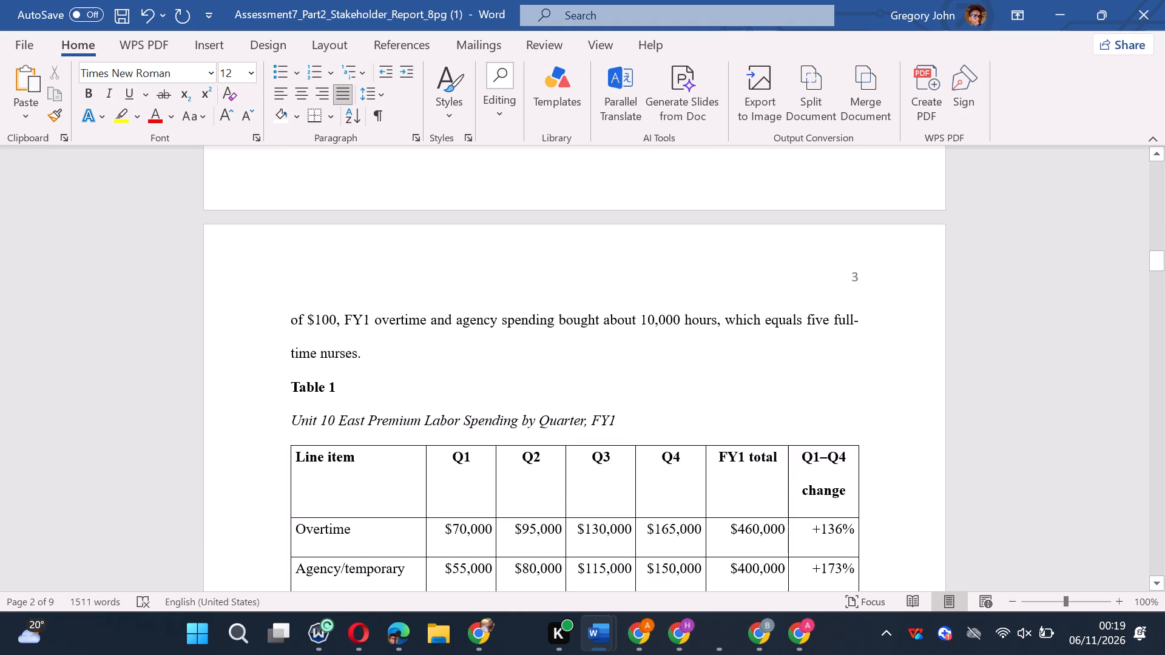
pyautogui.scroll(-5, 473, 421)
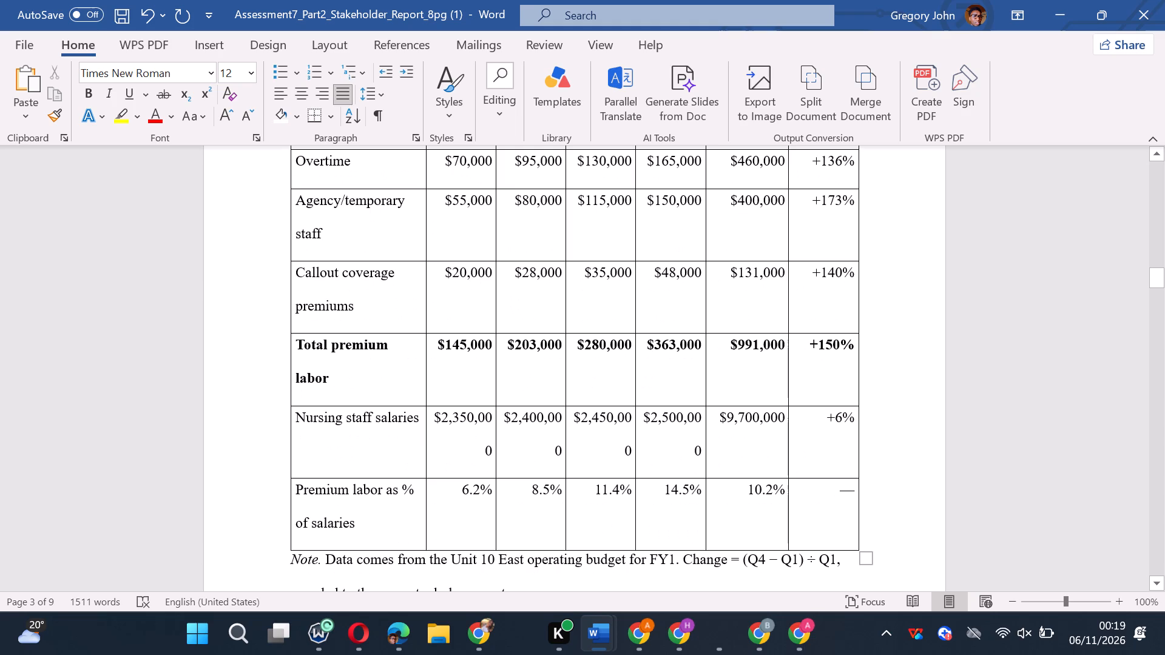
pyautogui.scroll(-1, 473, 421)
pyautogui.scroll(-1, 588, 448)
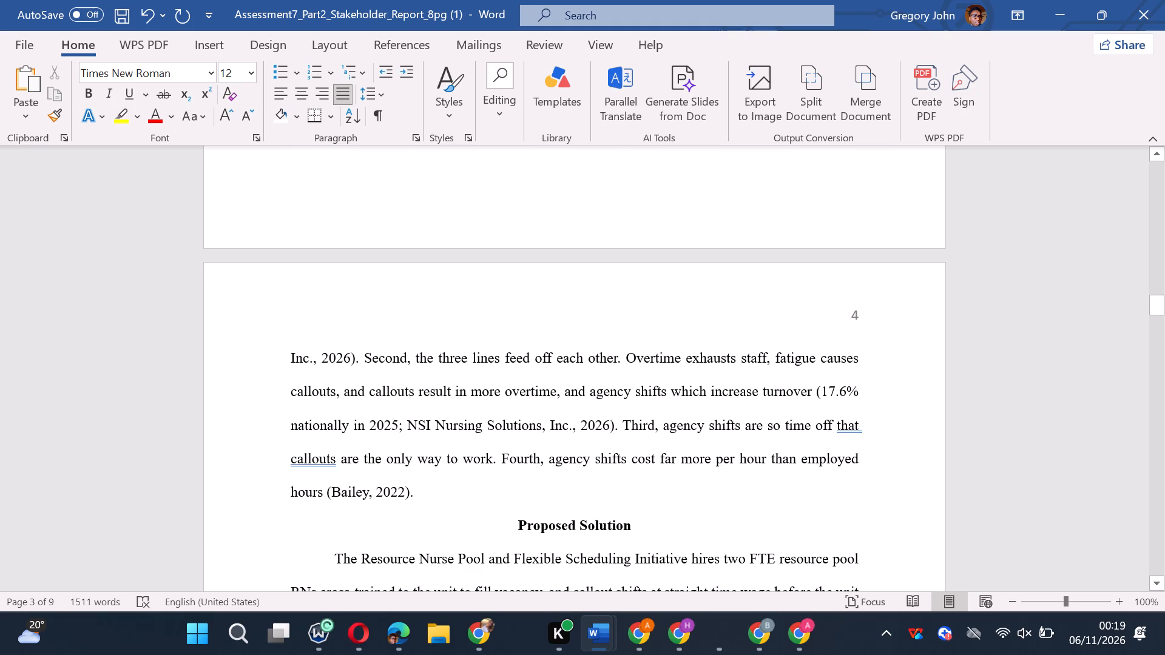
pyautogui.click(607, 420)
pyautogui.press('BackSpace')
pyautogui.press('5')
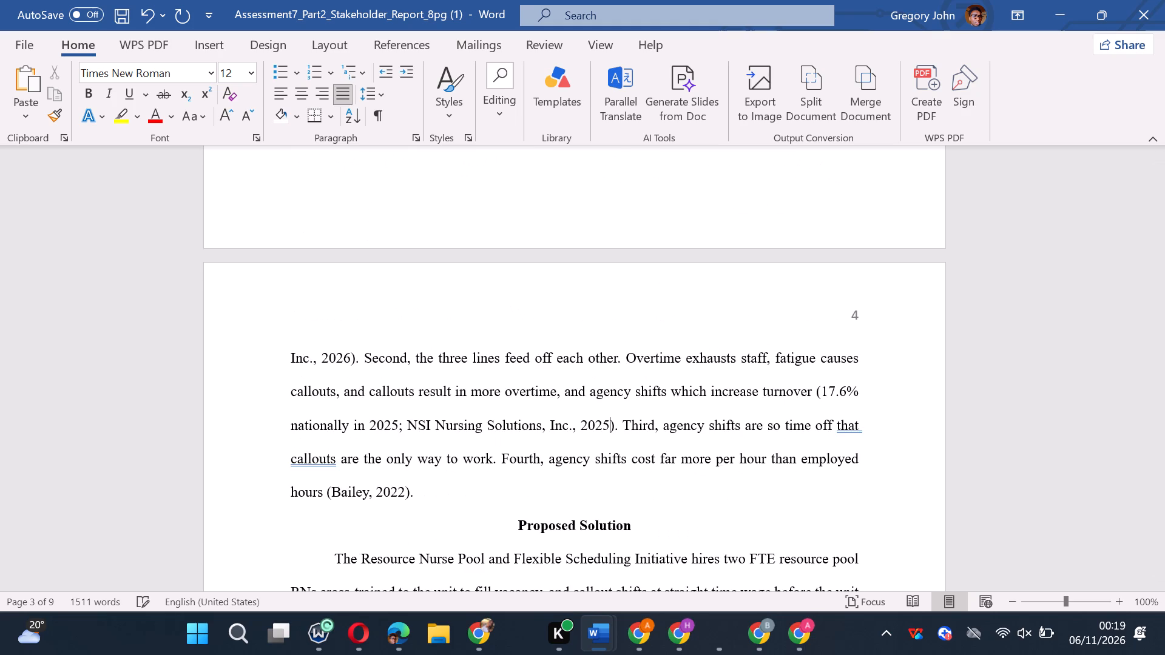
# Replace the semicolon after "nationally in 2025" with an opening parenthesis before the NSI Nursing Solutions citation.
pyautogui.click(407, 427)
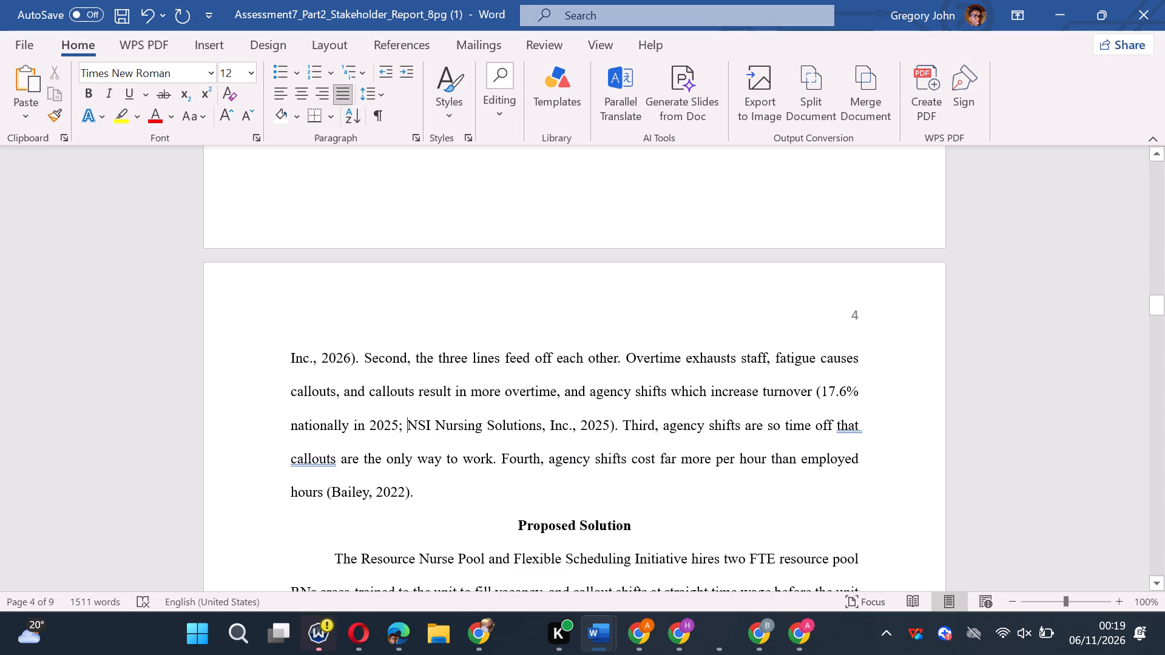
pyautogui.click(403, 427)
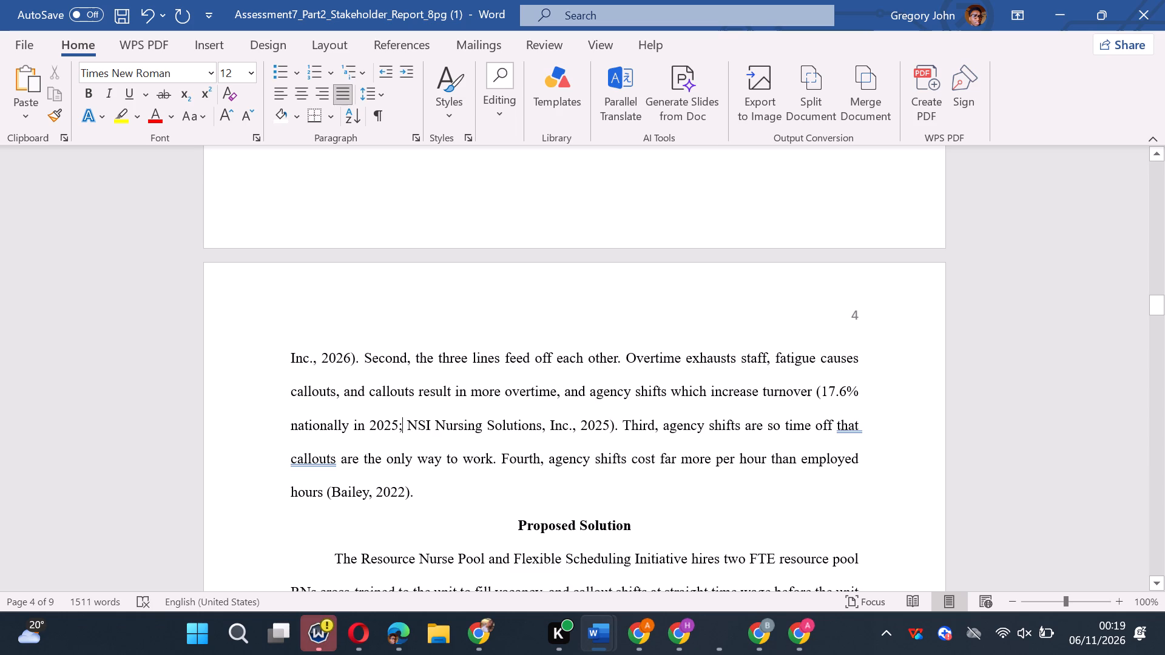
pyautogui.press('BackSpace')
pyautogui.press('Delete')
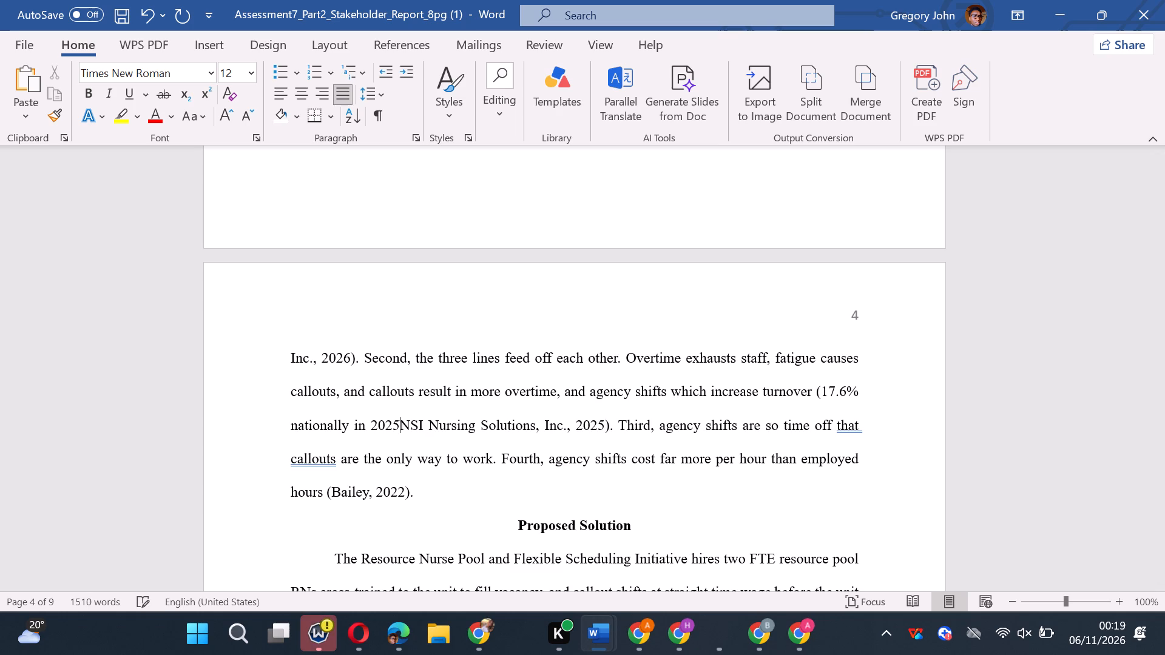
pyautogui.press('space')
pyautogui.write('(')
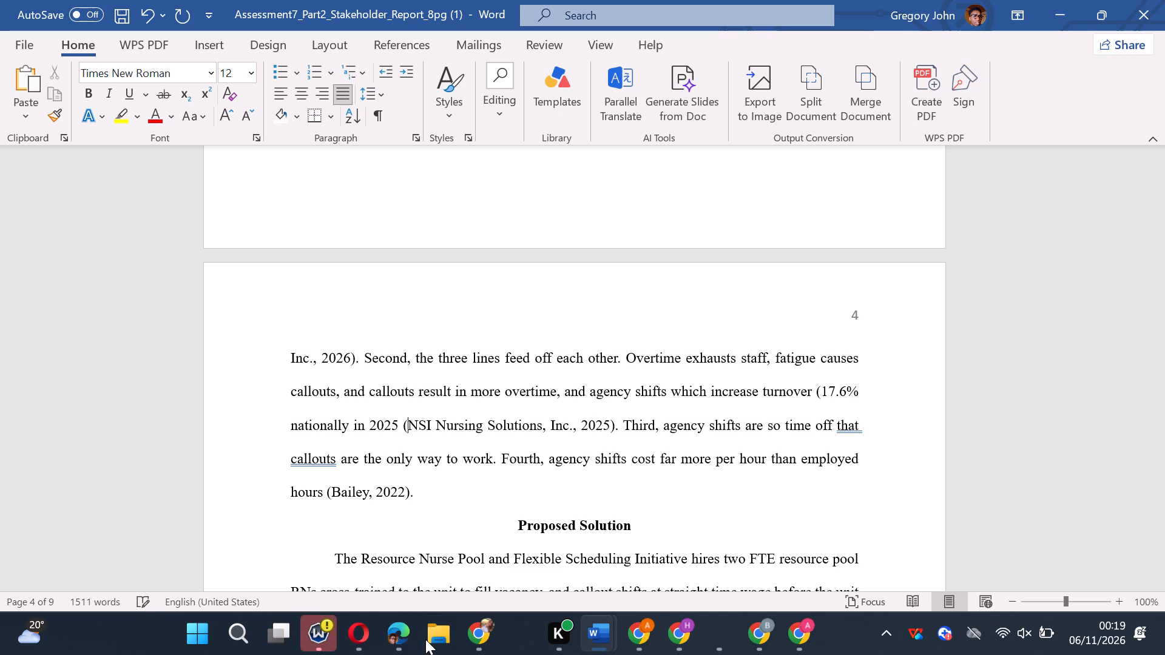
# Switch to Windscribe, connect the VPN to New York Empire over UDP 443, and return to the report.
pyautogui.click(338, 637)
pyautogui.click(733, 410)
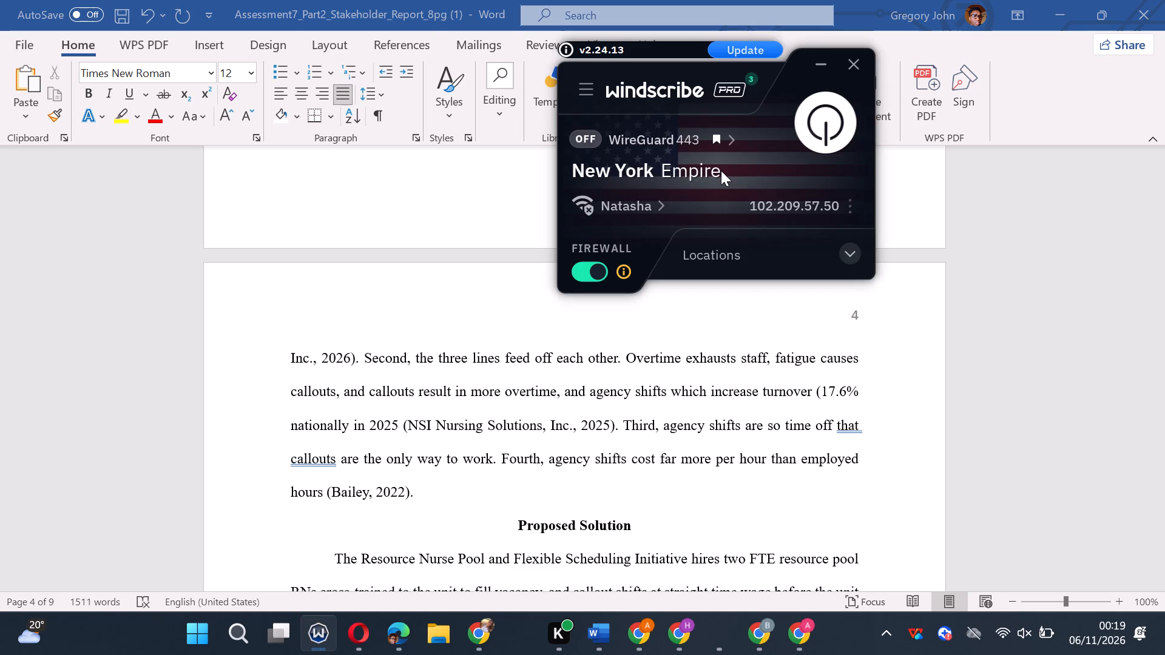
pyautogui.click(726, 142)
pyautogui.click(642, 427)
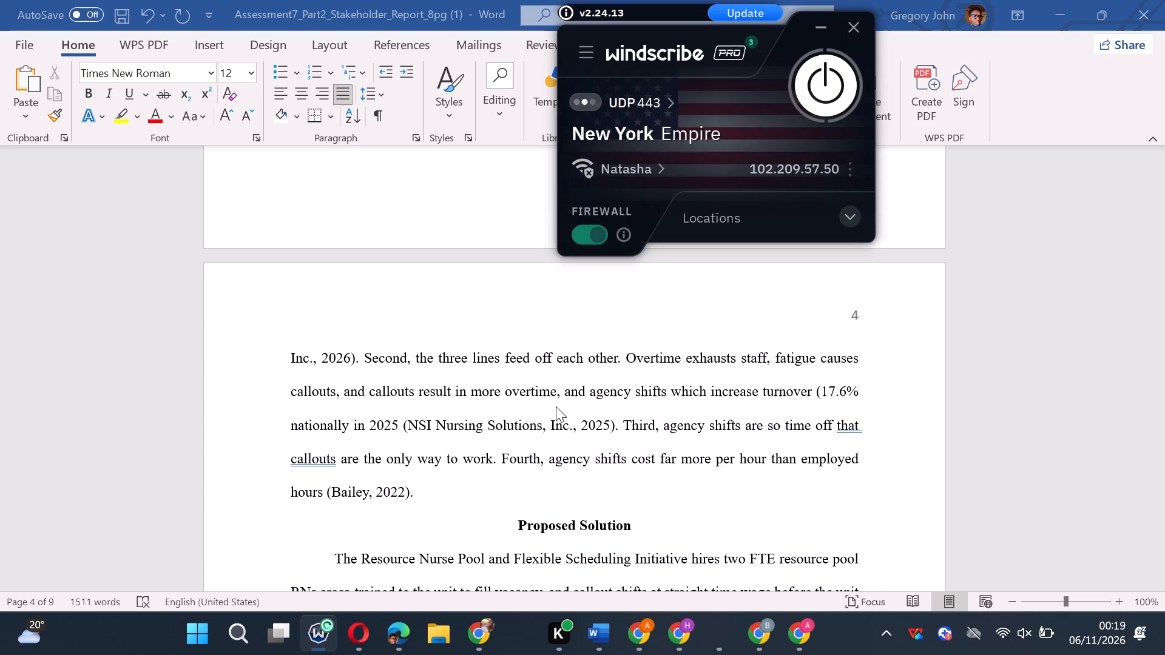
pyautogui.click(556, 406)
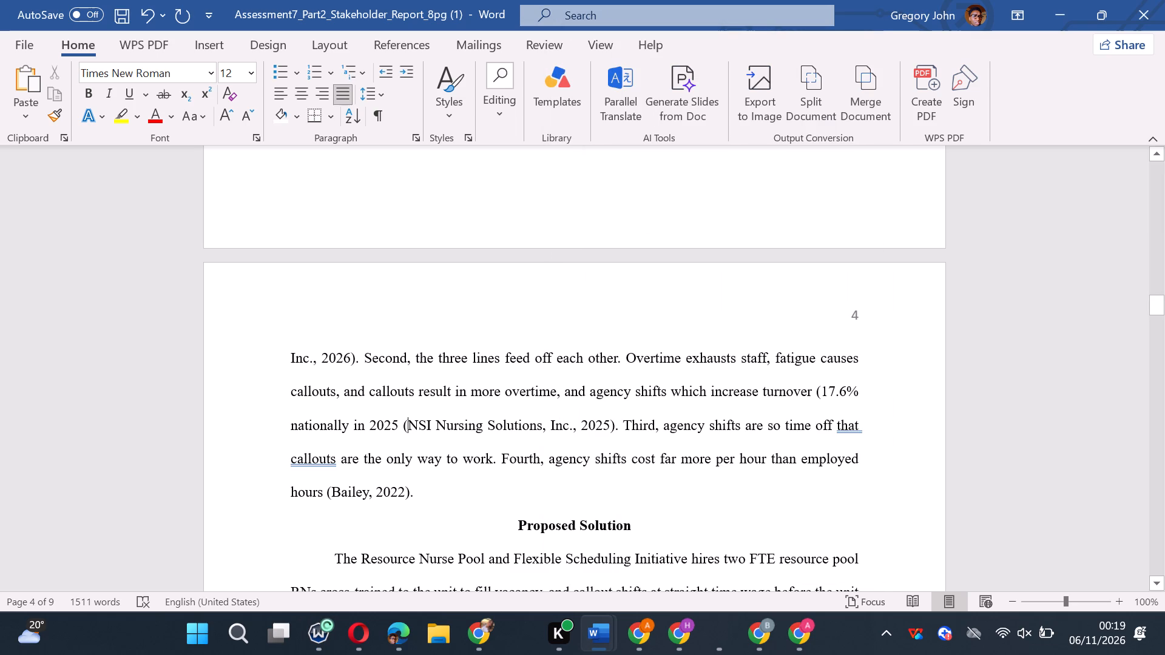
# Re-enter the space between "that" and "callouts" in the third contributing factor.
pyautogui.click(292, 456)
pyautogui.press('BackSpace')
pyautogui.press('space')
# Replace the em dash between "run rate" and "overtime" in the Proposed Solution section with a hyphen.
pyautogui.scroll(-5, 413, 514)
pyautogui.scroll(-1, 629, 505)
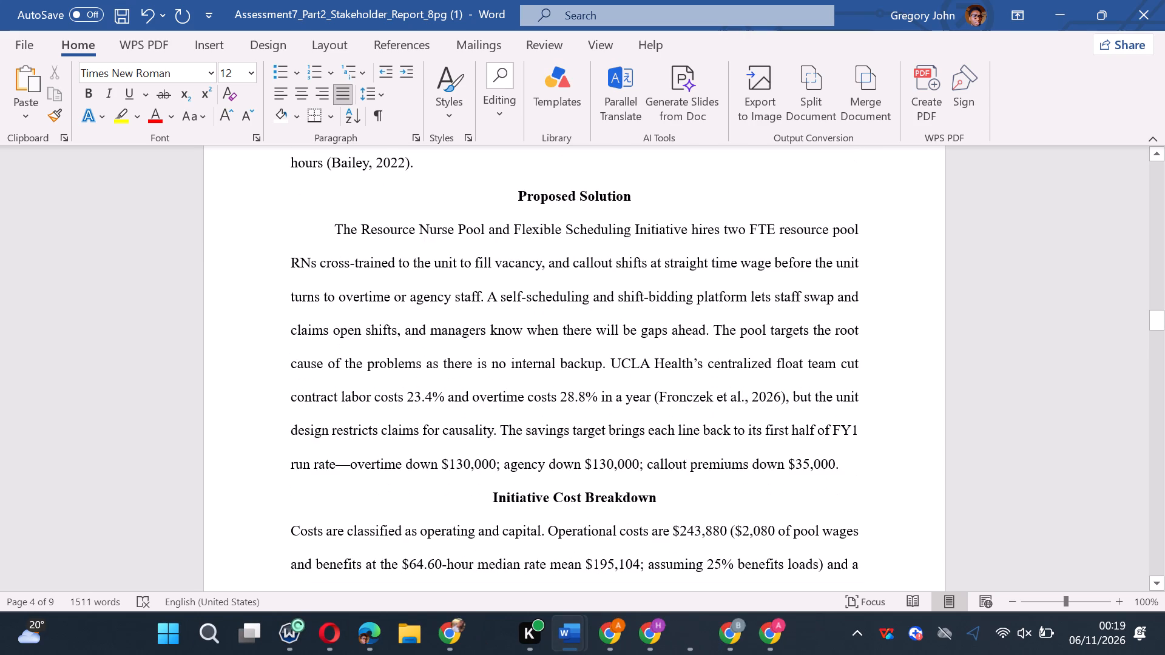
pyautogui.click(348, 463)
pyautogui.press('BackSpace')
pyautogui.press('-')
# Insert the missing space between "at" and "$100" at the end of the Initiative Cost Breakdown paragraph.
pyautogui.scroll(-1, 592, 479)
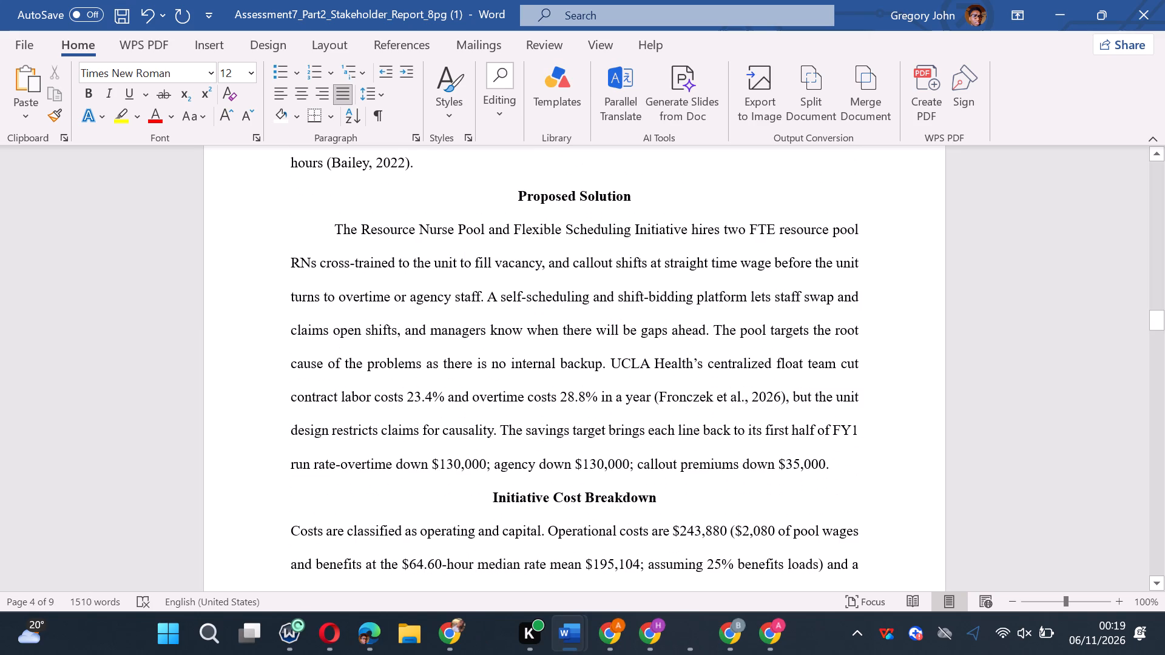
pyautogui.scroll(-3, 592, 479)
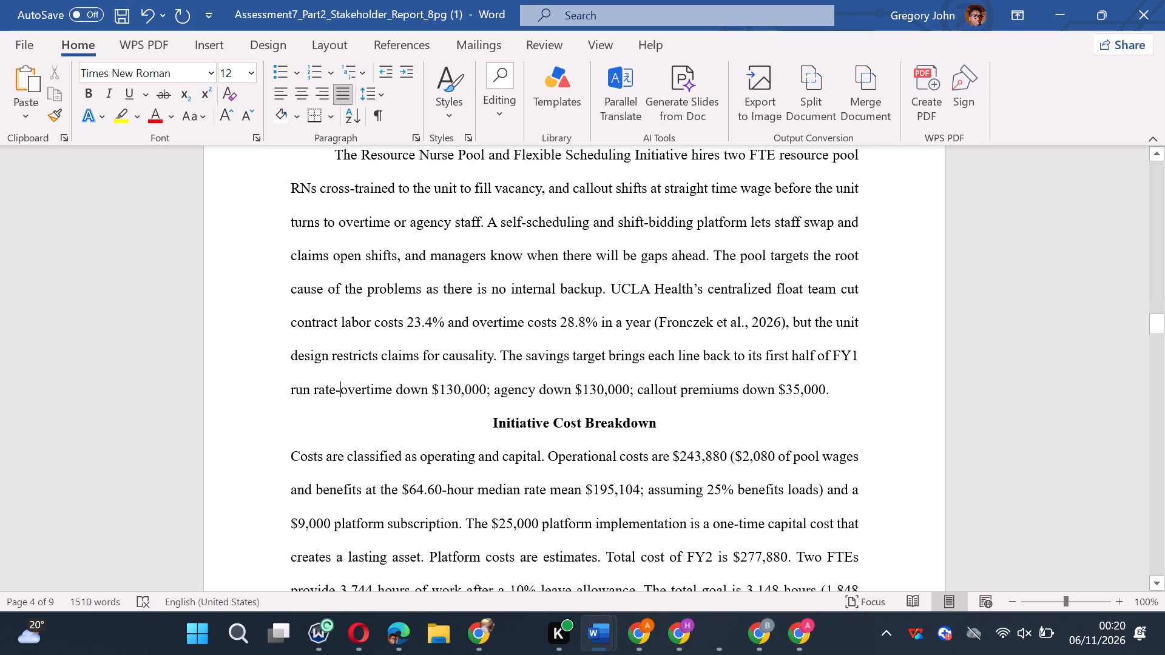
pyautogui.scroll(-5, 592, 479)
pyautogui.scroll(-1, 536, 359)
pyautogui.scroll(-1, 587, 240)
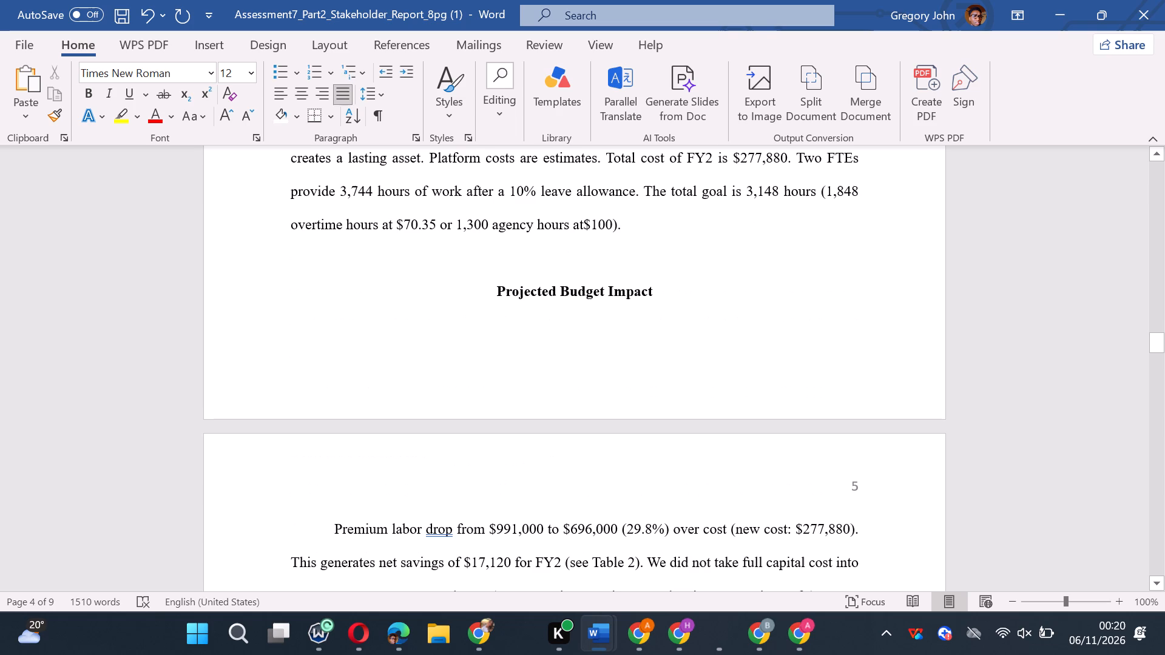
pyautogui.click(587, 207)
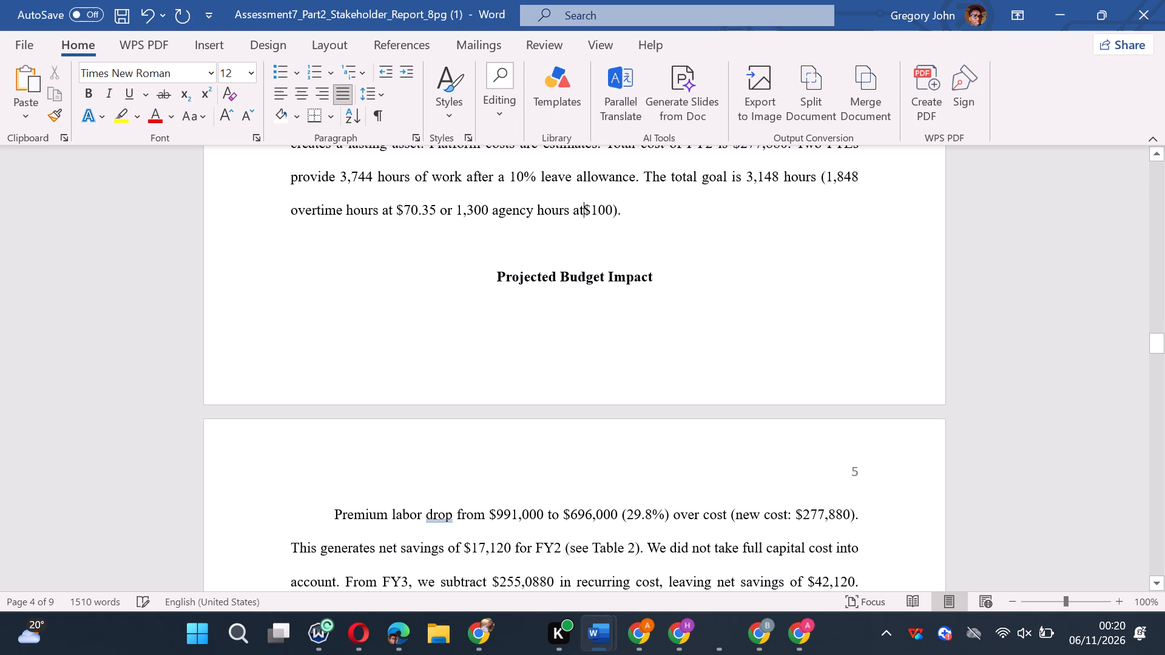
pyautogui.press('space')
# Delete the empty line above the Projected Budget Impact heading.
pyautogui.click(538, 237)
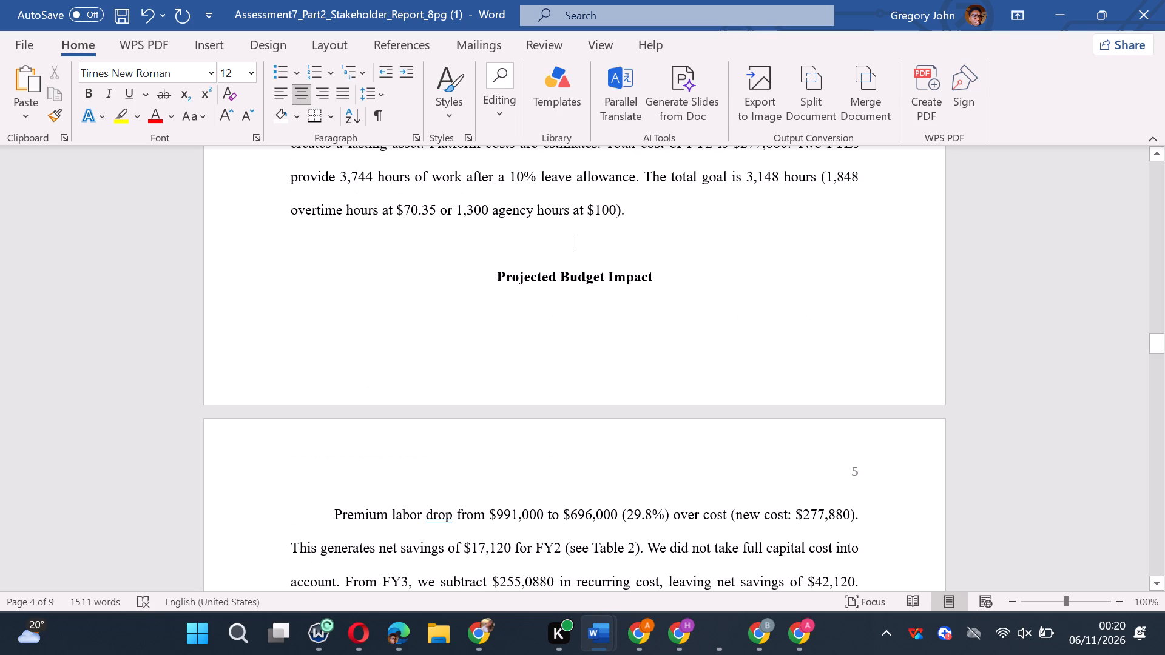
pyautogui.press('BackSpace')
pyautogui.press('BackSpace')
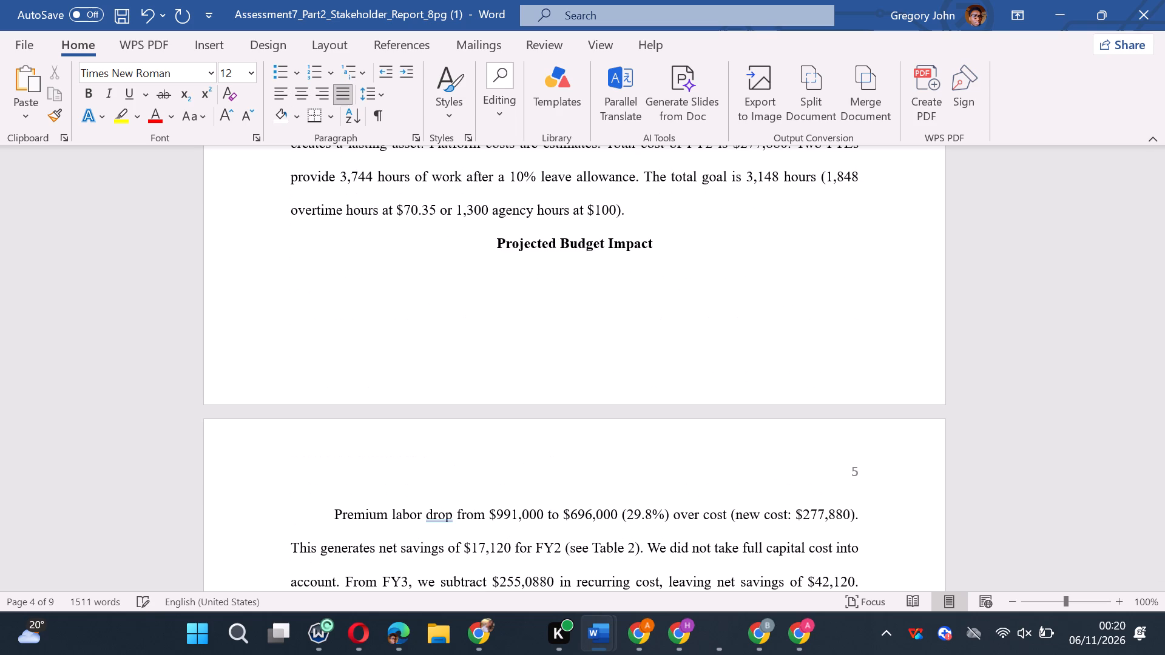
# Review the rest of the stakeholder report from the Projected Budget Impact section through the Conclusion and the reference list.
pyautogui.scroll(-2, 554, 398)
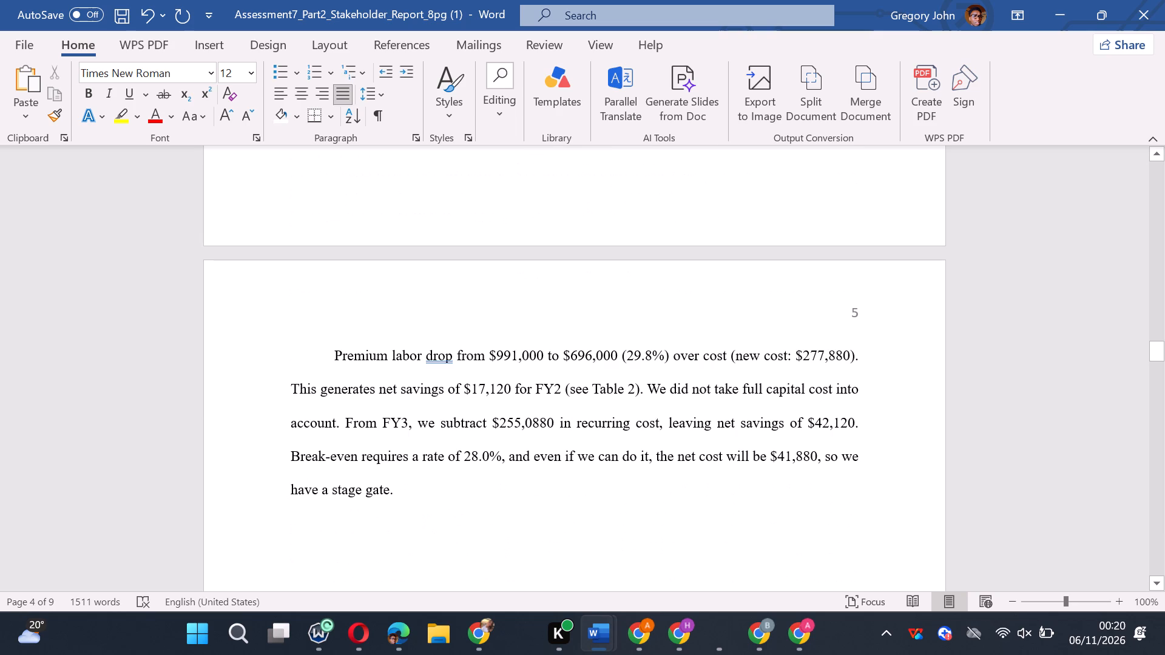
pyautogui.scroll(-2, 554, 398)
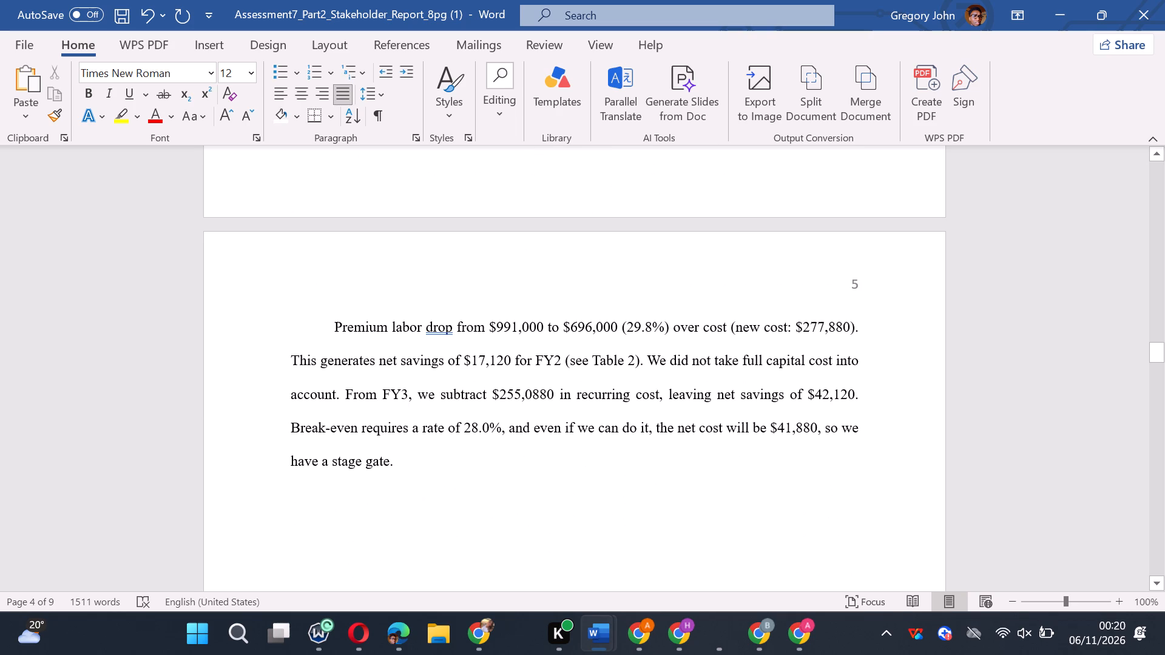
pyautogui.scroll(-4, 554, 398)
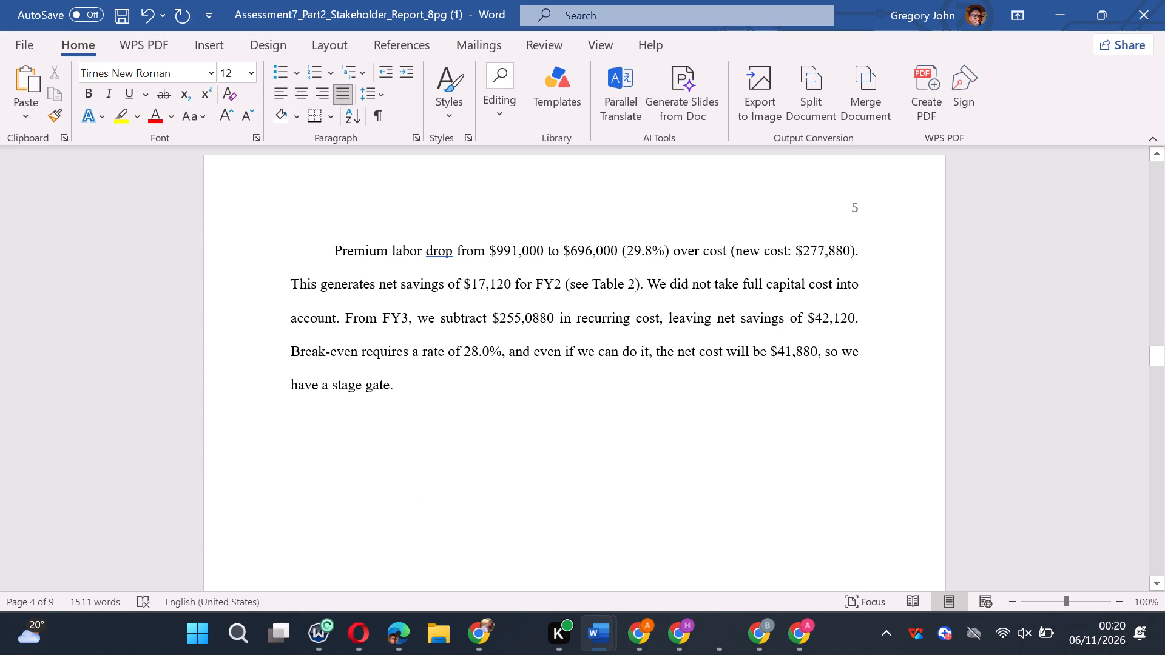
pyautogui.scroll(-7, 554, 398)
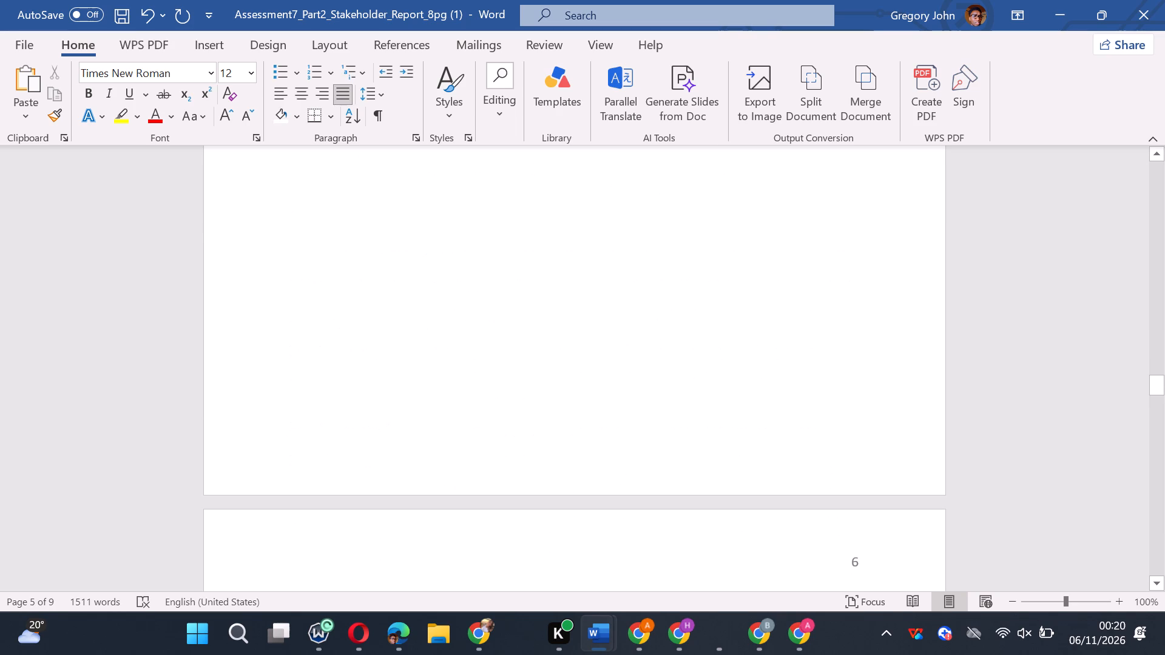
pyautogui.scroll(-19, 554, 398)
pyautogui.scroll(-8, 554, 398)
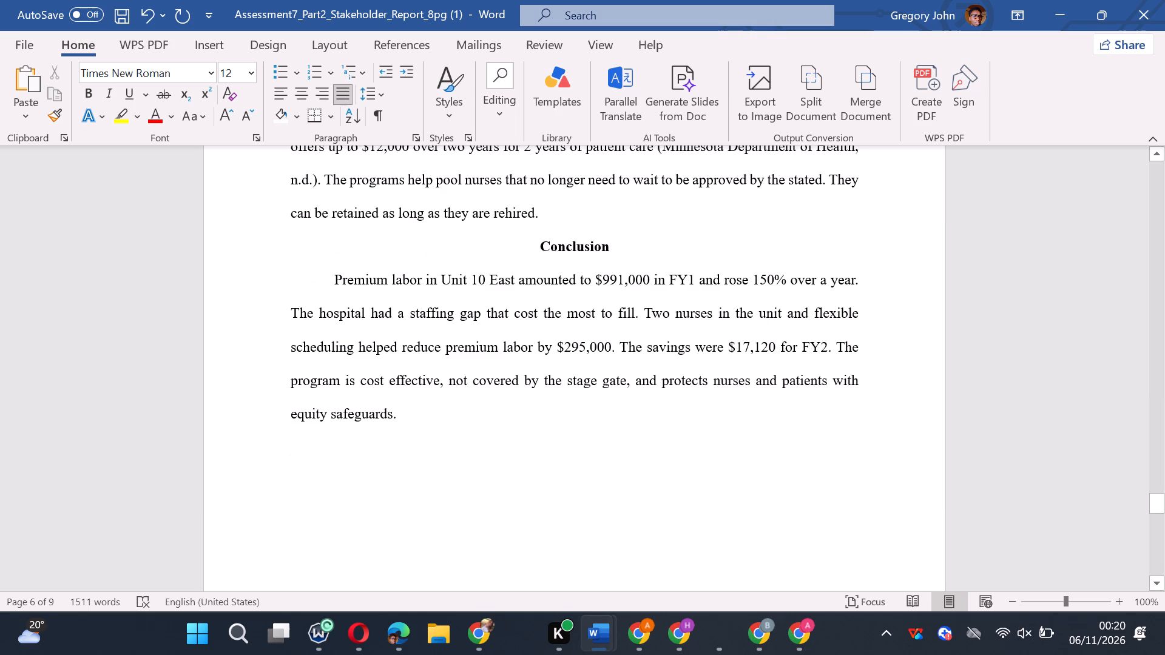
pyautogui.scroll(-1, 554, 398)
pyautogui.scroll(-1, 498, 403)
pyautogui.scroll(7, 498, 403)
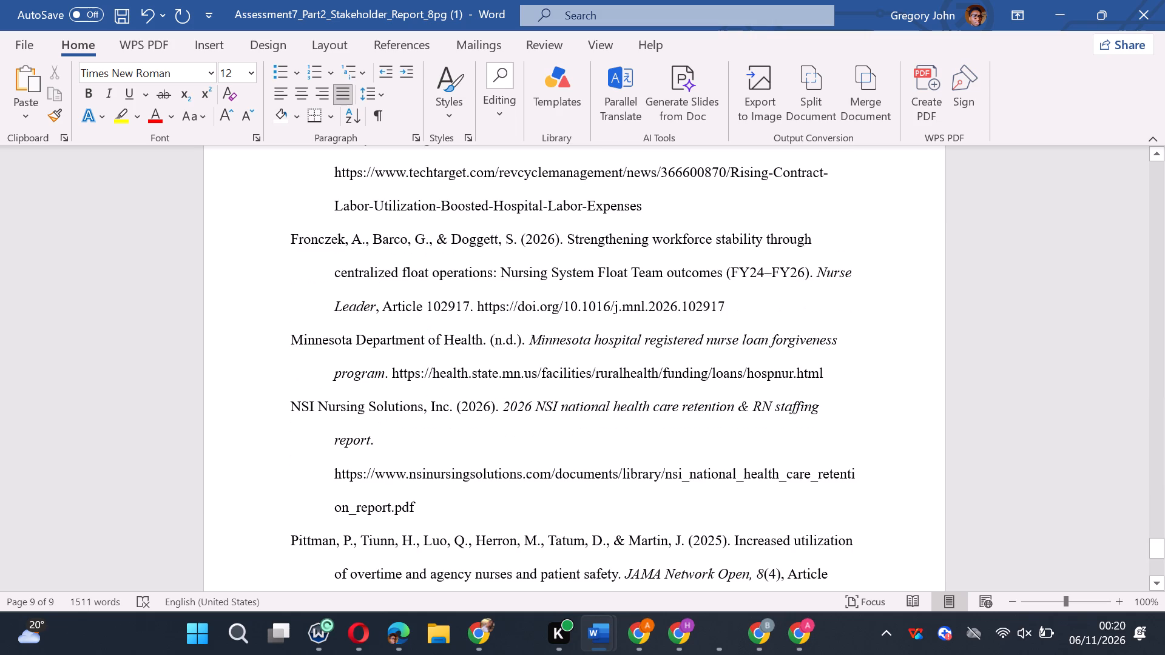
pyautogui.scroll(4, 498, 403)
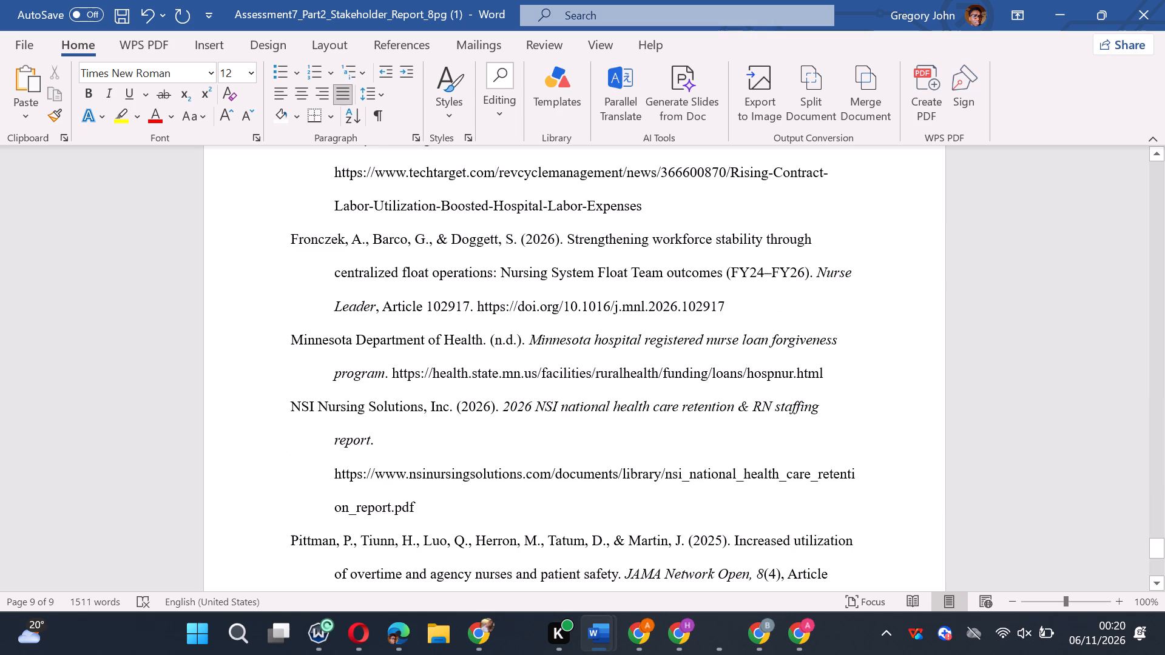
pyautogui.scroll(1, 498, 403)
pyautogui.scroll(-18, 498, 403)
pyautogui.rightClick(498, 403)
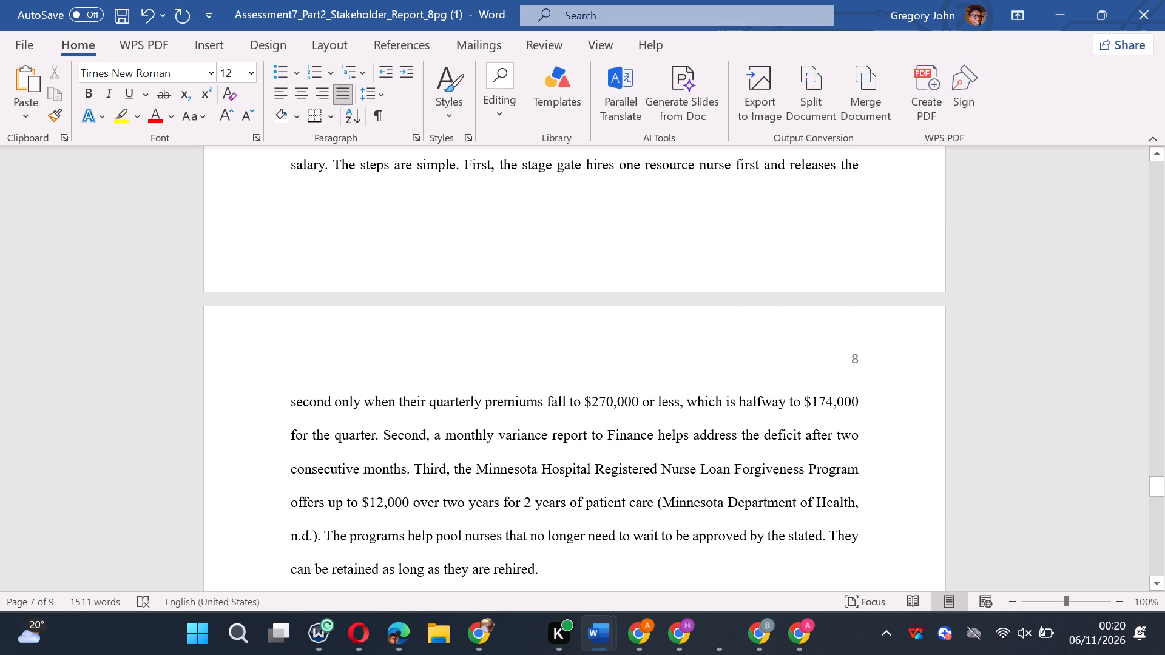
# Turn the web address ending the U.S. Bureau of Labor Statistics reference, last in the reference list, into a live hyperlink.
pyautogui.scroll(-7, 441, 375)
pyautogui.click(438, 374)
pyautogui.click(424, 352)
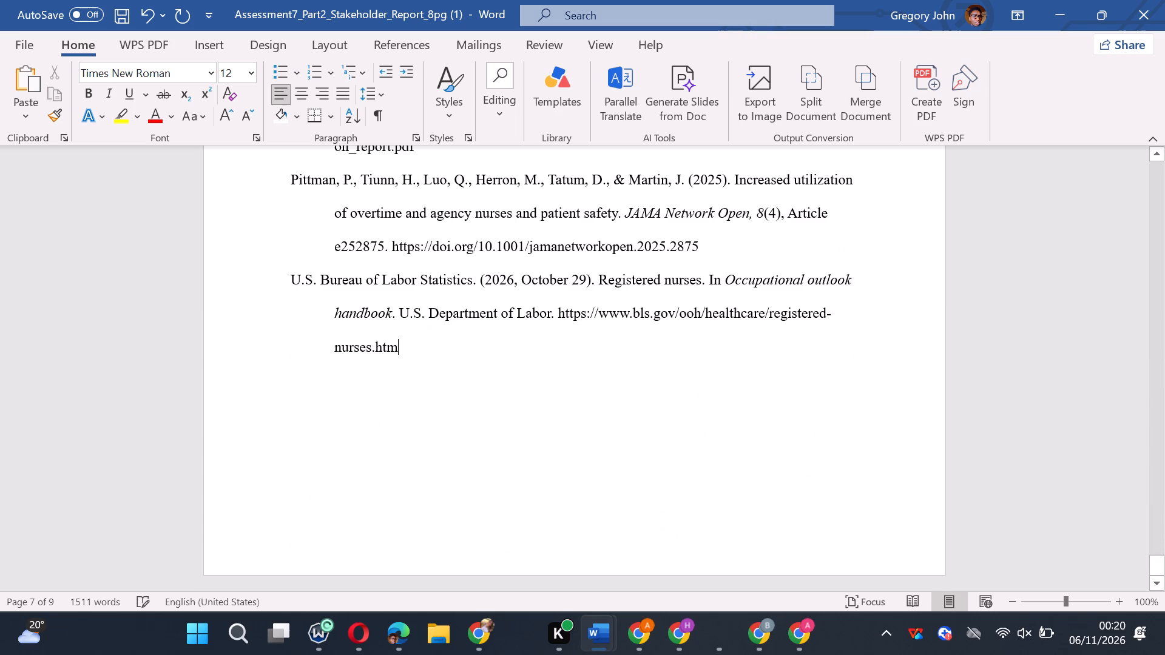
pyautogui.press('space')
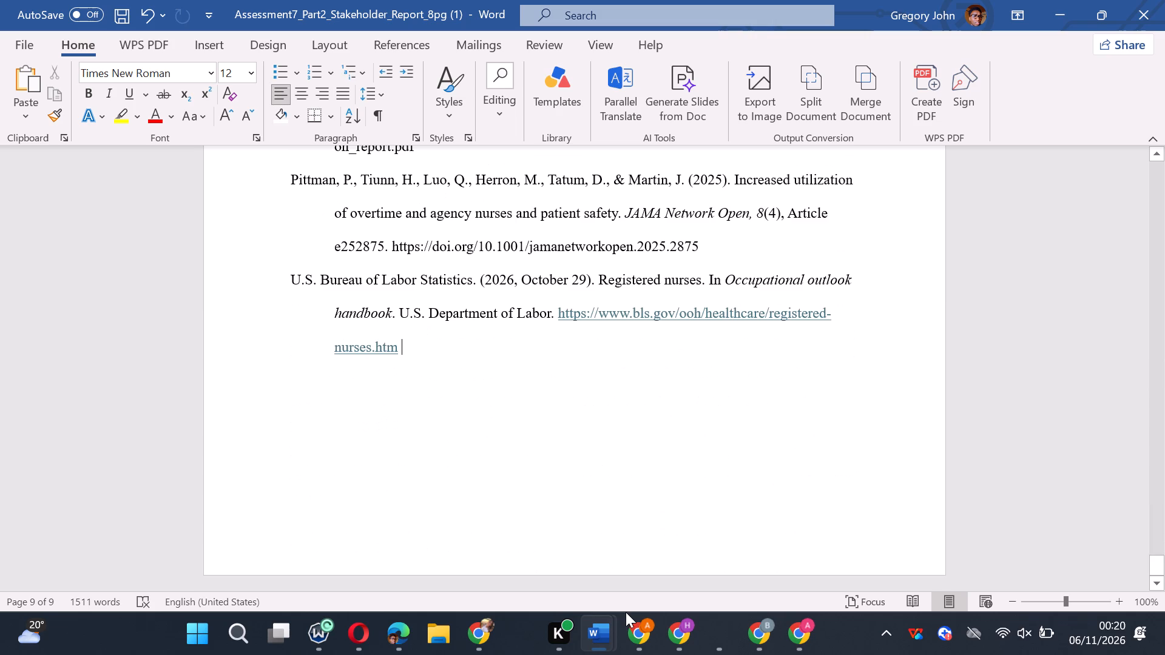
# Copy the U.S. Bureau of Labor Statistics reference from the reference list of the Assessment7_Part1_Executive_Fact_Sheet_and_Budget_Overview document.
pyautogui.click(651, 551)
pyautogui.click(380, 470)
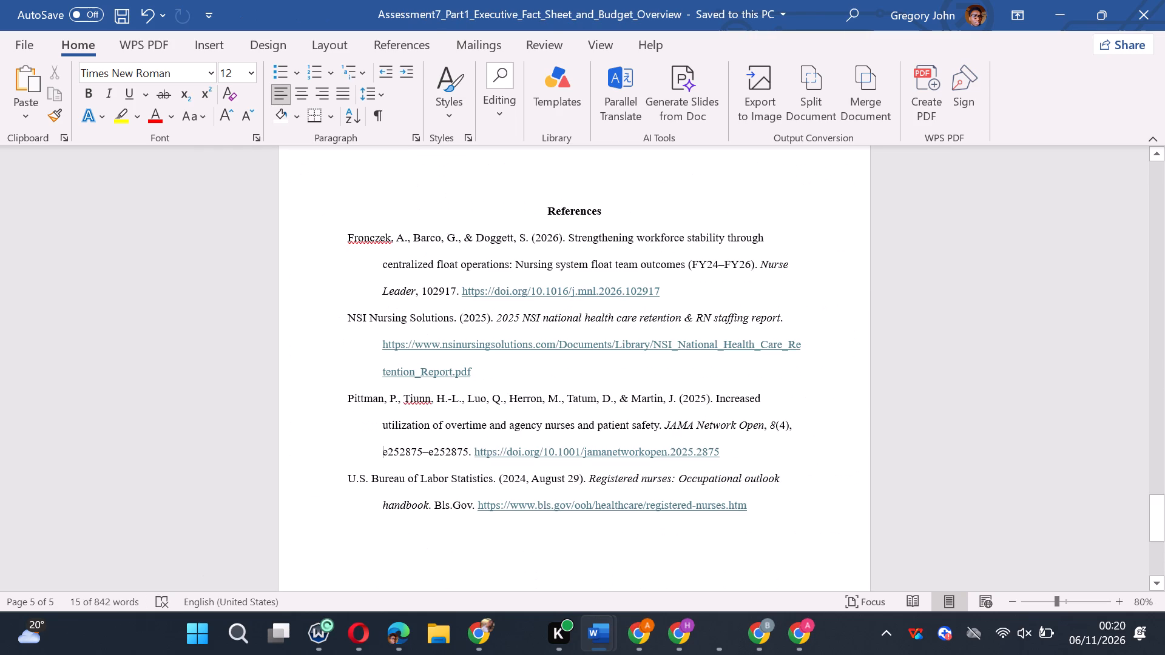
pyautogui.moveTo(761, 515); pyautogui.dragTo(343, 487)
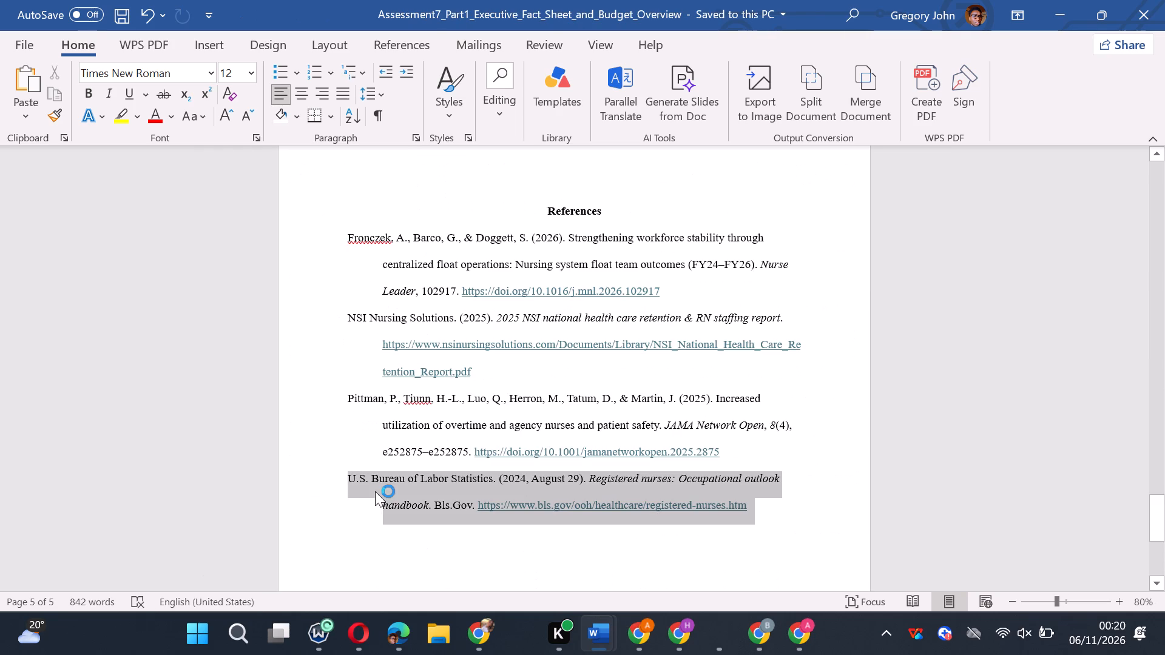
pyautogui.rightClick(377, 490)
pyautogui.click(442, 145)
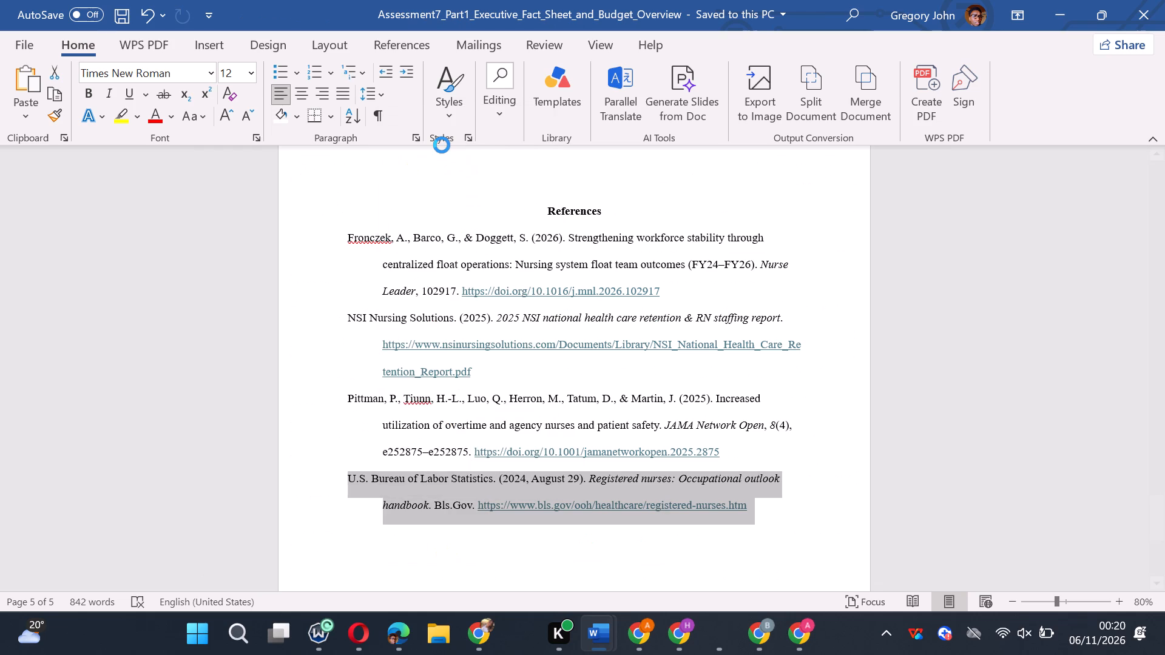
# Switch back to the Assessment7_Part2_Stakeholder_Report document.
pyautogui.click(974, 565)
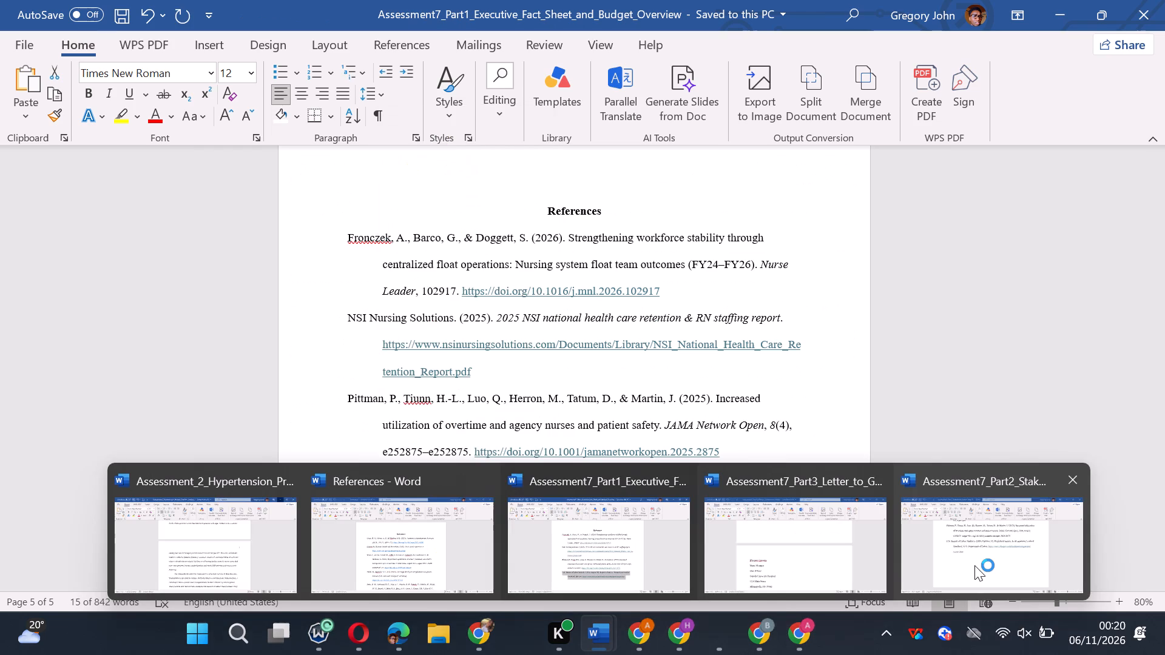
pyautogui.click(970, 382)
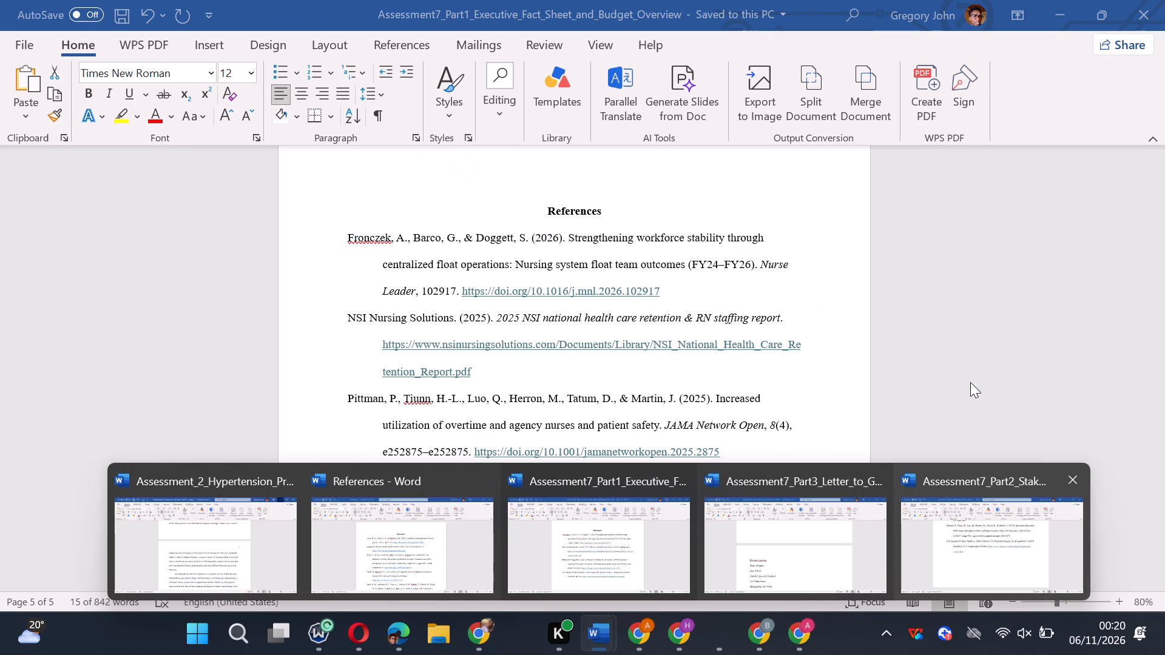
pyautogui.click(846, 386)
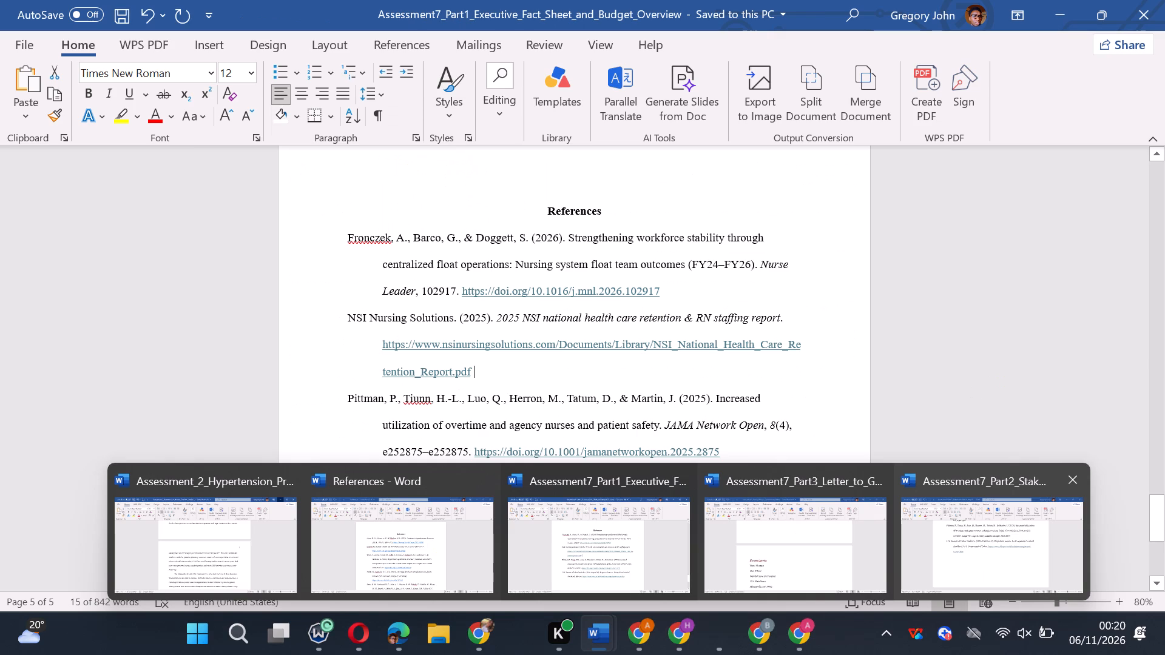
pyautogui.press('super+Right')
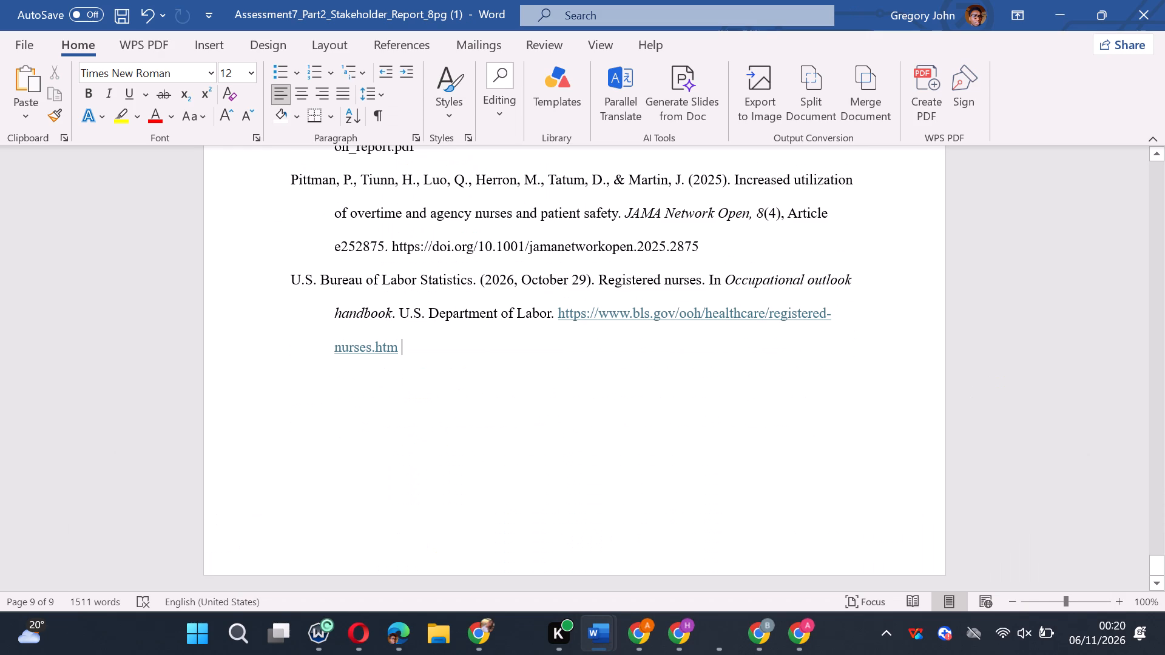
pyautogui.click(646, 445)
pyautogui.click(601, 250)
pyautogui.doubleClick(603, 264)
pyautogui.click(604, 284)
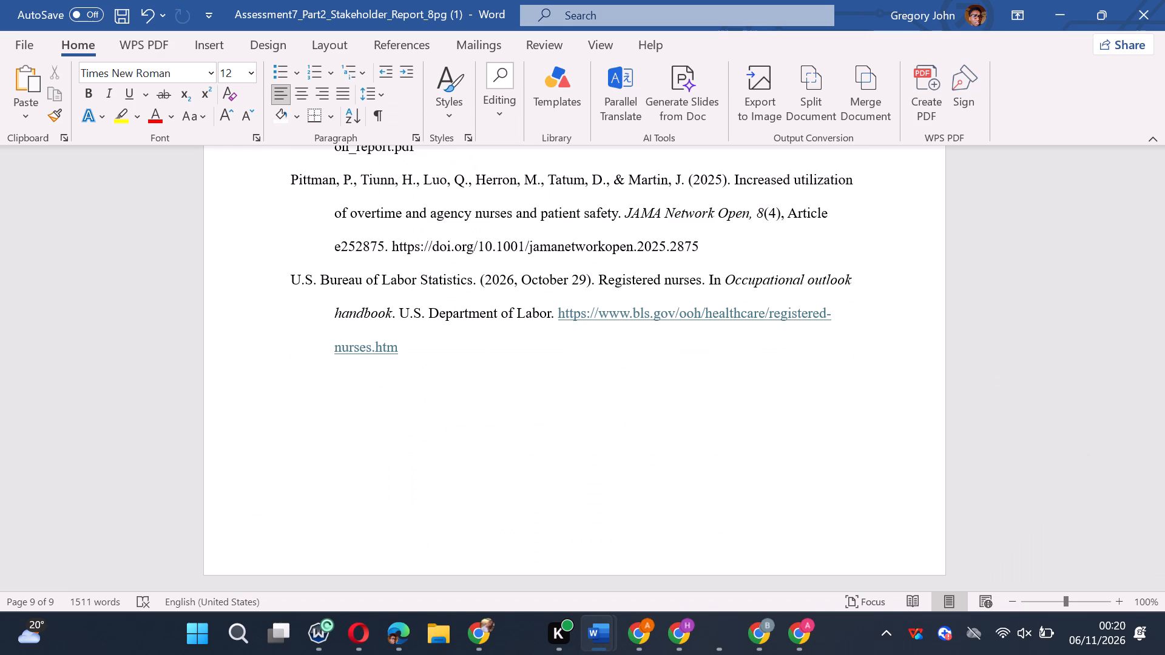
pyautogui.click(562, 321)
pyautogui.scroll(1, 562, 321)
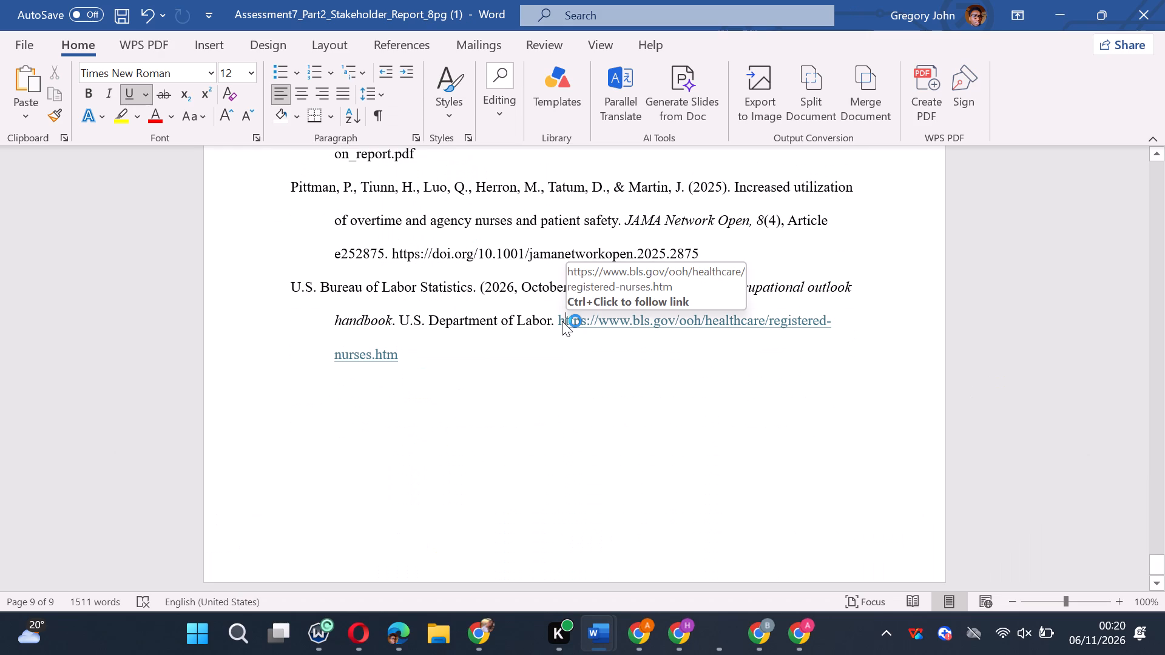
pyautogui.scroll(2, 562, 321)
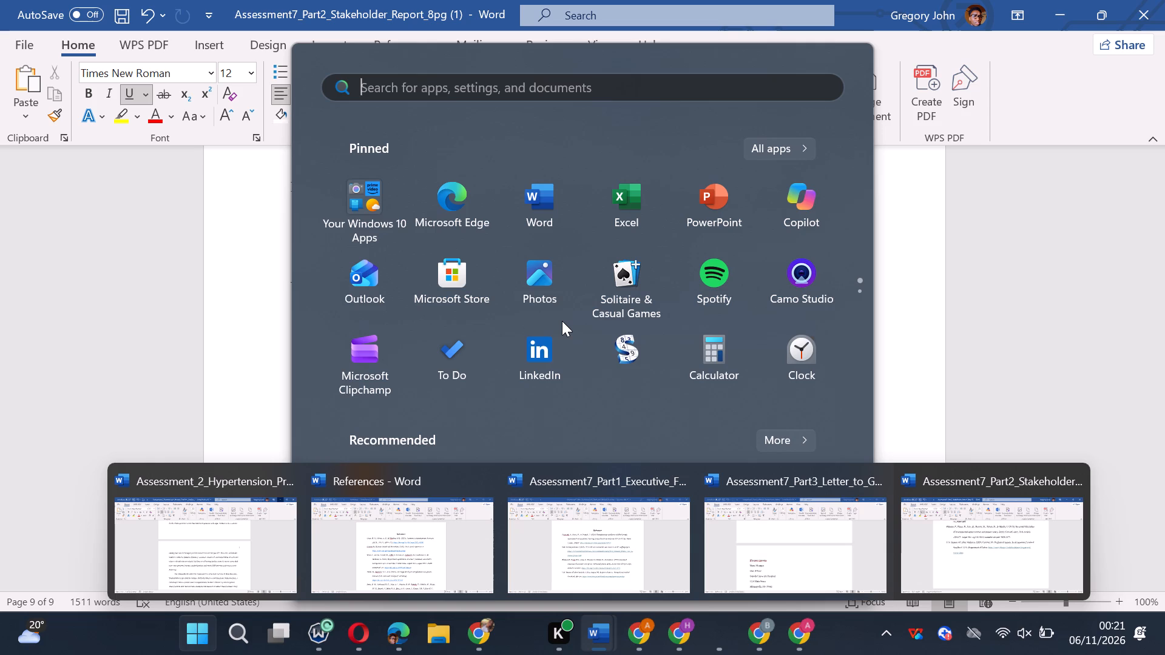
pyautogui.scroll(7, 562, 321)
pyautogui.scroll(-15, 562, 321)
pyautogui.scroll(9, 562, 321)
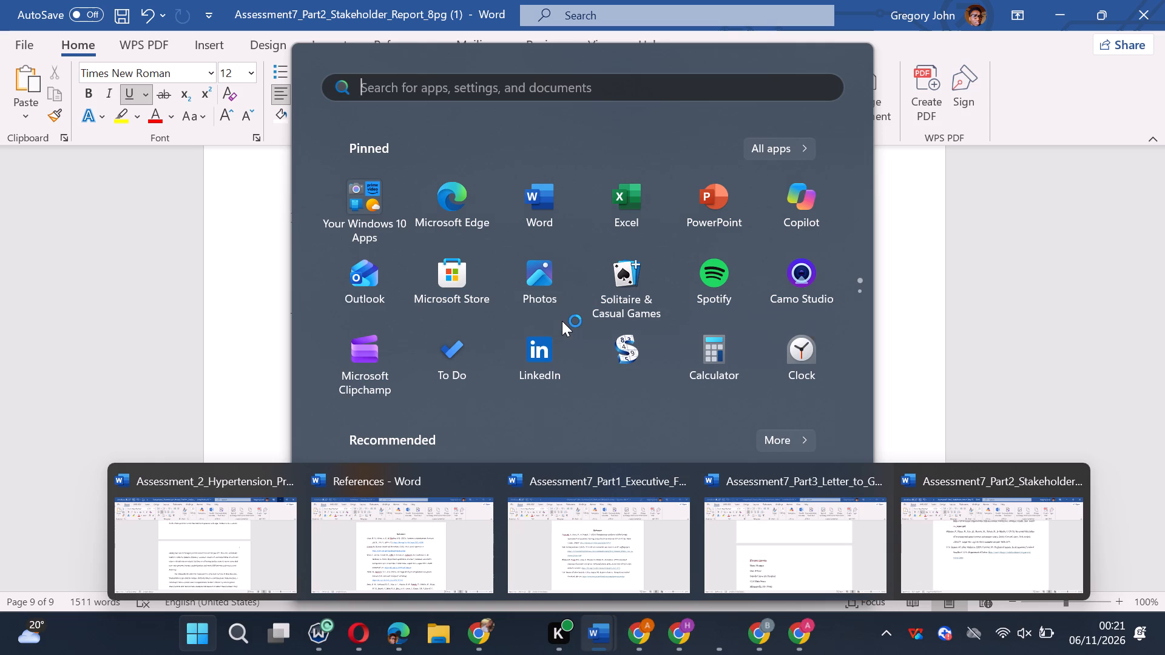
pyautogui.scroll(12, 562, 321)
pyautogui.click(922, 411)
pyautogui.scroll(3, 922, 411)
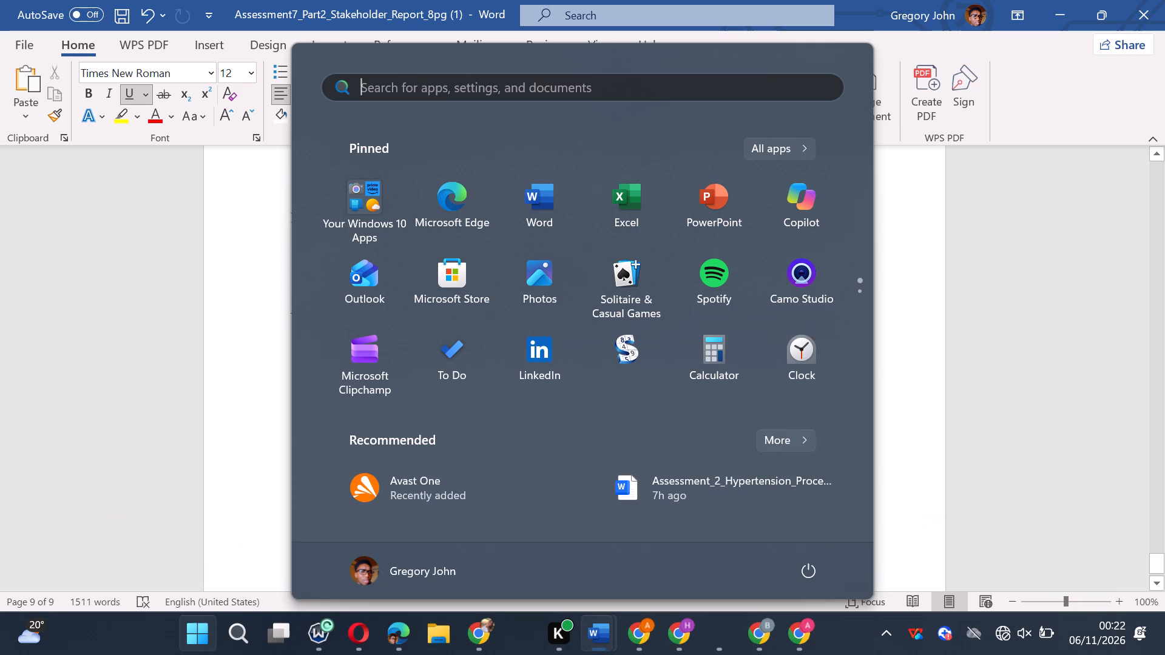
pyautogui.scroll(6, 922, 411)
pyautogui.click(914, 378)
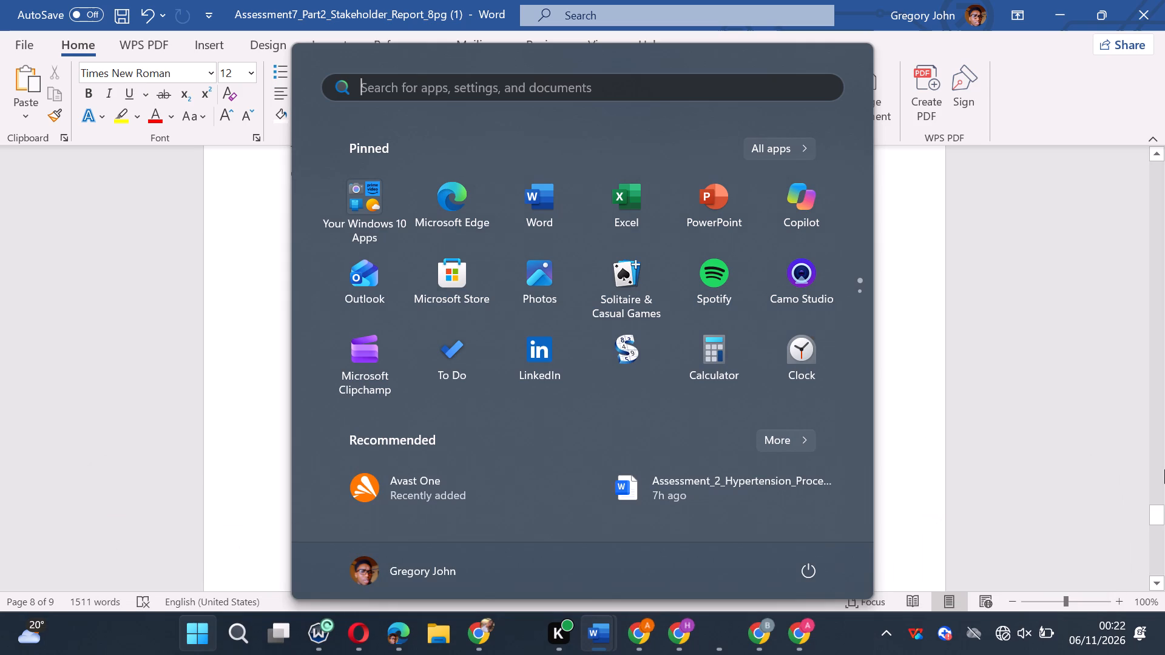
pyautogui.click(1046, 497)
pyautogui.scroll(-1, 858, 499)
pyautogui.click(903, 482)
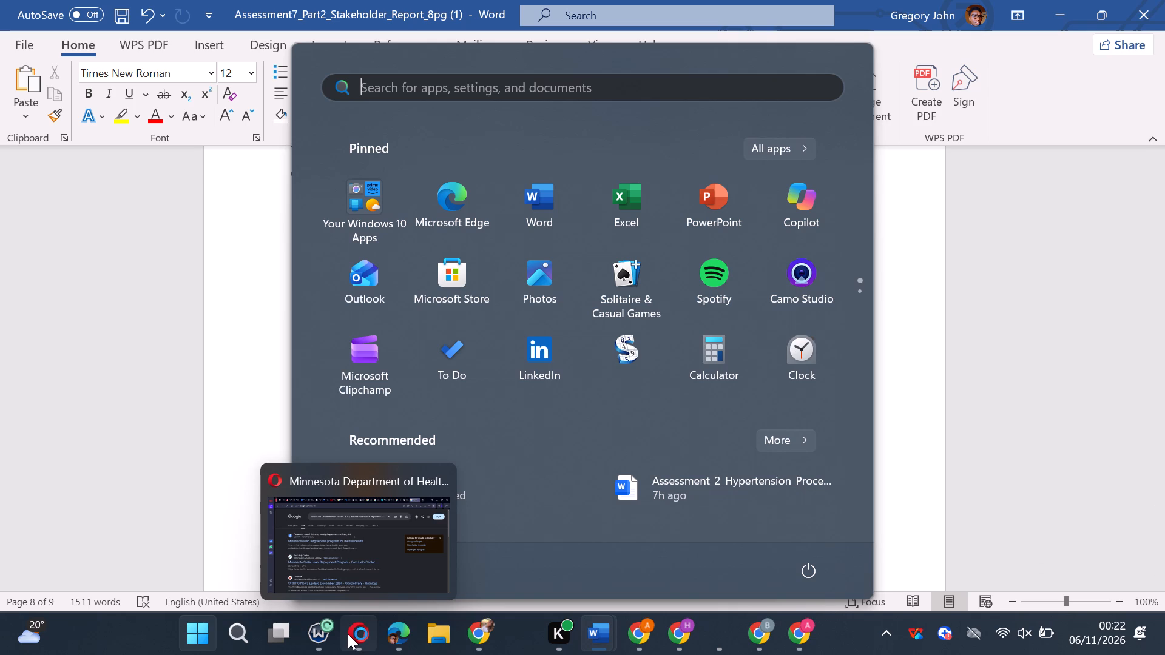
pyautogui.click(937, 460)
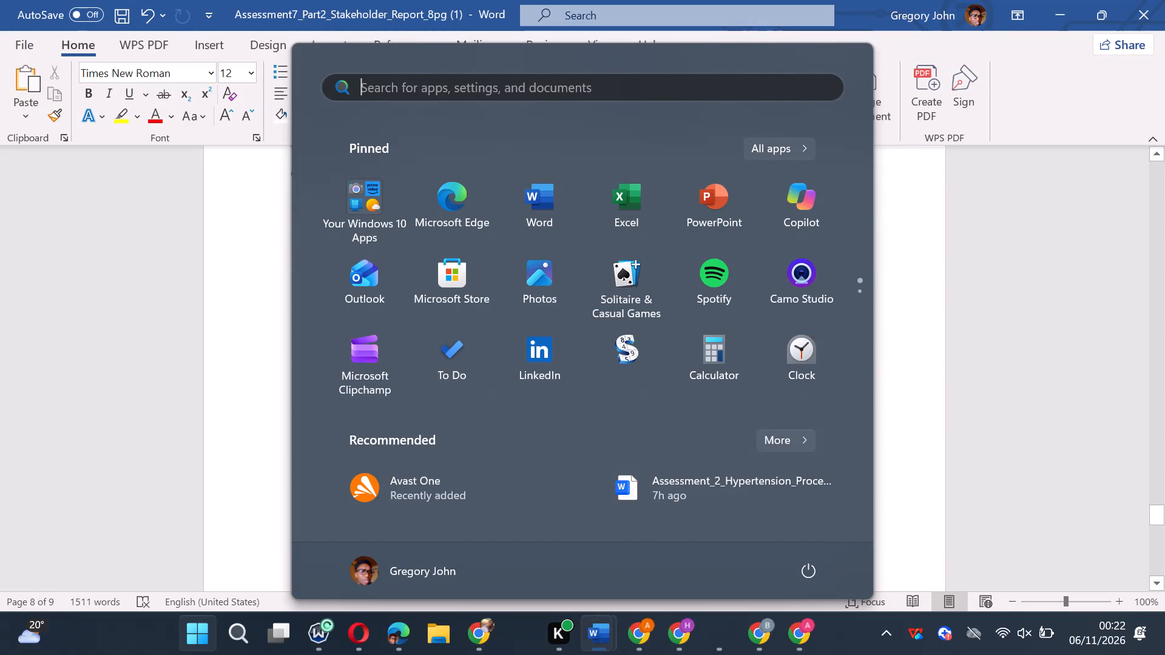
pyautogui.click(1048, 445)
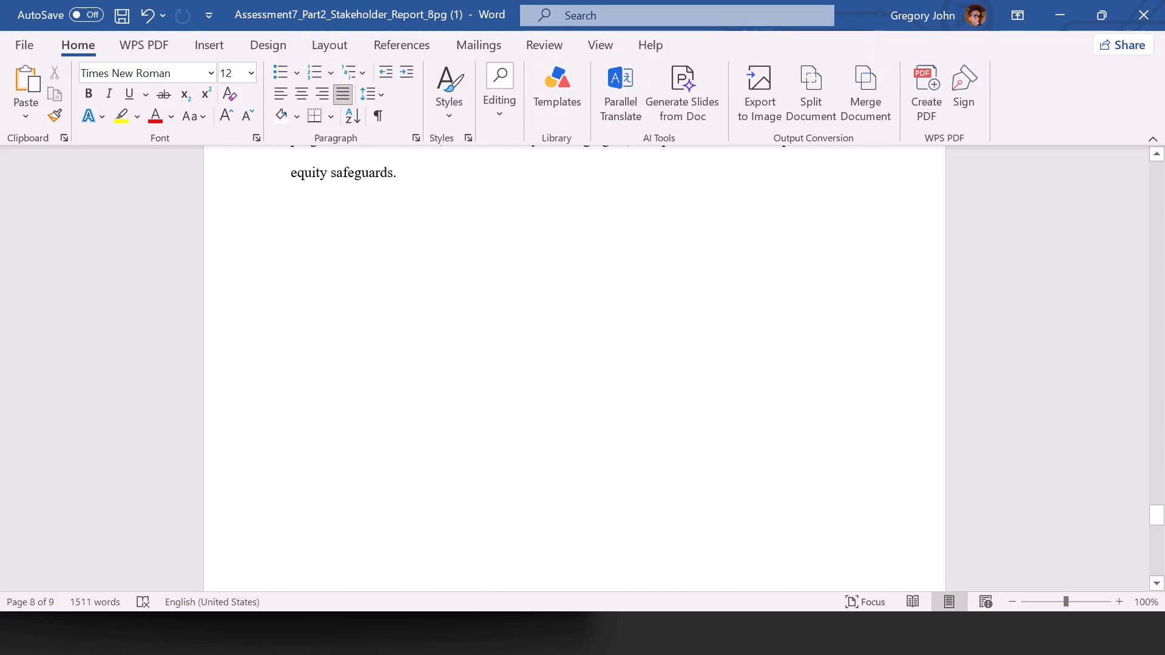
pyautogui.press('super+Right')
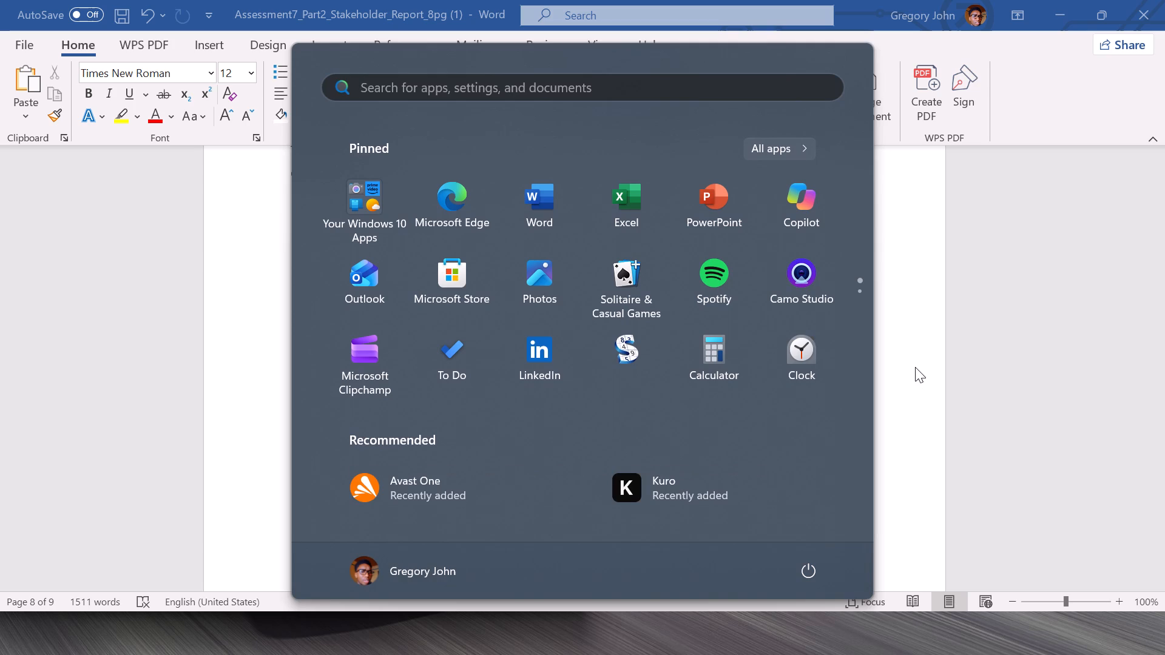
# Minimize the stakeholder report window.
pyautogui.click(1055, 15)
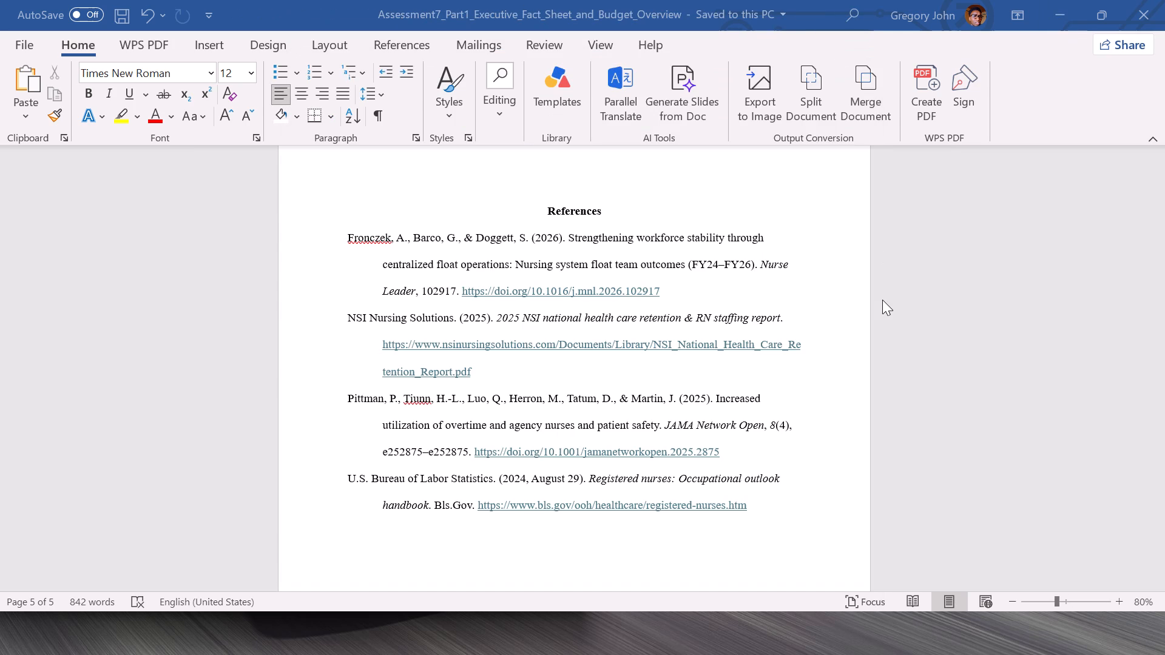
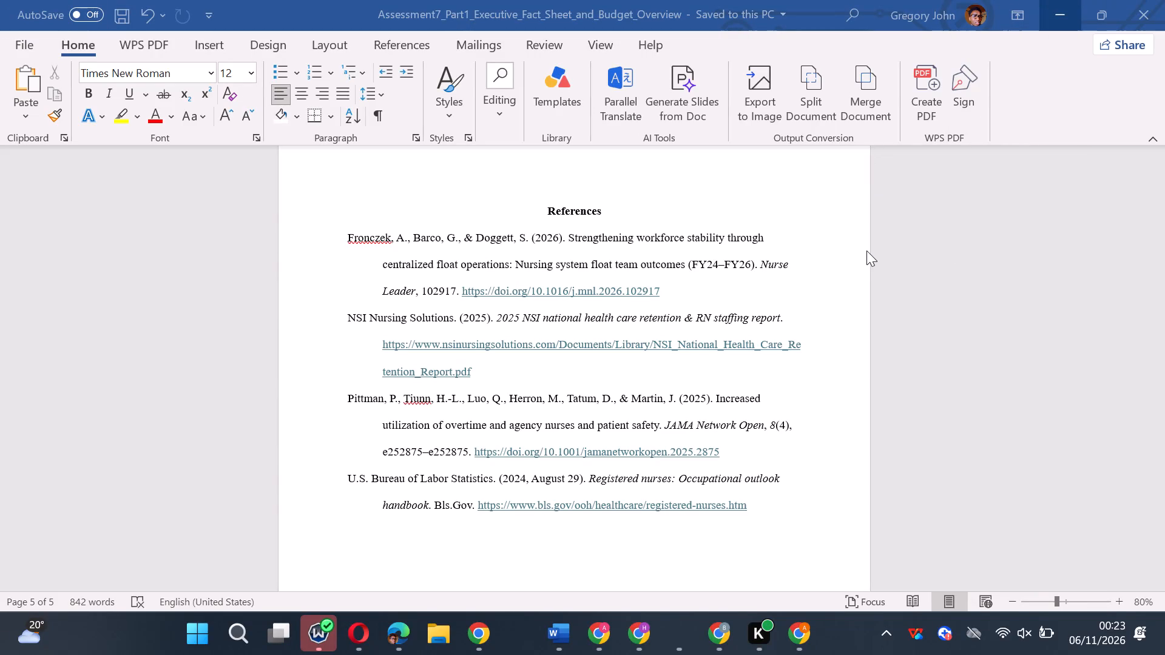
# Arrange the Part 2 stakeholder report and the Part 1 fact sheet side by side, report on the left half, fact sheet on the right.
pyautogui.press('super+Right')
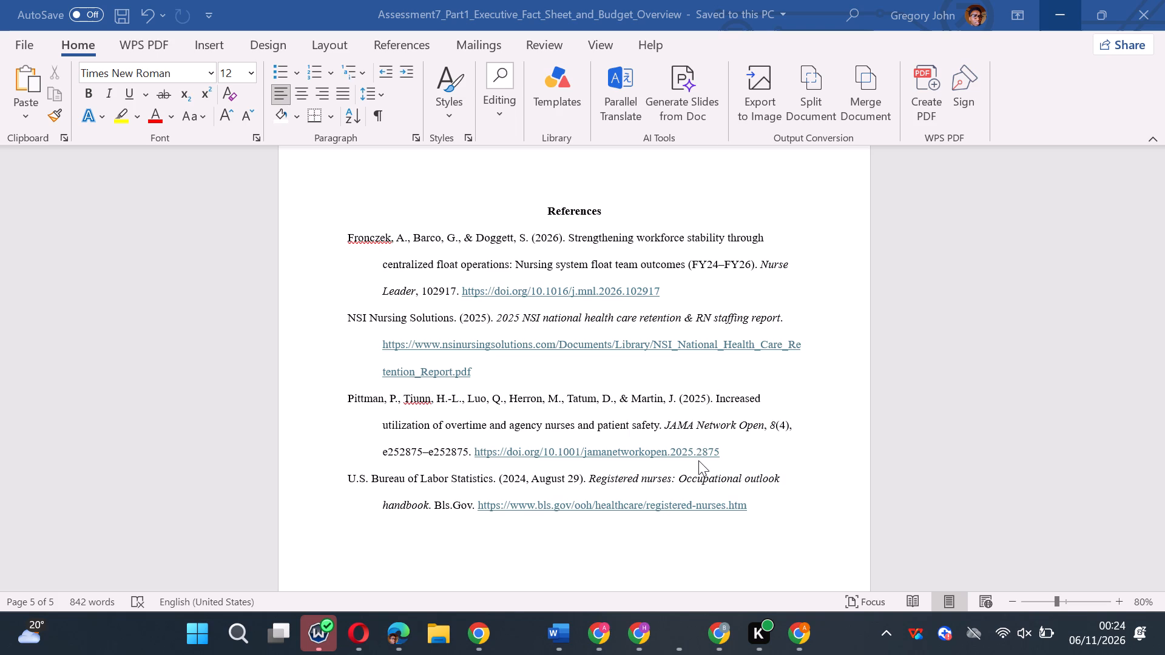
pyautogui.click(666, 505)
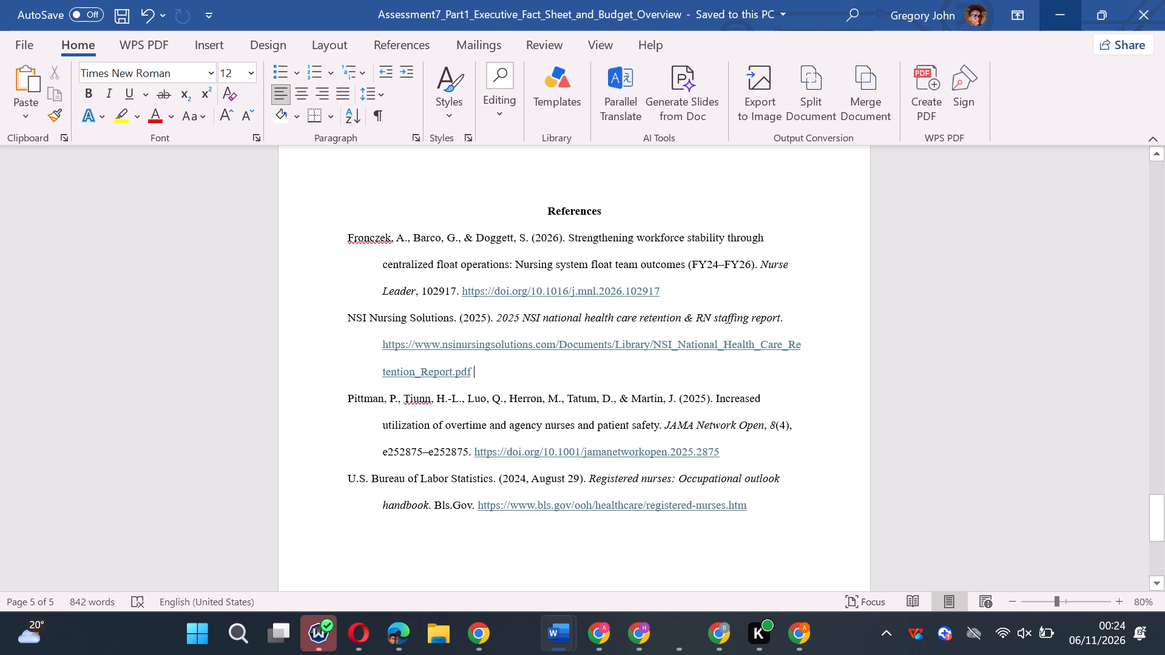
pyautogui.press('super+Right')
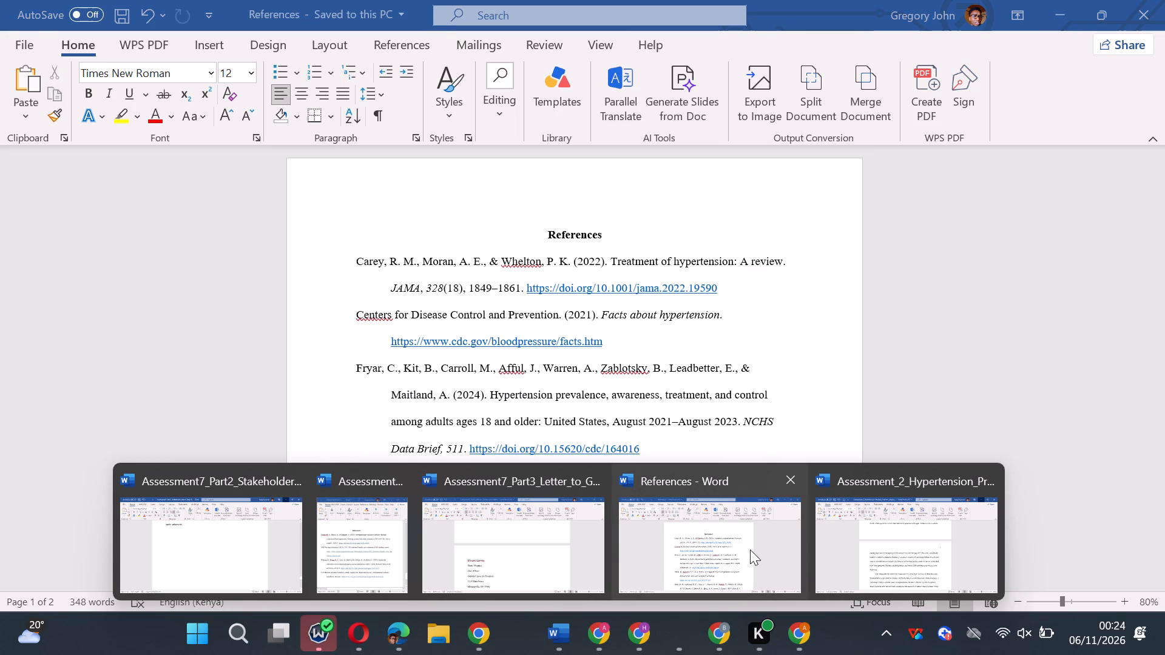
pyautogui.click(572, 568)
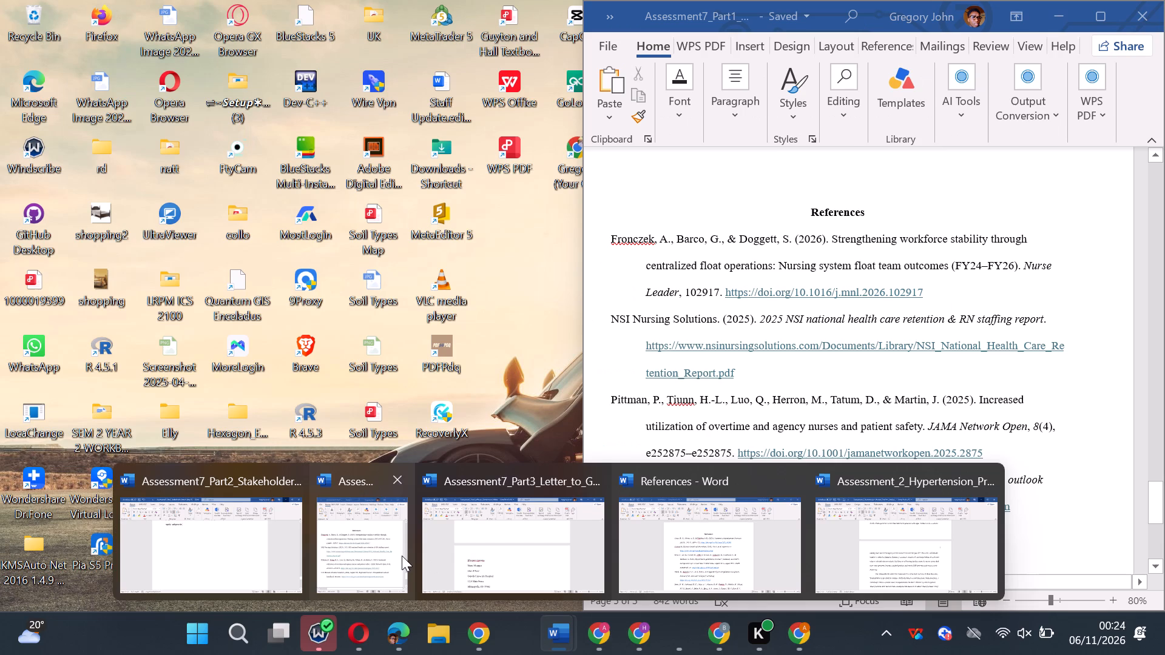
pyautogui.click(402, 556)
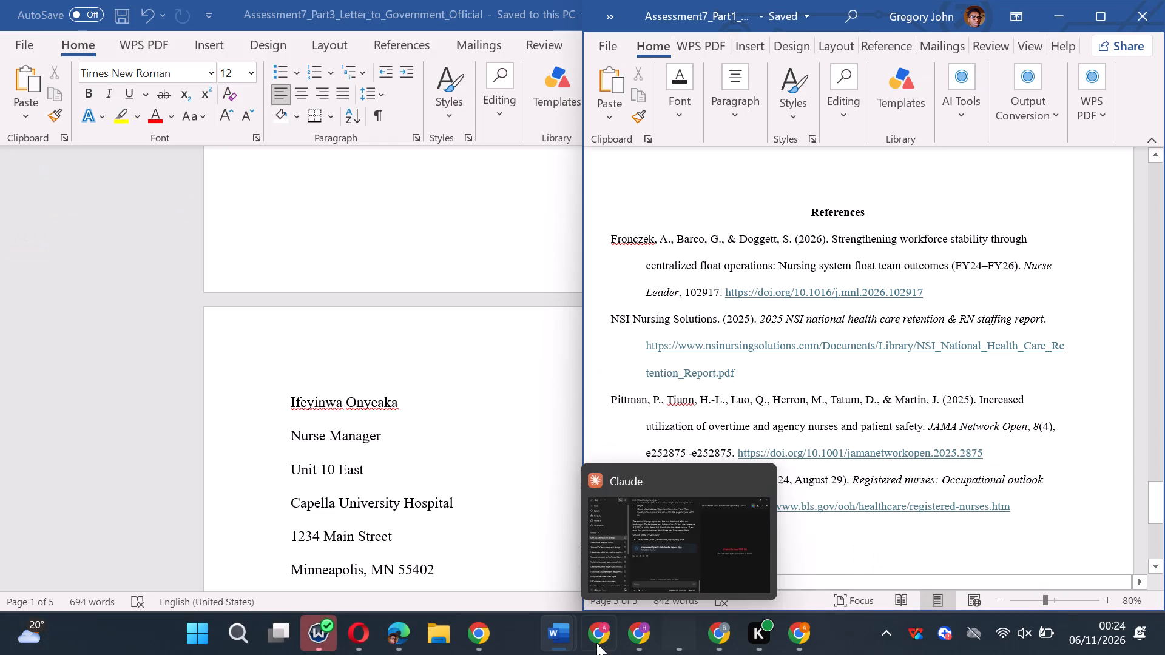
pyautogui.click(916, 563)
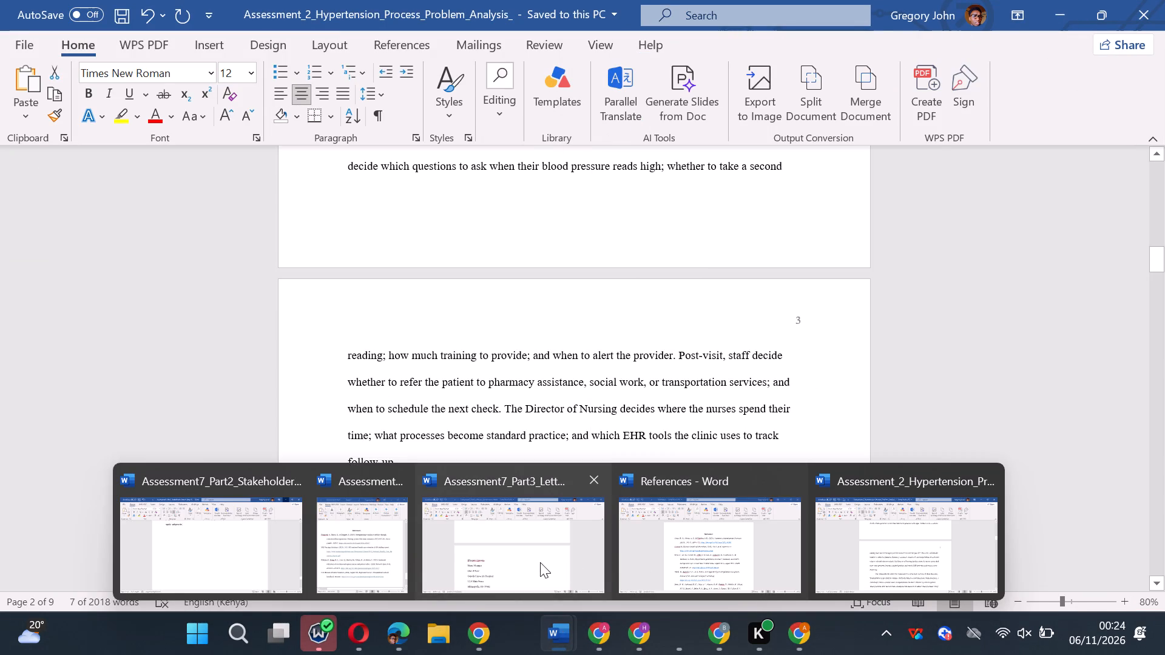
pyautogui.click(540, 562)
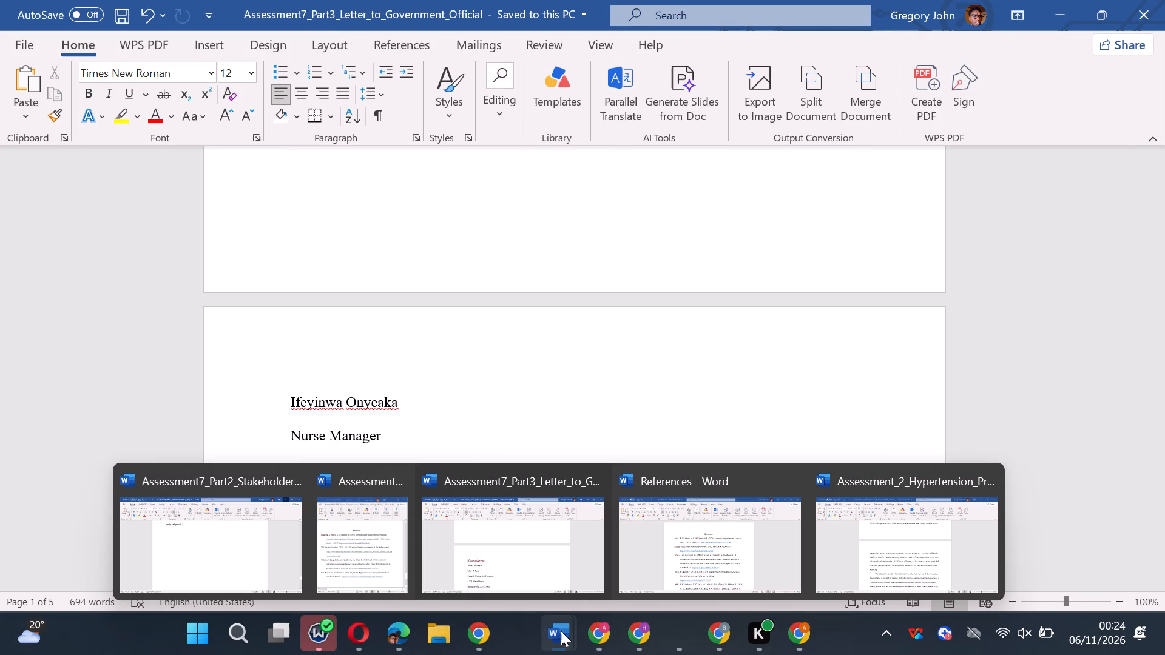
pyautogui.click(238, 559)
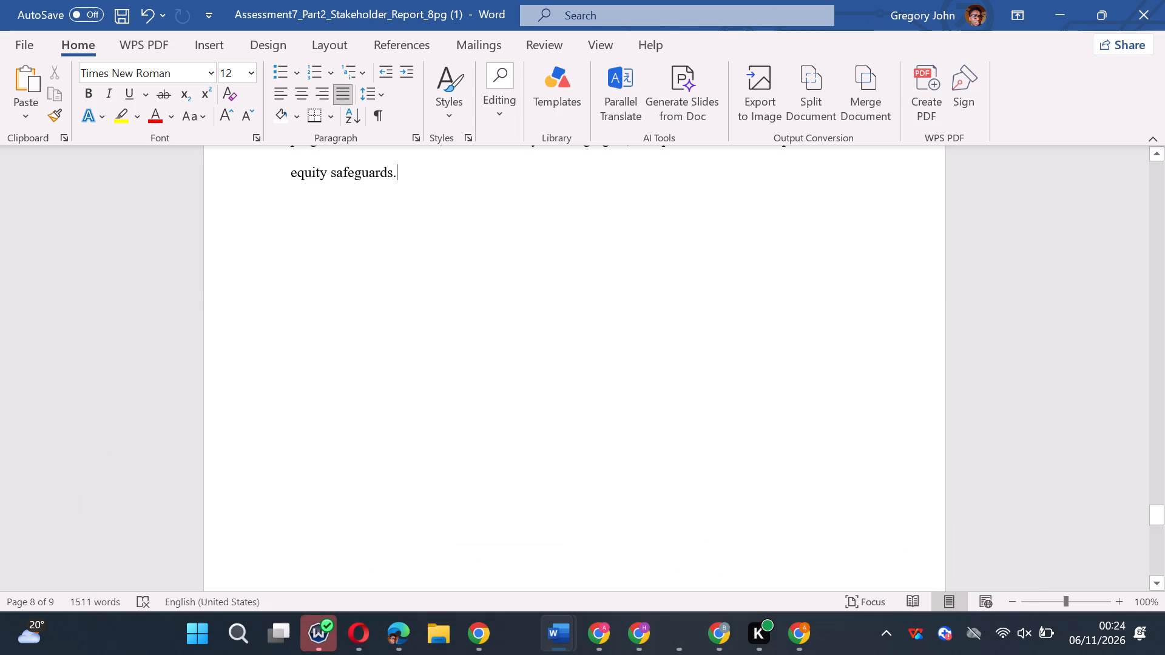
pyautogui.press('super+Left')
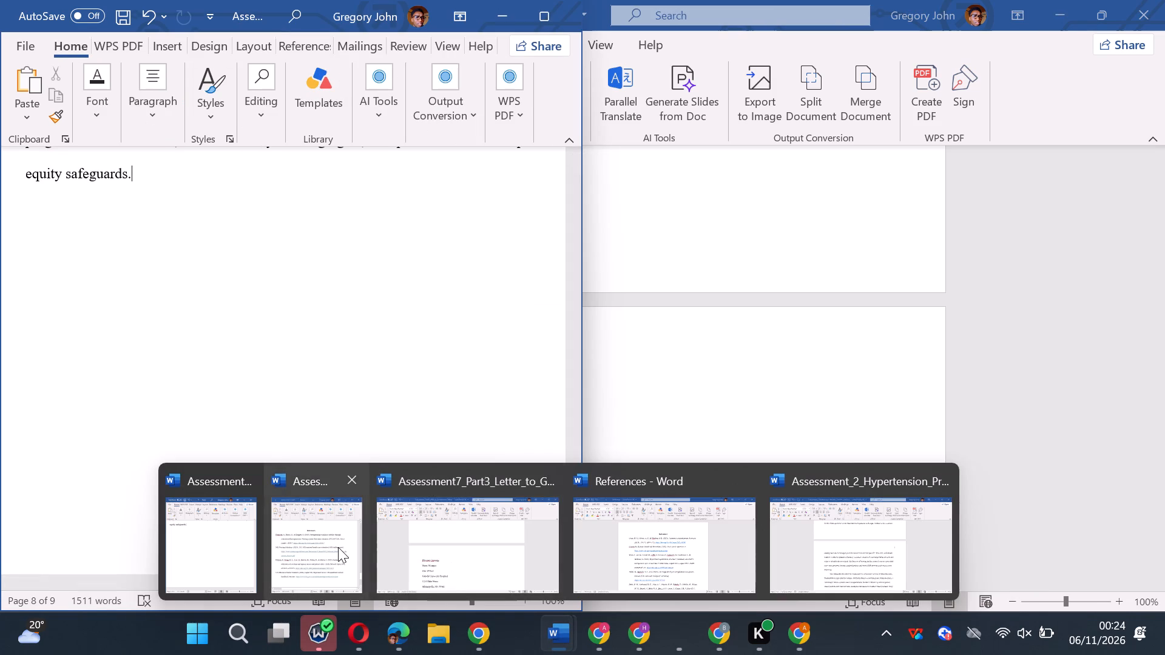
pyautogui.click(338, 547)
# Replace the report's U.S. Bureau of Labor Statistics reference with the fact sheet's 2024, August 29 version, merging the formatting.
pyautogui.scroll(-17, 278, 435)
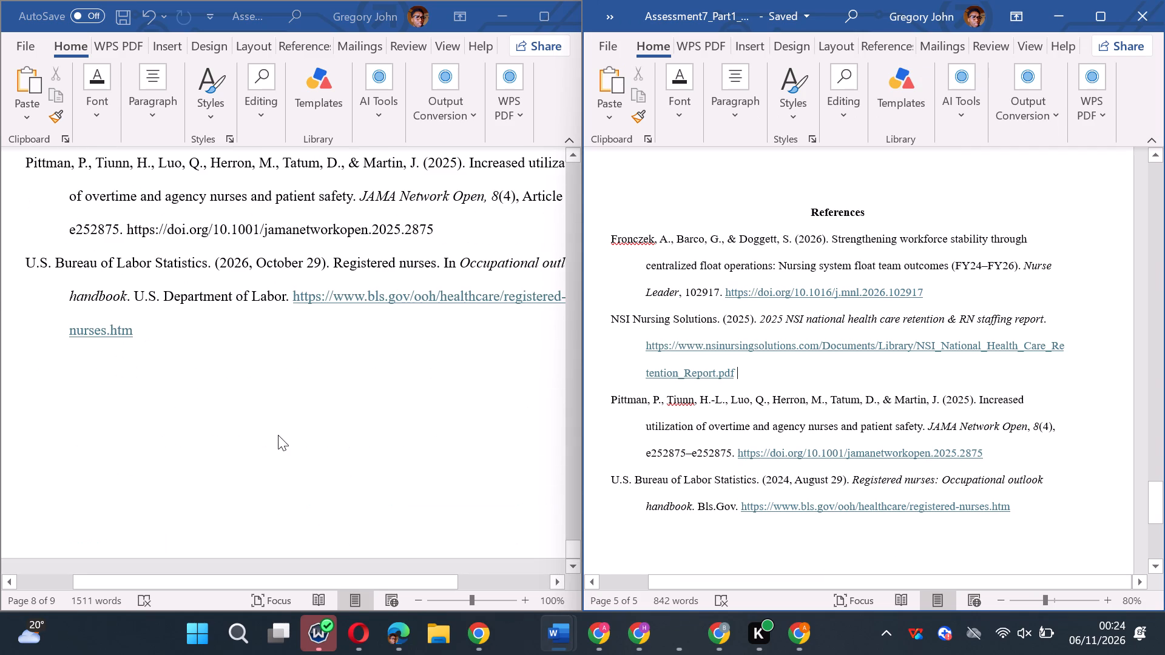
pyautogui.scroll(-3, 278, 435)
pyautogui.moveTo(611, 483); pyautogui.dragTo(1021, 503)
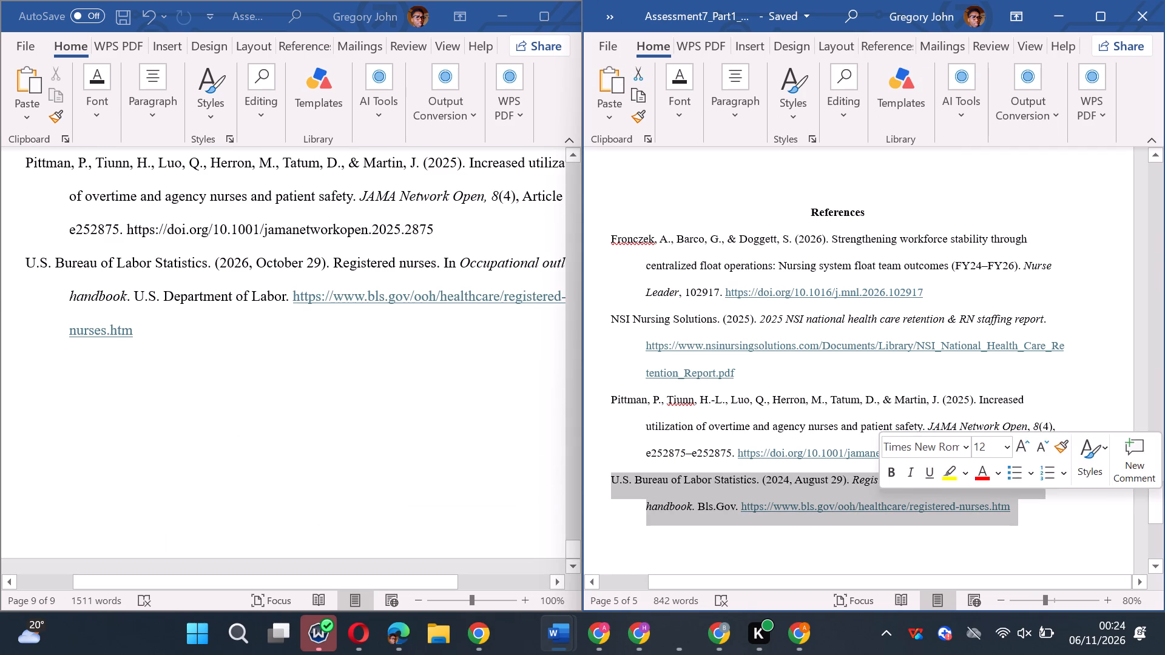
pyautogui.hotkey('ctrl', 'c')
pyautogui.click(225, 352)
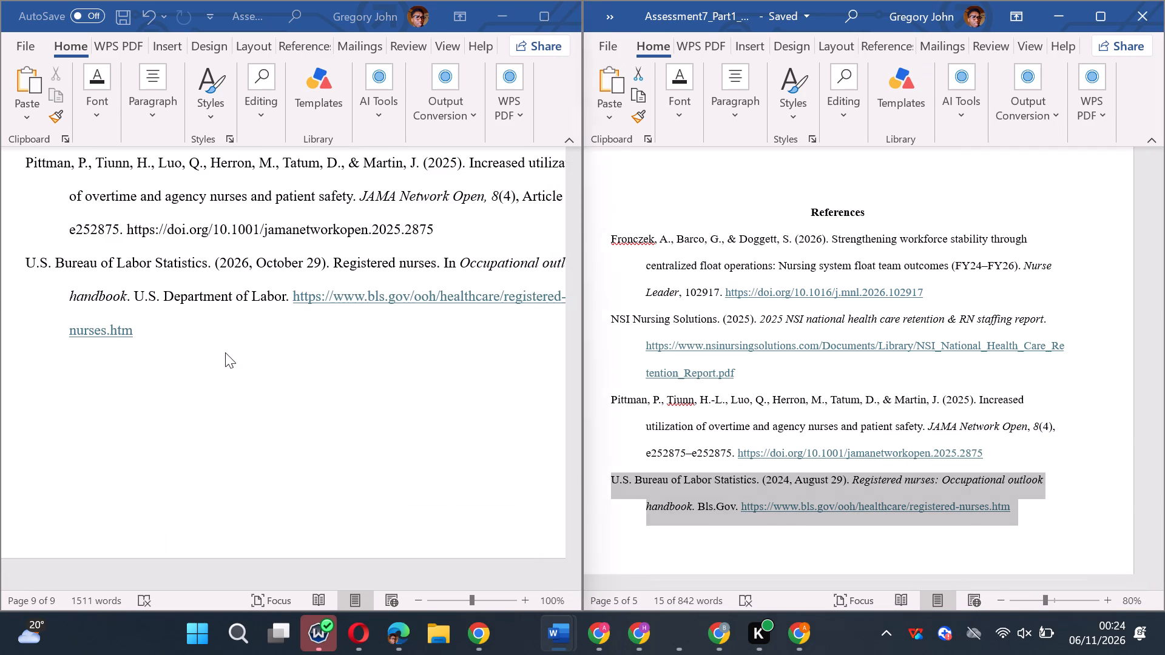
pyautogui.moveTo(180, 343); pyautogui.dragTo(25, 269)
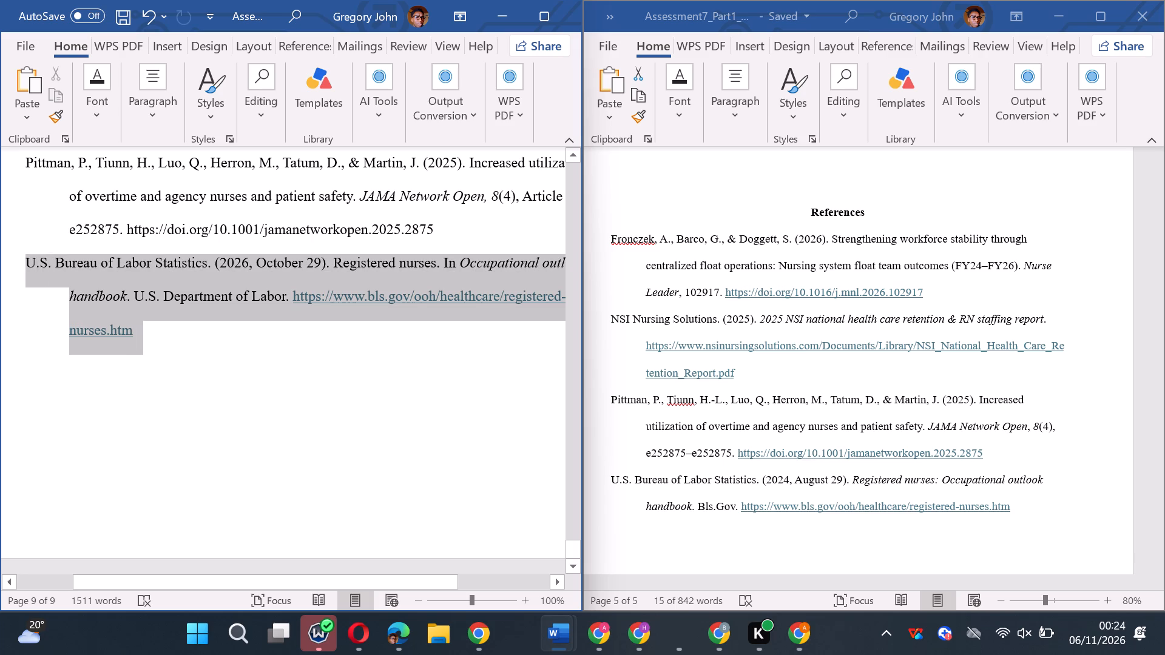
pyautogui.rightClick(81, 270)
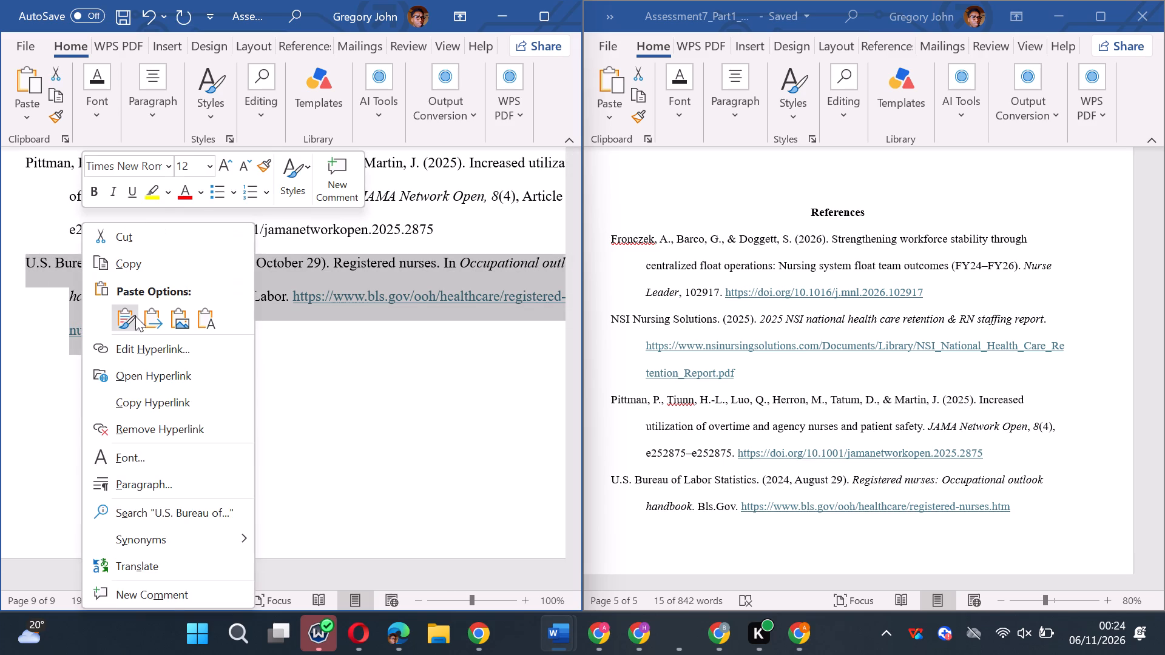
pyautogui.click(149, 318)
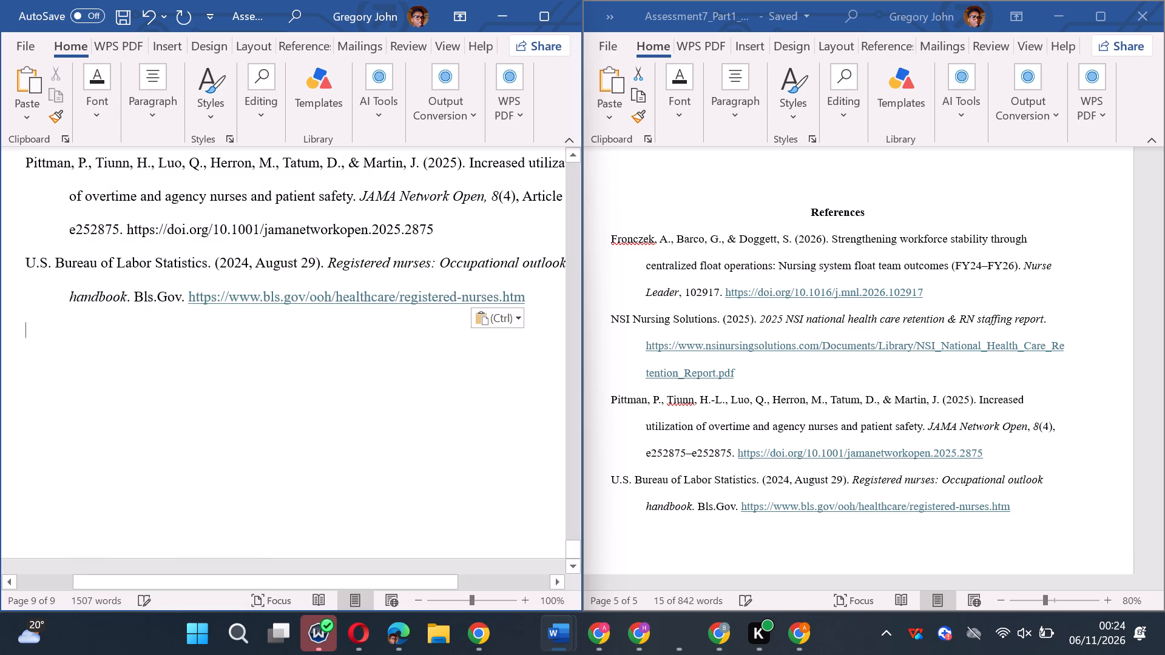
# Replace the report's NSI Nursing Solutions reference with the fact sheet's 2025 version, merging the formatting.
pyautogui.scroll(2, 200, 366)
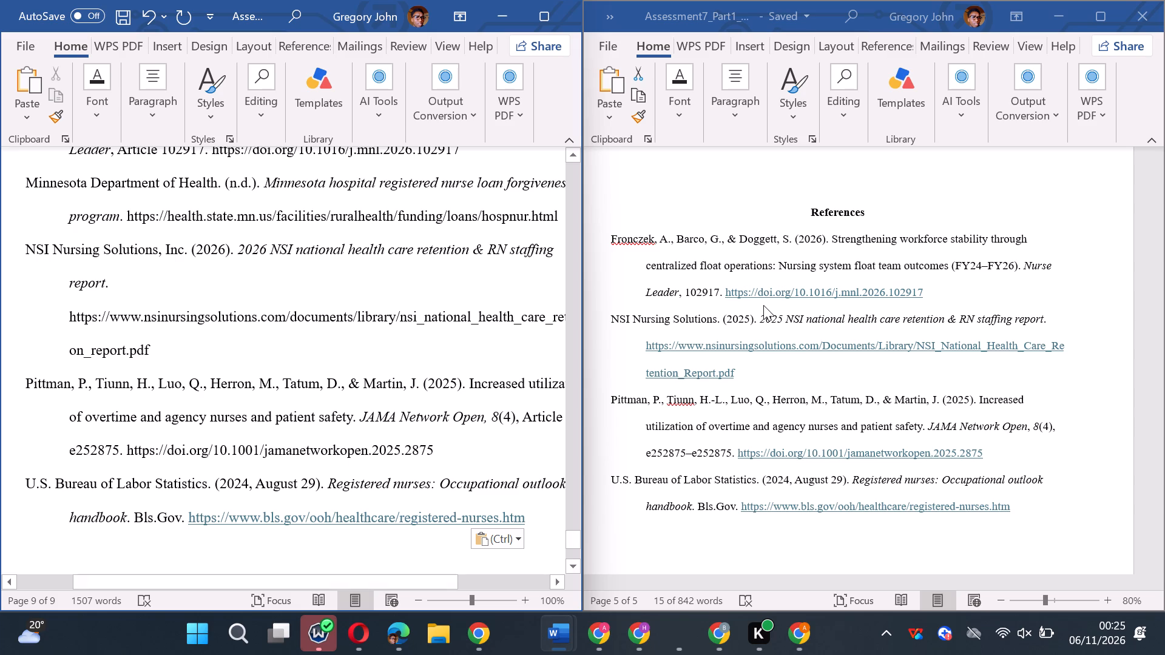
pyautogui.click(753, 377)
pyautogui.moveTo(746, 377); pyautogui.dragTo(630, 328)
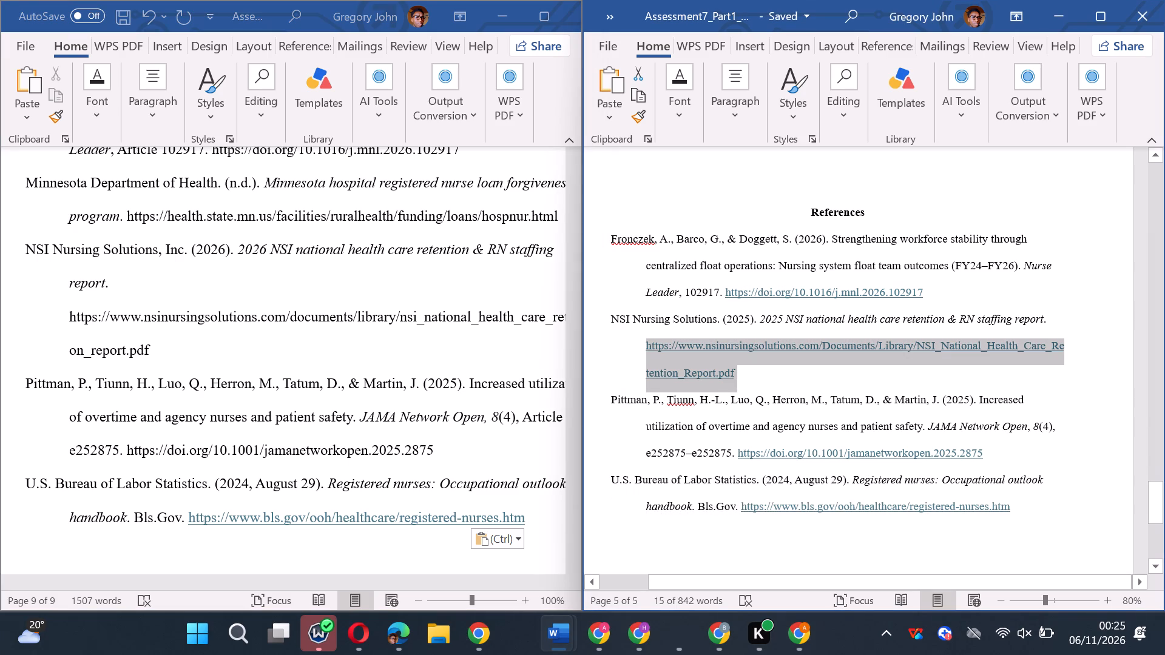
pyautogui.moveTo(630, 328); pyautogui.dragTo(616, 325)
pyautogui.hotkey('ctrl', 'c')
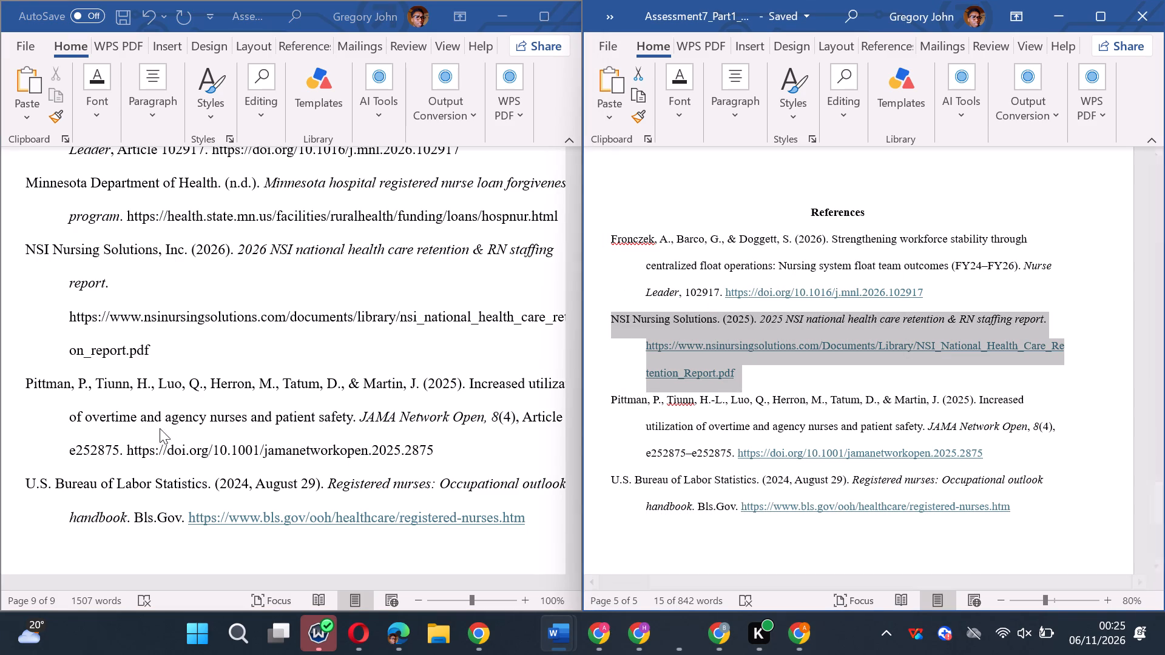
pyautogui.click(176, 352)
pyautogui.moveTo(175, 352); pyautogui.dragTo(32, 267)
pyautogui.click(26, 257)
pyautogui.moveTo(29, 250); pyautogui.dragTo(161, 337)
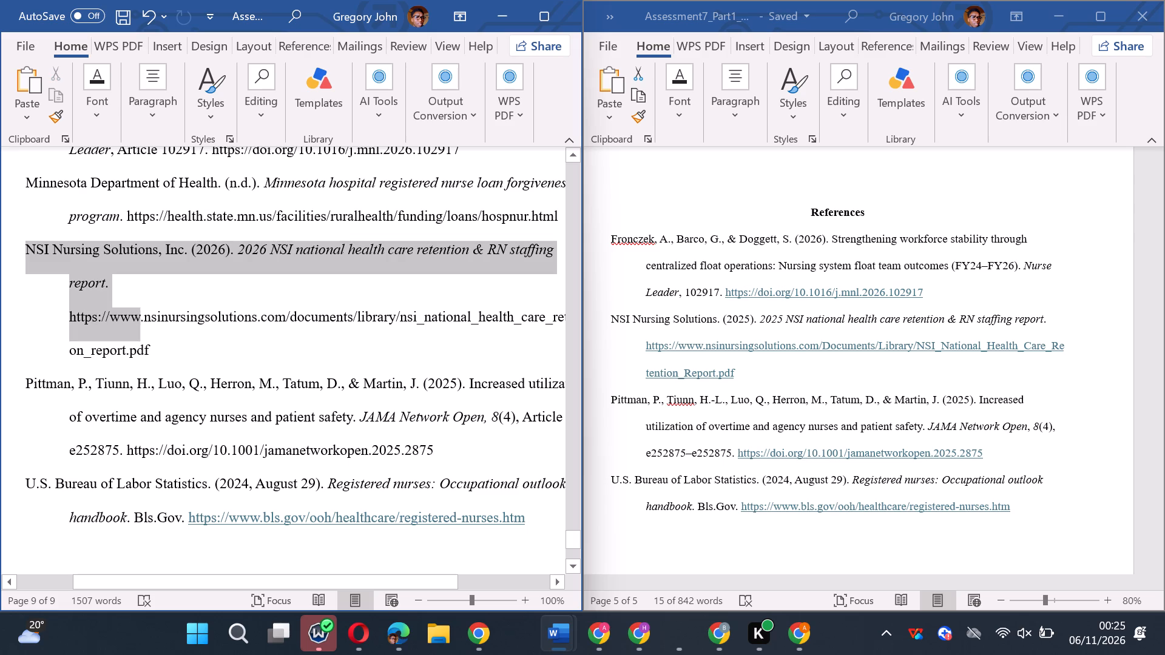
pyautogui.moveTo(161, 337); pyautogui.dragTo(175, 348)
pyautogui.rightClick(98, 293)
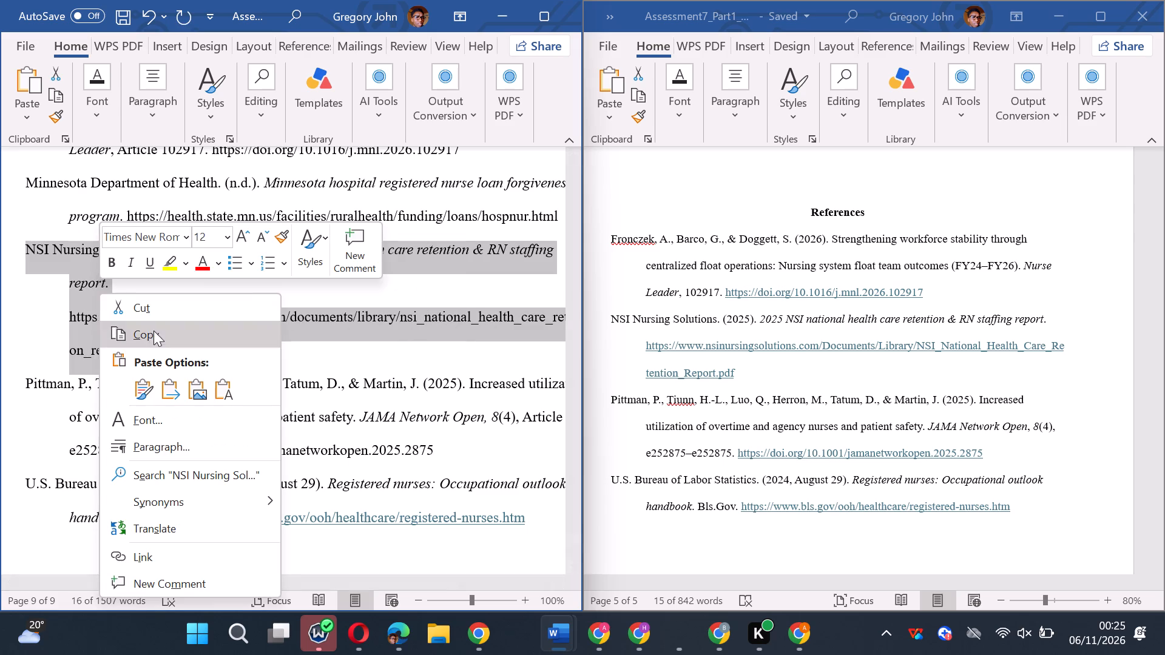
pyautogui.click(171, 395)
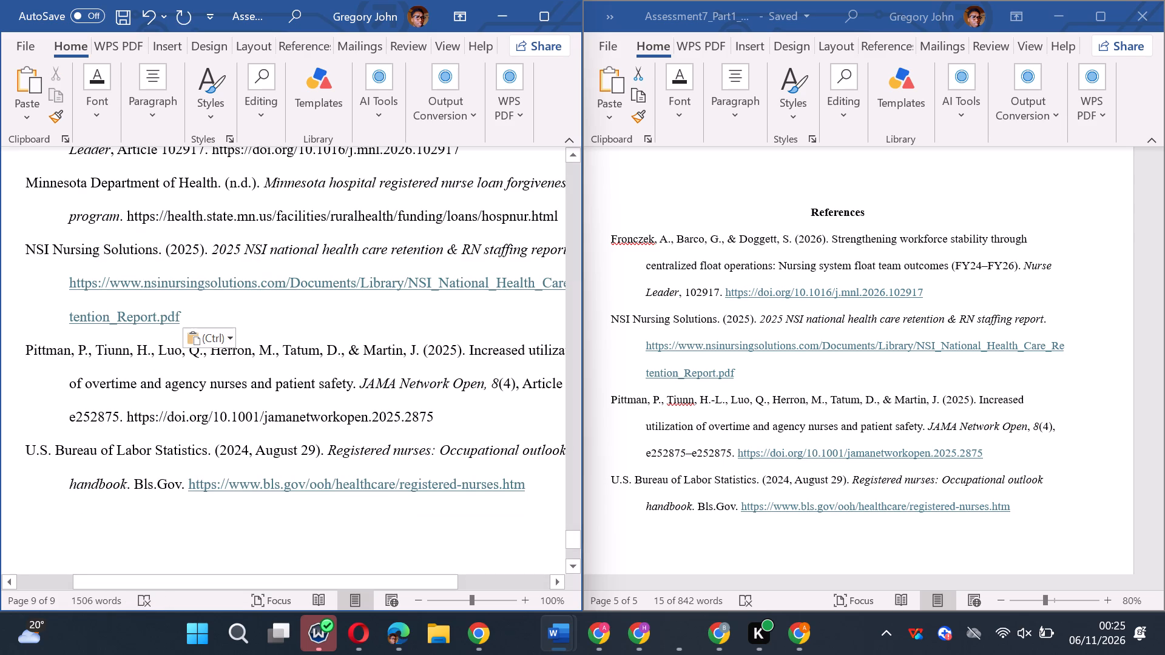
# Turn the web addresses ending the Minnesota Department of Health, Fronczek and Bailey references in the report into live hyperlinks.
pyautogui.scroll(1, 291, 365)
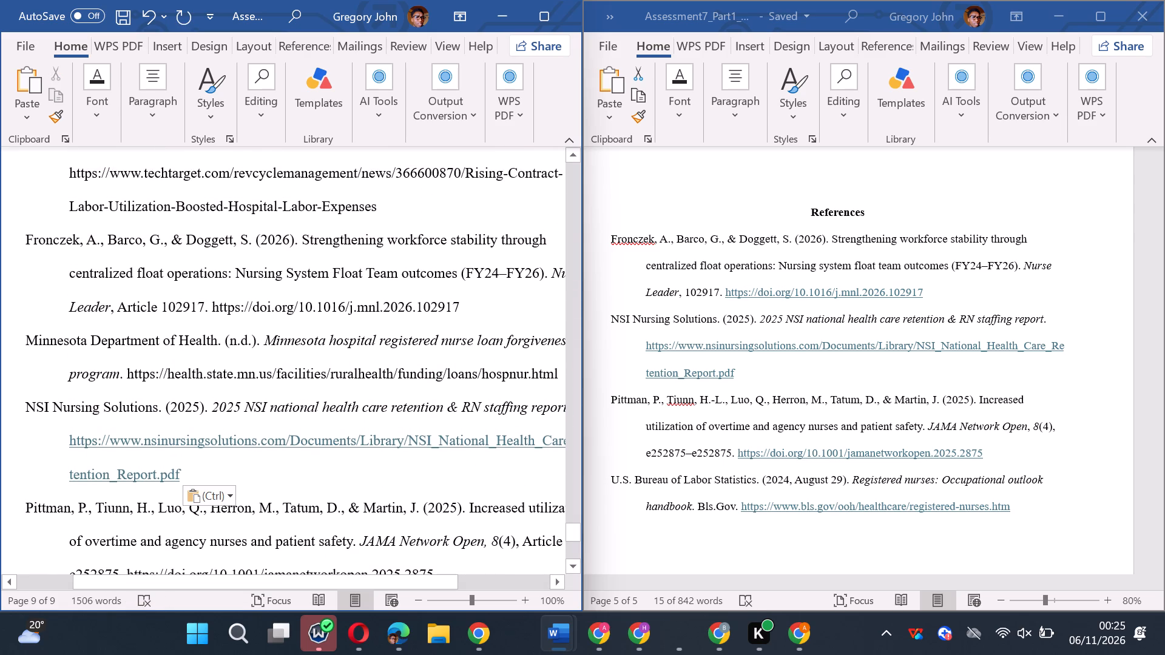
pyautogui.click(560, 383)
pyautogui.press('space')
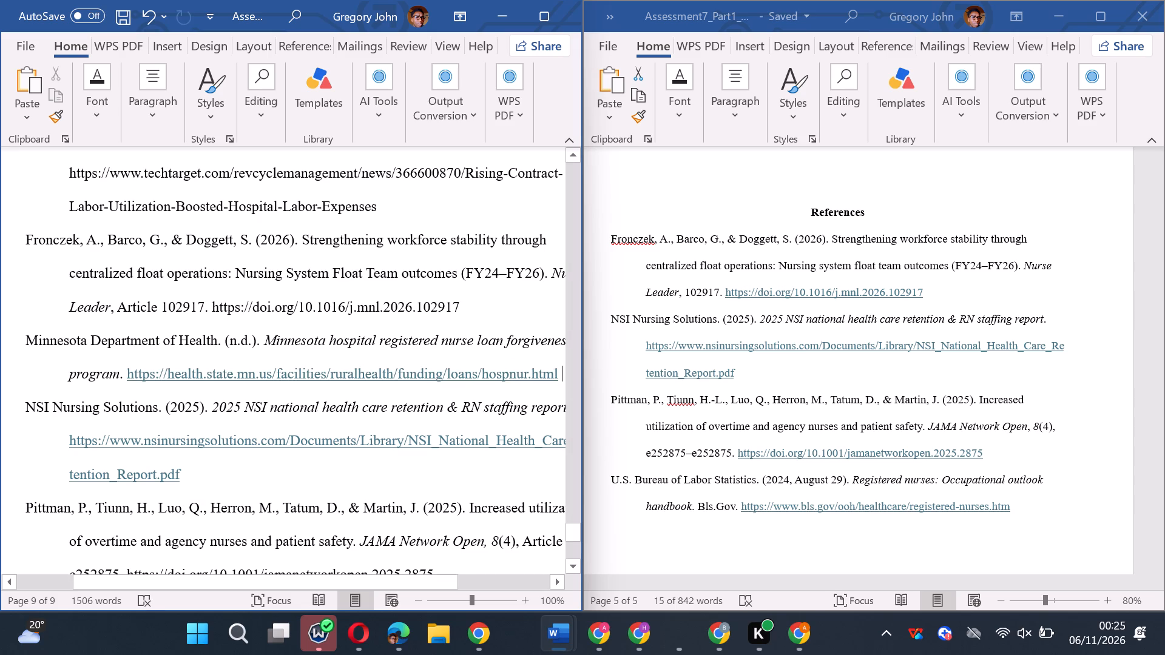
pyautogui.click(491, 306)
pyautogui.press('space')
pyautogui.scroll(1, 491, 306)
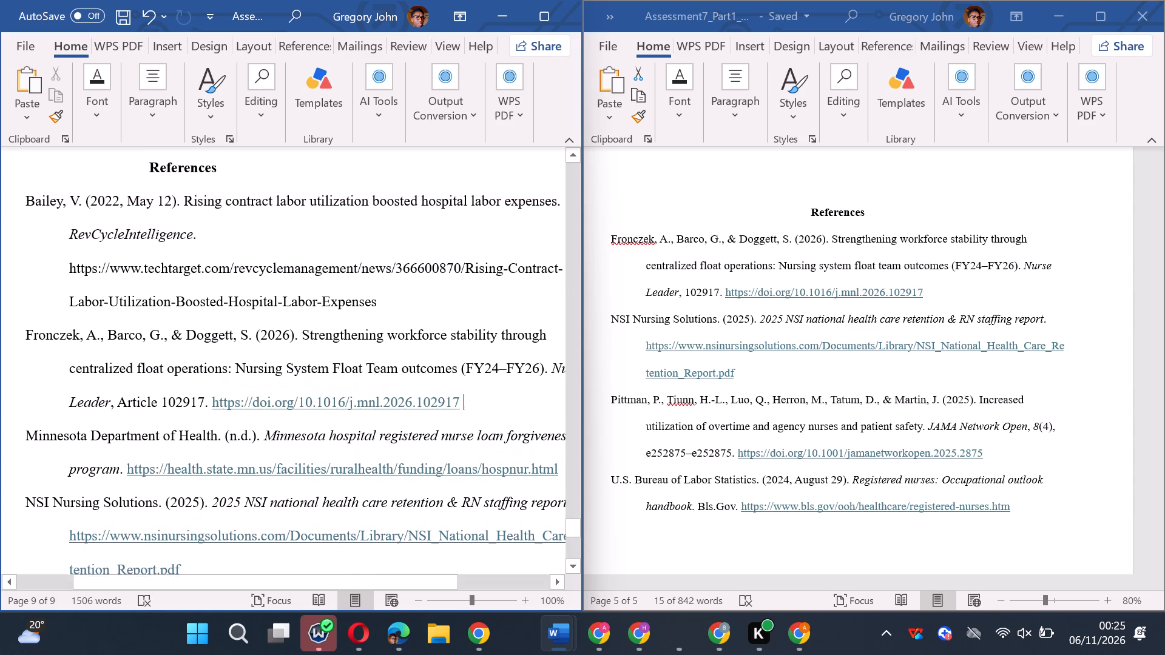
pyautogui.click(414, 307)
pyautogui.press('space')
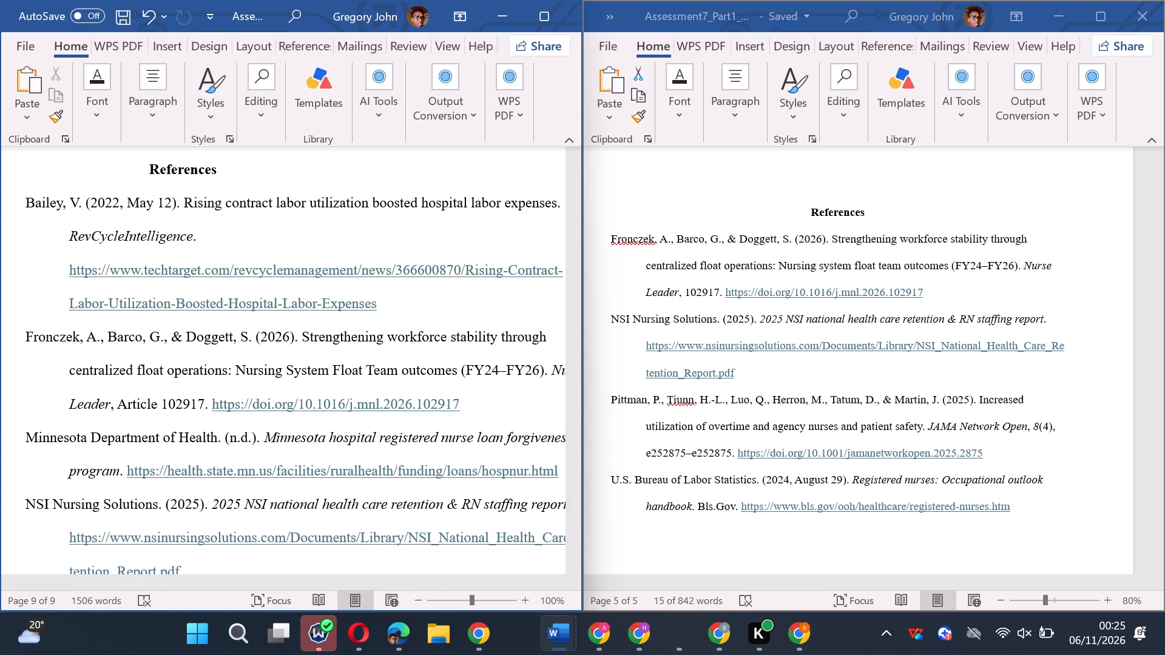
# Maximize the stakeholder report and set the right indent of its References heading to 0.
pyautogui.scroll(1, 414, 307)
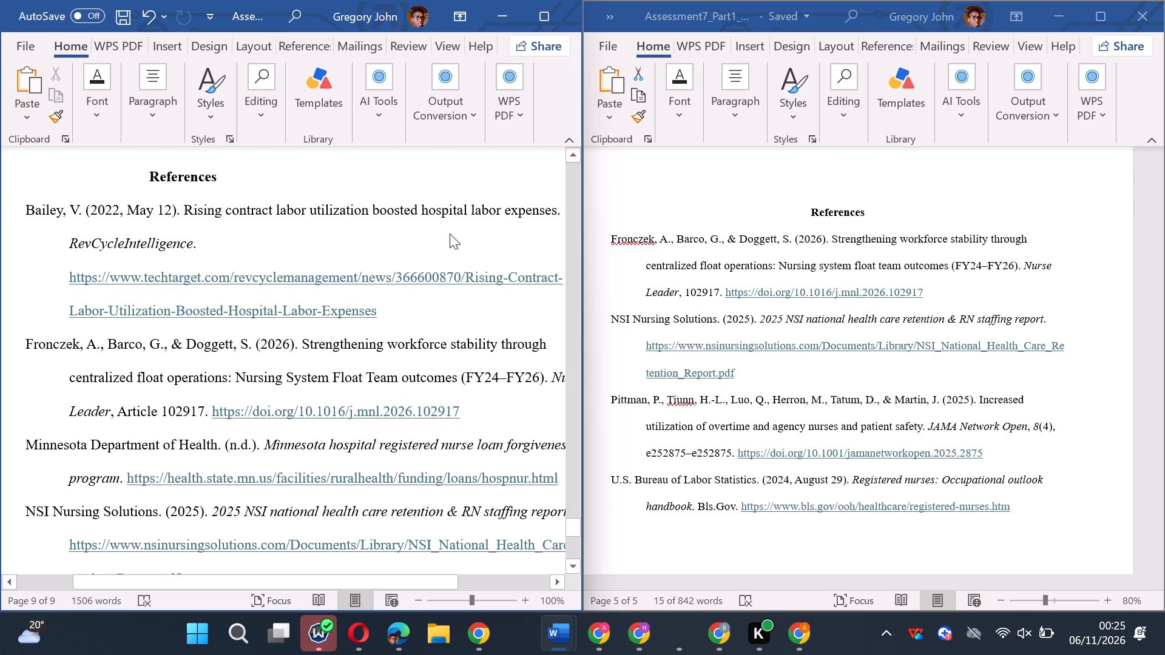
pyautogui.click(527, 5)
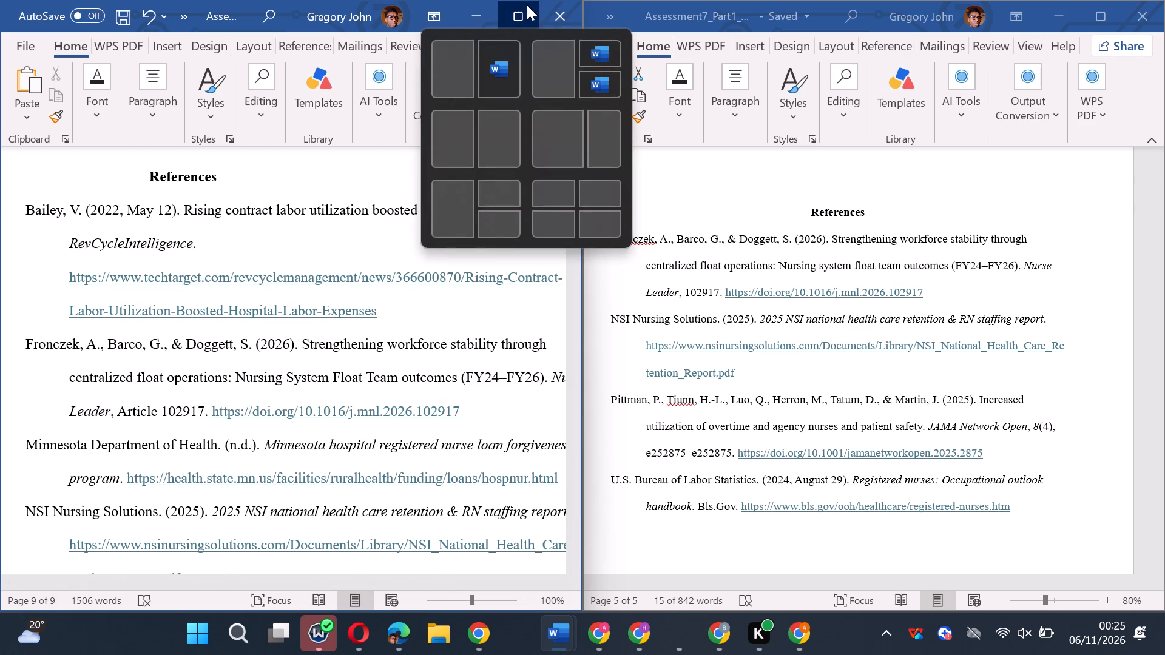
pyautogui.click(521, 178)
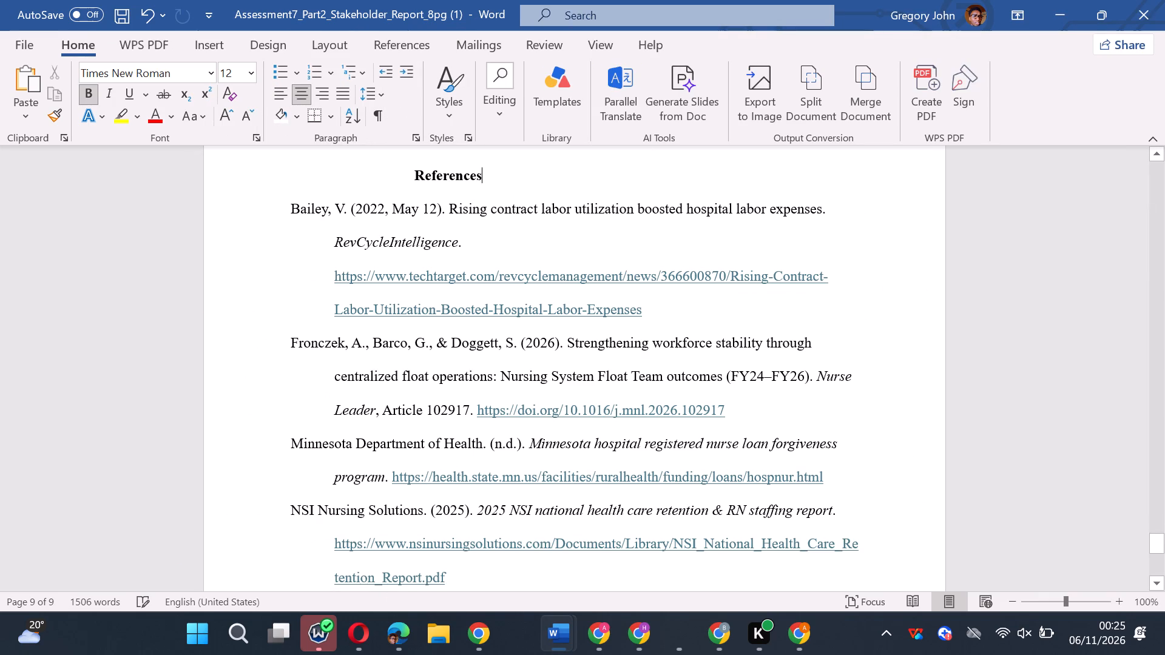
pyautogui.moveTo(521, 178); pyautogui.dragTo(381, 176)
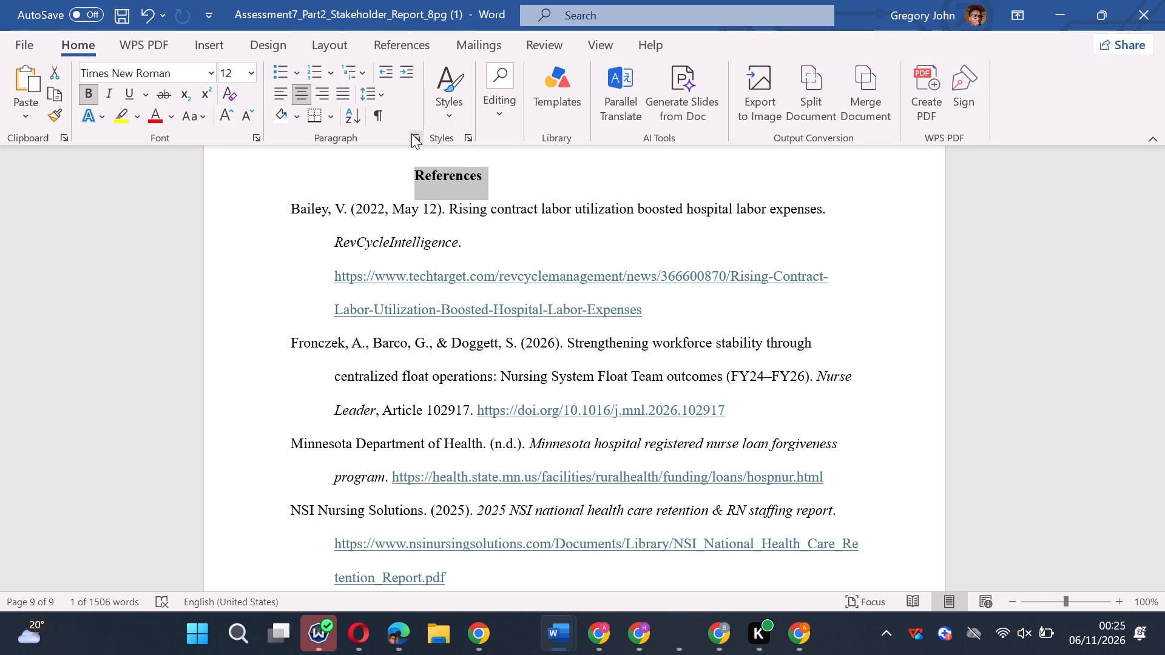
pyautogui.click(411, 133)
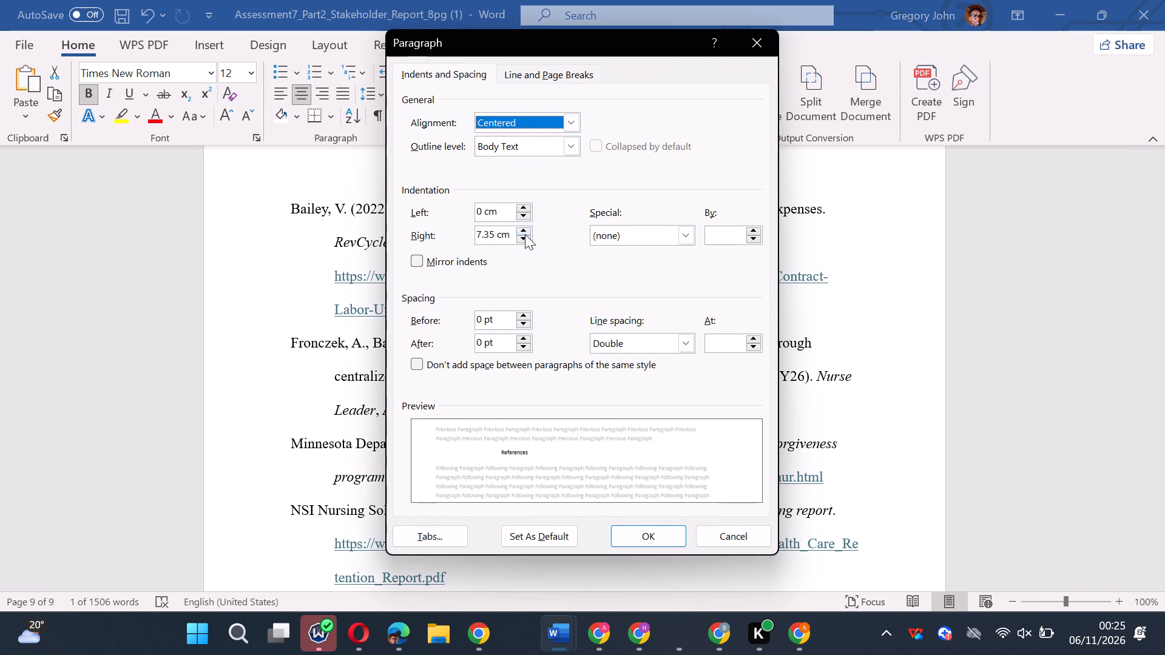
pyautogui.moveTo(508, 231); pyautogui.dragTo(432, 233)
pyautogui.press('o')
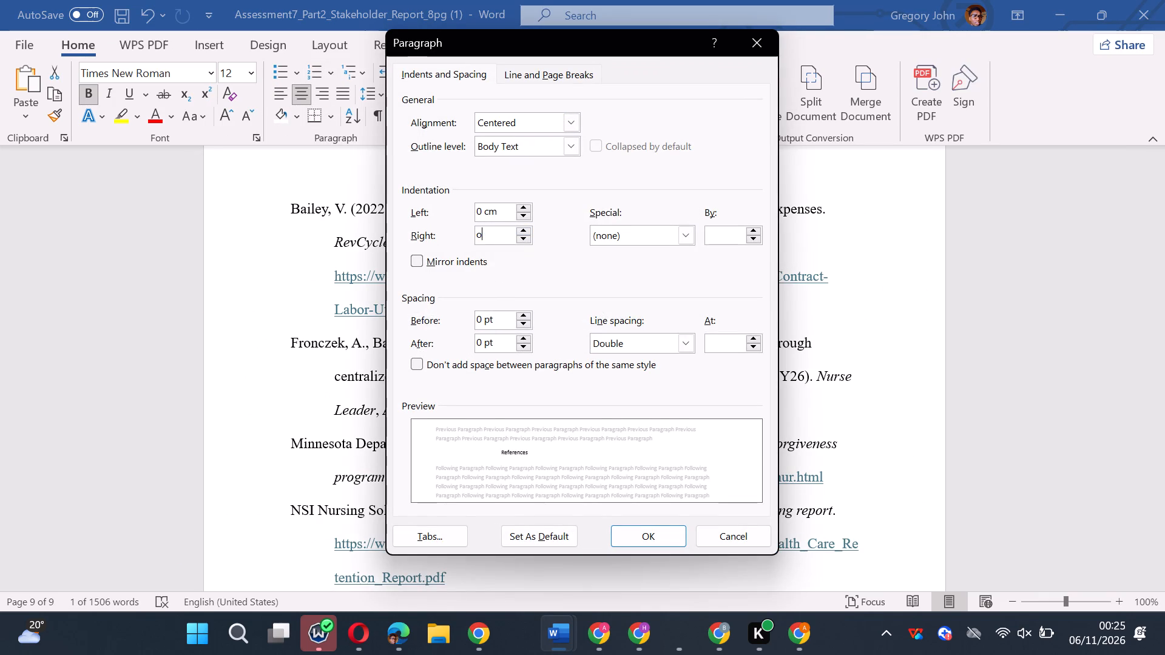
pyautogui.press('BackSpace')
pyautogui.press('0')
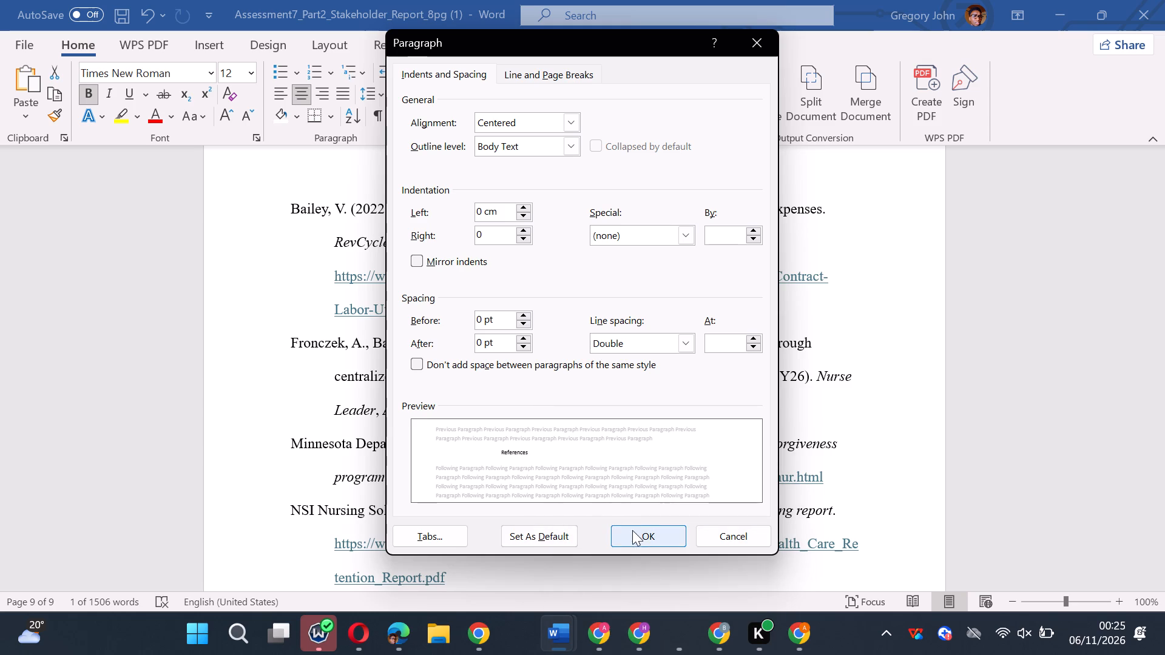
pyautogui.click(634, 534)
pyautogui.click(513, 460)
# Apply all borders to Table 2, Projected FY2 Budget Impact of the Initiative, in the stakeholder report.
pyautogui.scroll(5, 513, 460)
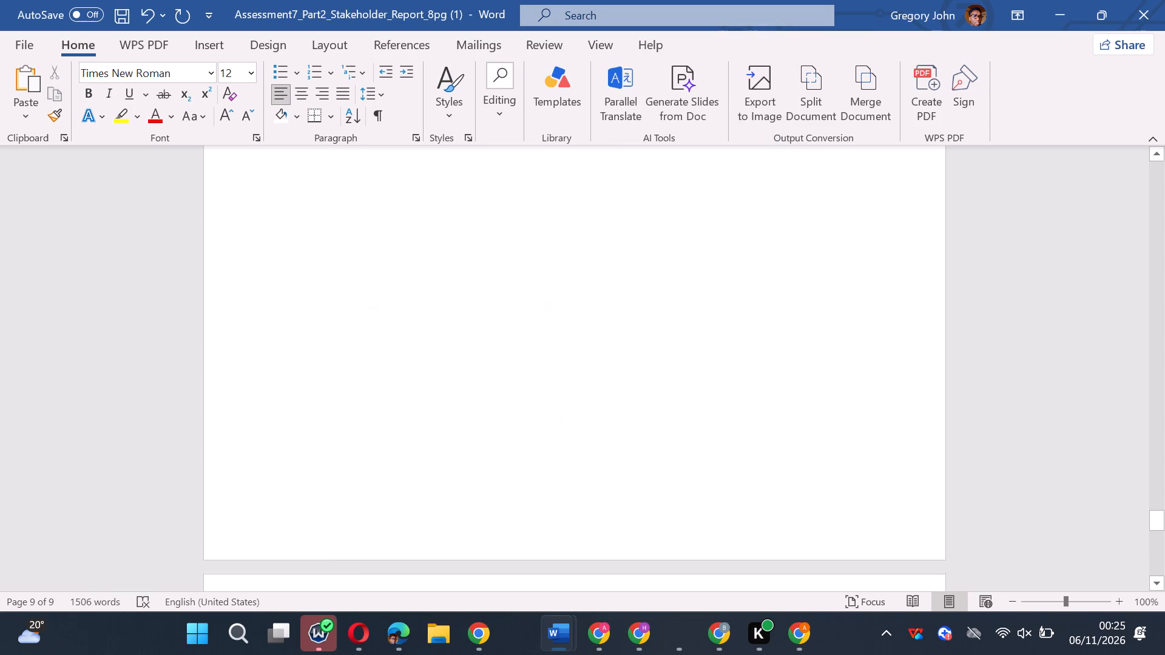
pyautogui.scroll(-3, 513, 460)
pyautogui.scroll(6, 513, 460)
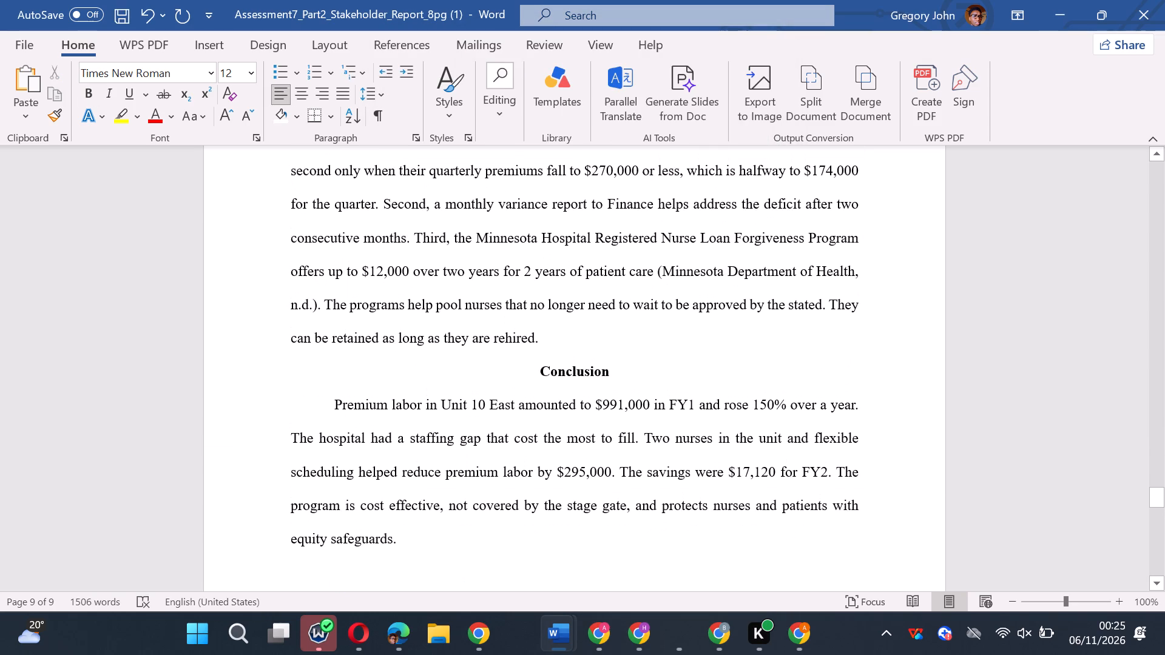
pyautogui.scroll(20, 513, 460)
pyautogui.scroll(4, 513, 460)
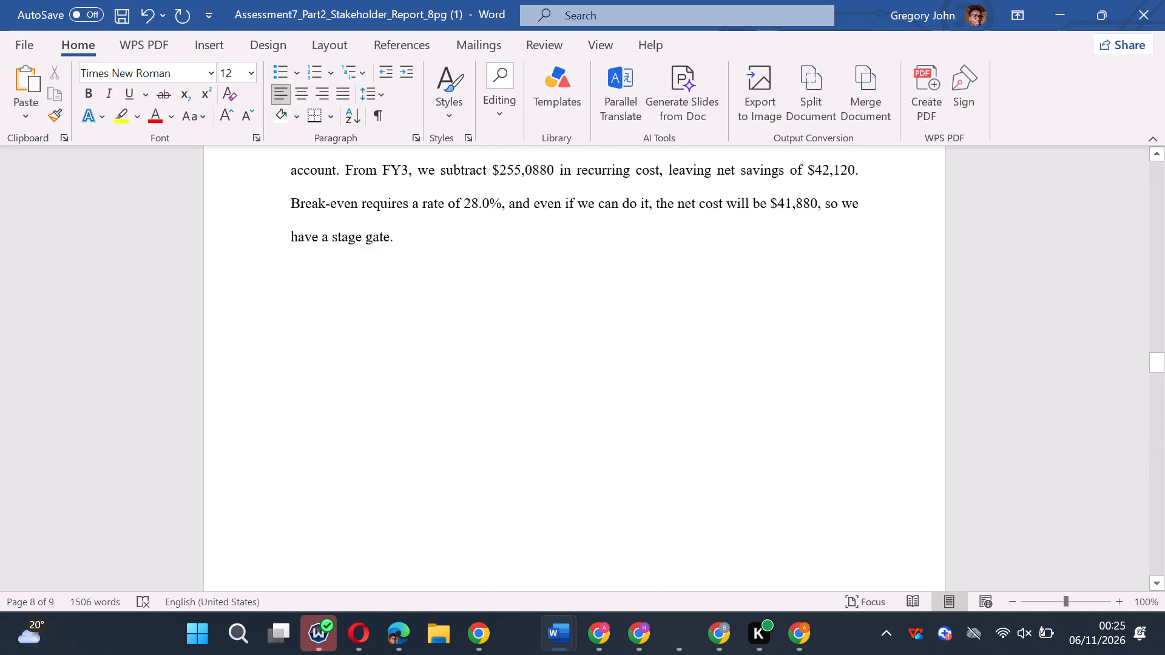
pyautogui.scroll(2, 513, 460)
pyautogui.scroll(-10, 513, 460)
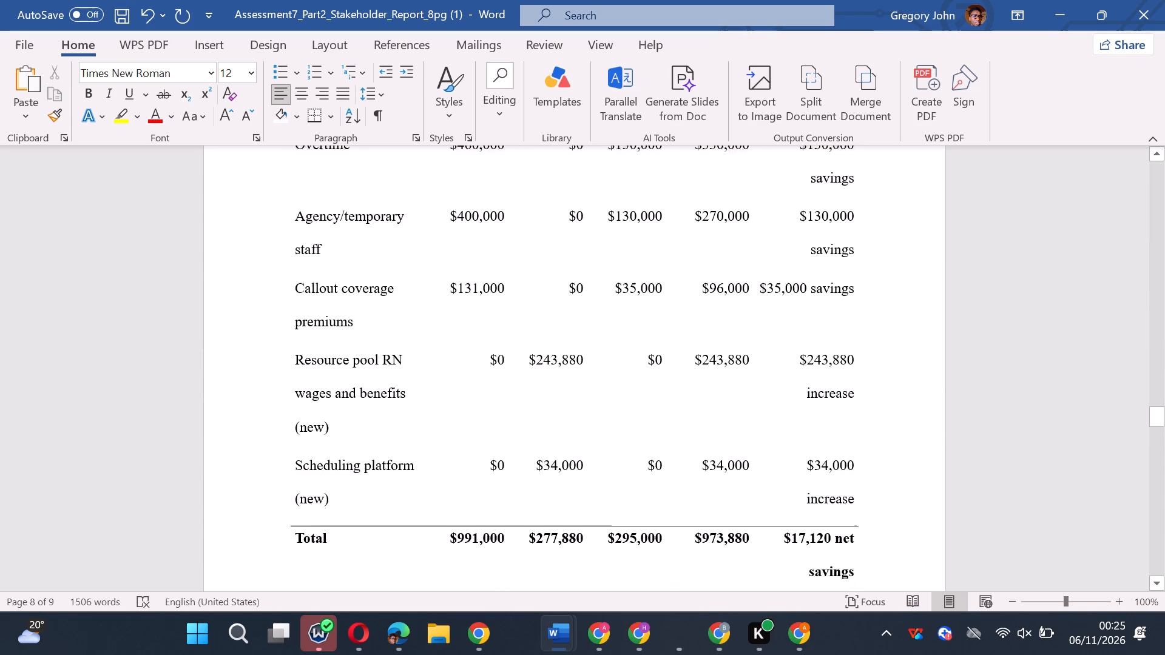
pyautogui.scroll(-2, 513, 460)
pyautogui.scroll(2, 513, 460)
pyautogui.scroll(-1, 513, 460)
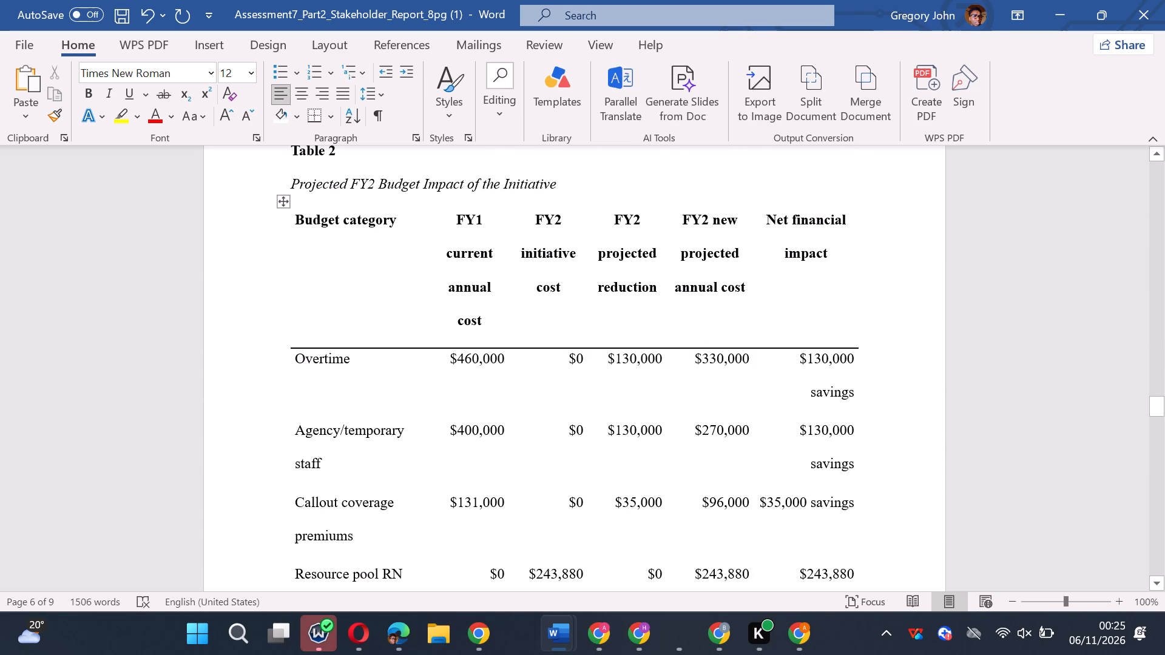
pyautogui.click(280, 200)
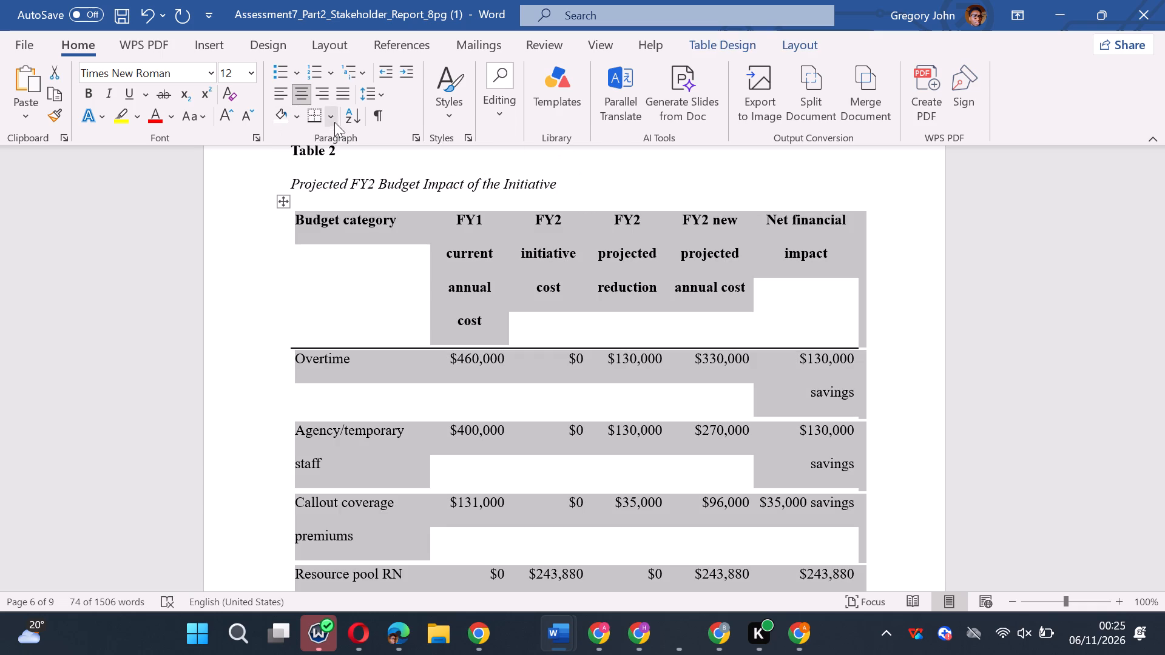
pyautogui.click(331, 119)
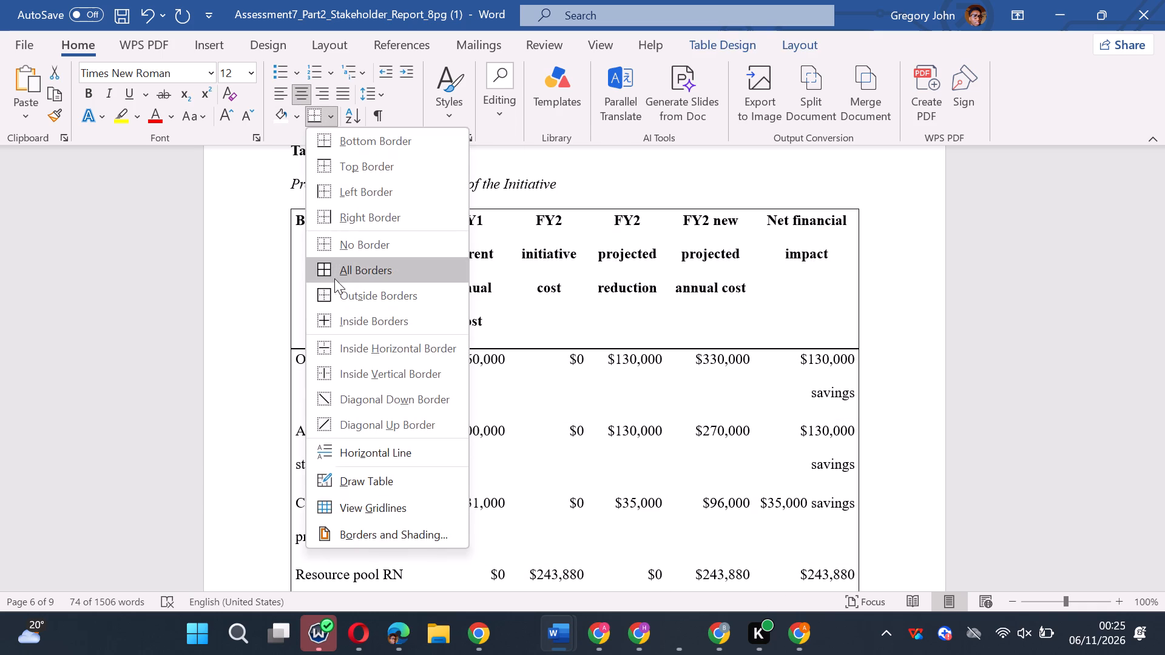
pyautogui.click(334, 277)
pyautogui.click(620, 385)
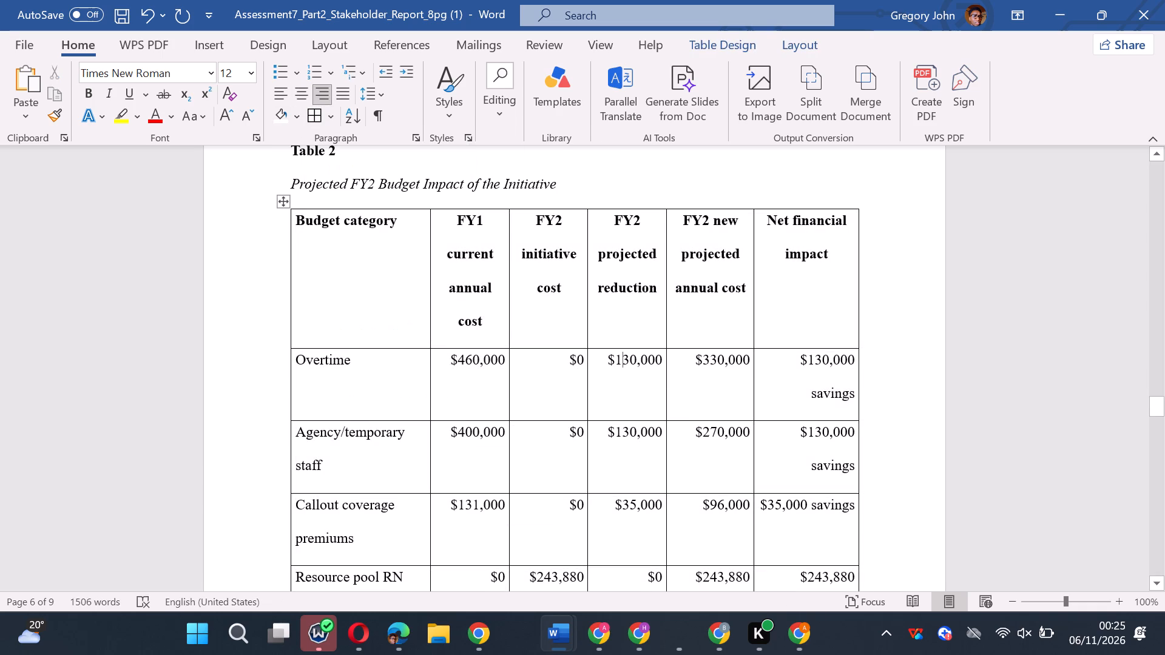
# Change the year of the NSI Nursing Solutions citation in the Return on Investment and Value section to 2025.
pyautogui.scroll(17, 620, 385)
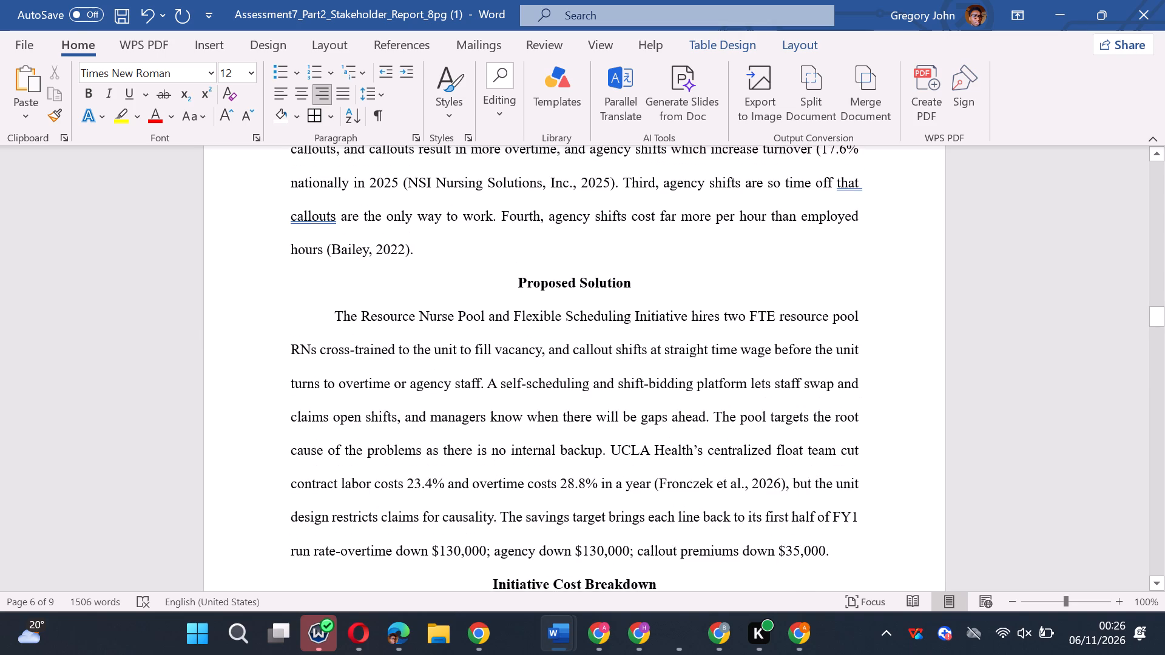
pyautogui.scroll(3, 620, 385)
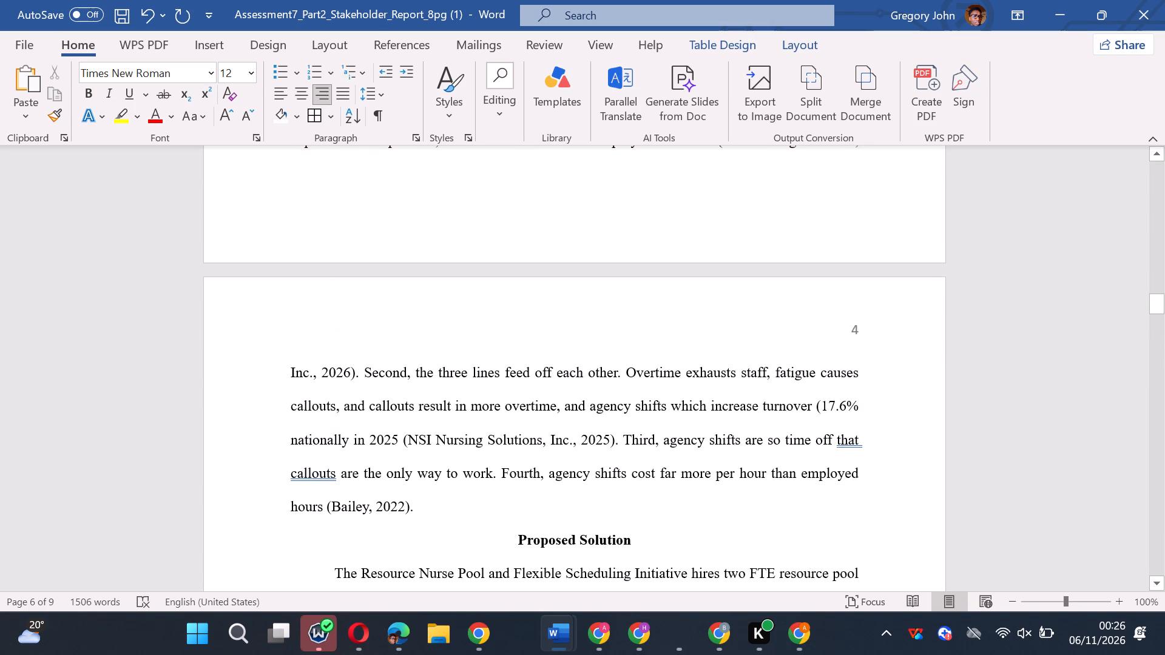
pyautogui.scroll(-16, 620, 385)
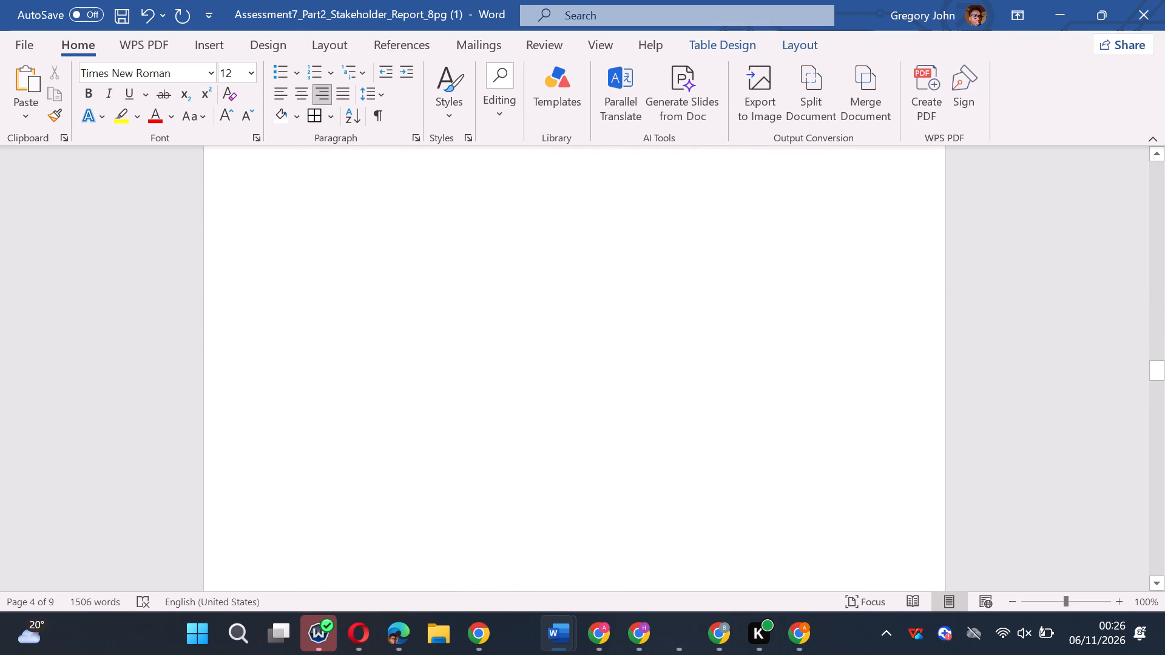
pyautogui.scroll(-10, 620, 385)
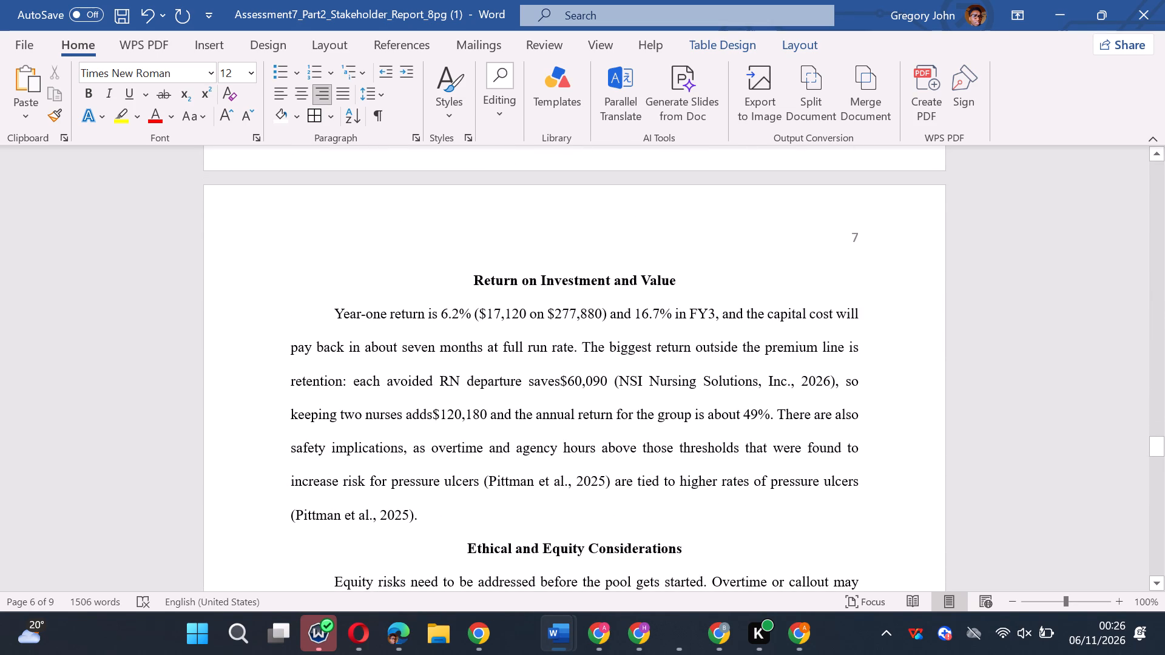
pyautogui.click(832, 387)
pyautogui.press('BackSpace')
pyautogui.press('BackSpace')
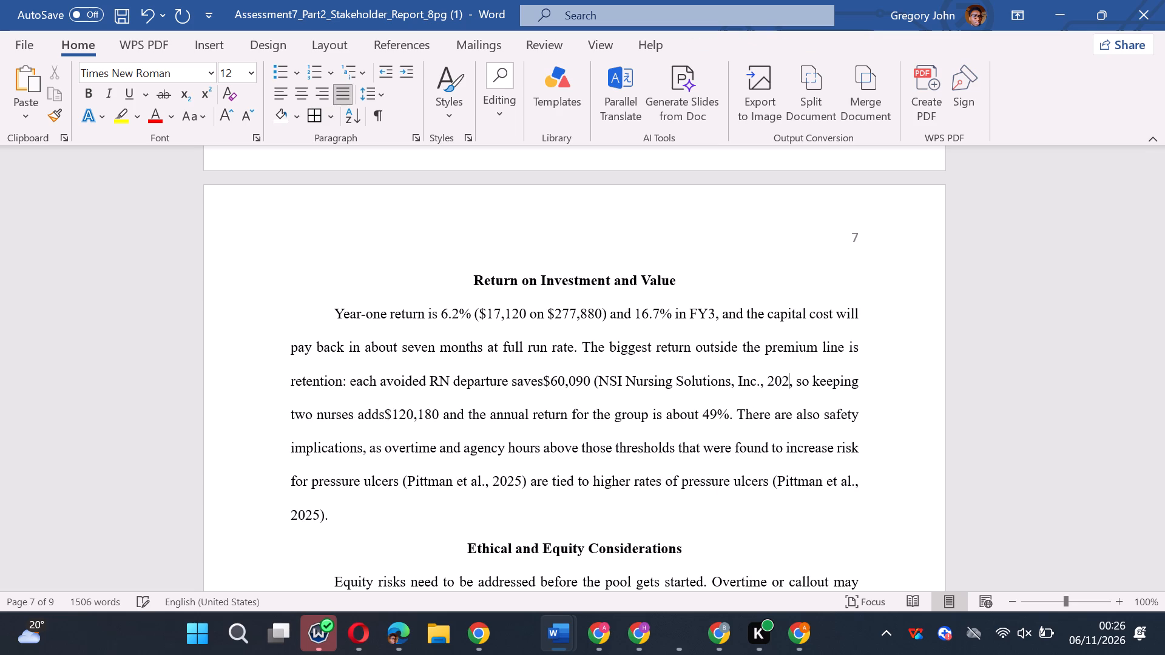
pyautogui.write('5)')
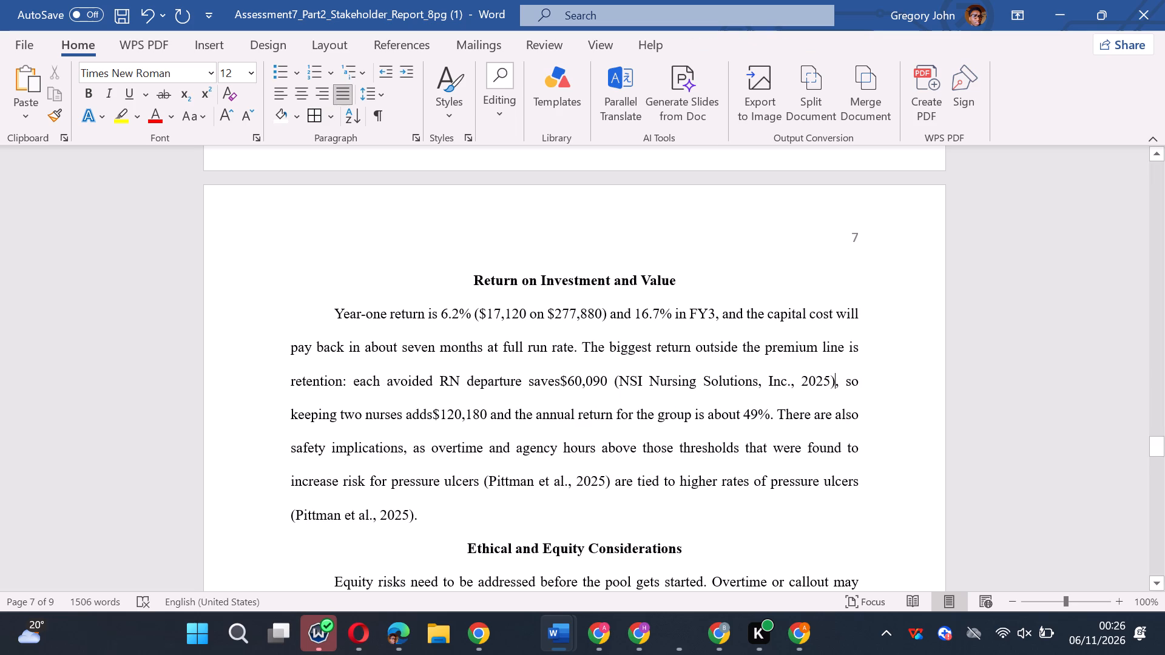
# Change the year of the NSI Nursing Solutions citation that opens page 4, in the Contributing Factors section, to 2025.
pyautogui.scroll(-4, 726, 417)
pyautogui.scroll(3, 726, 417)
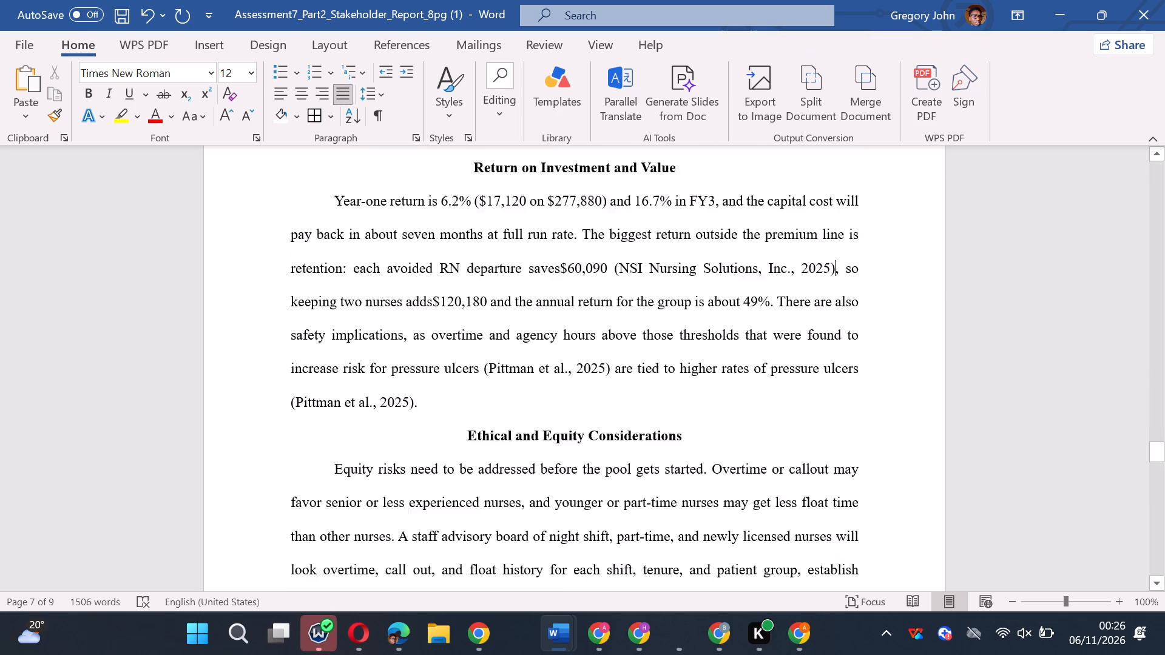
pyautogui.scroll(11, 726, 417)
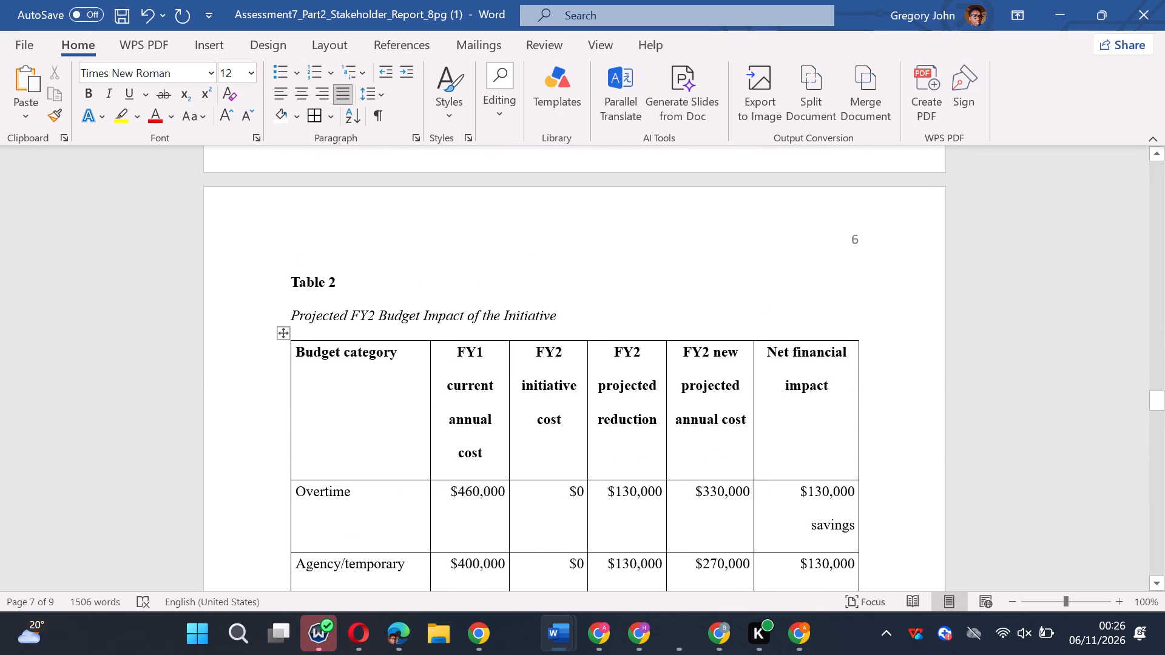
pyautogui.scroll(12, 726, 417)
pyautogui.scroll(-6, 726, 417)
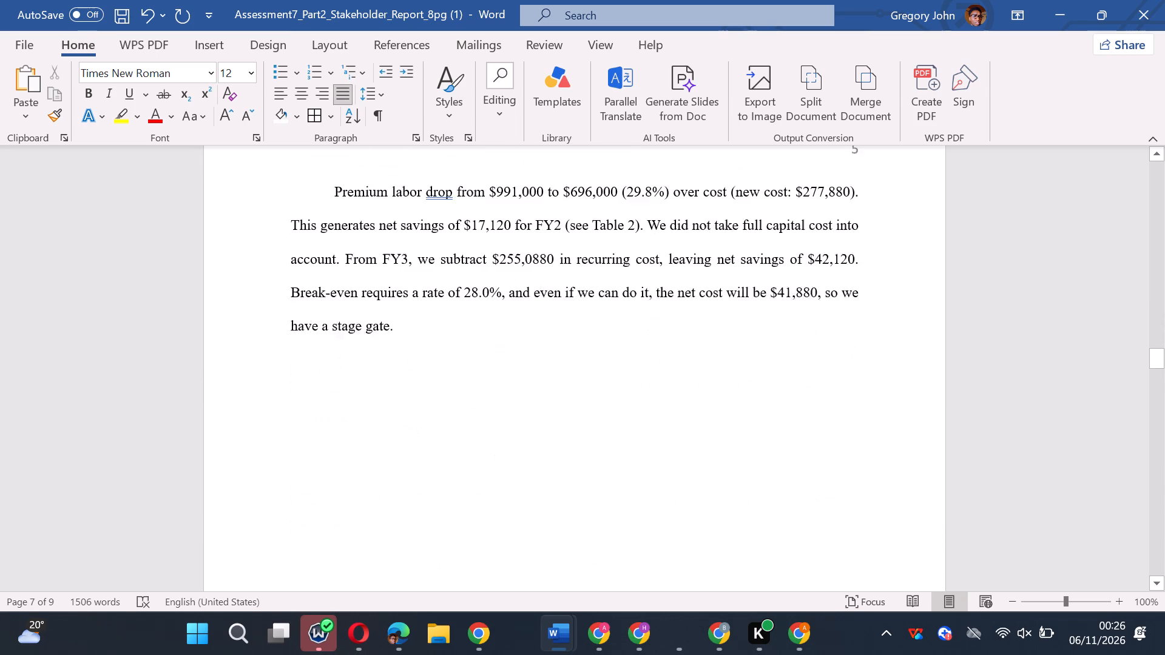
pyautogui.scroll(-1, 726, 417)
pyautogui.scroll(2, 726, 417)
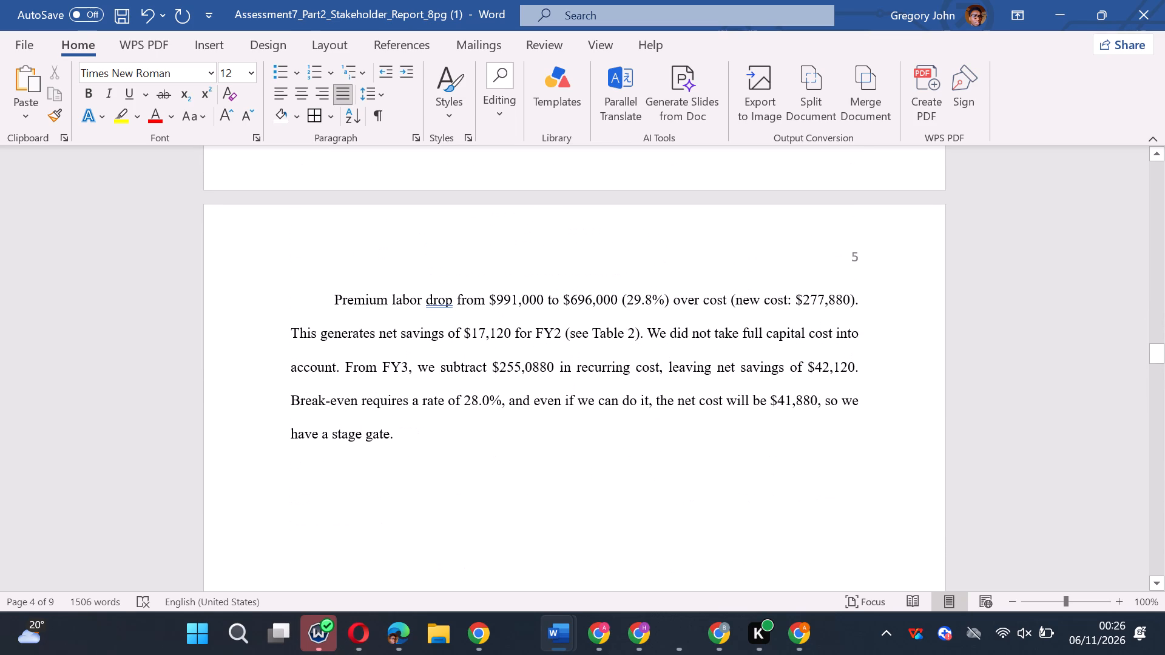
pyautogui.scroll(5, 726, 417)
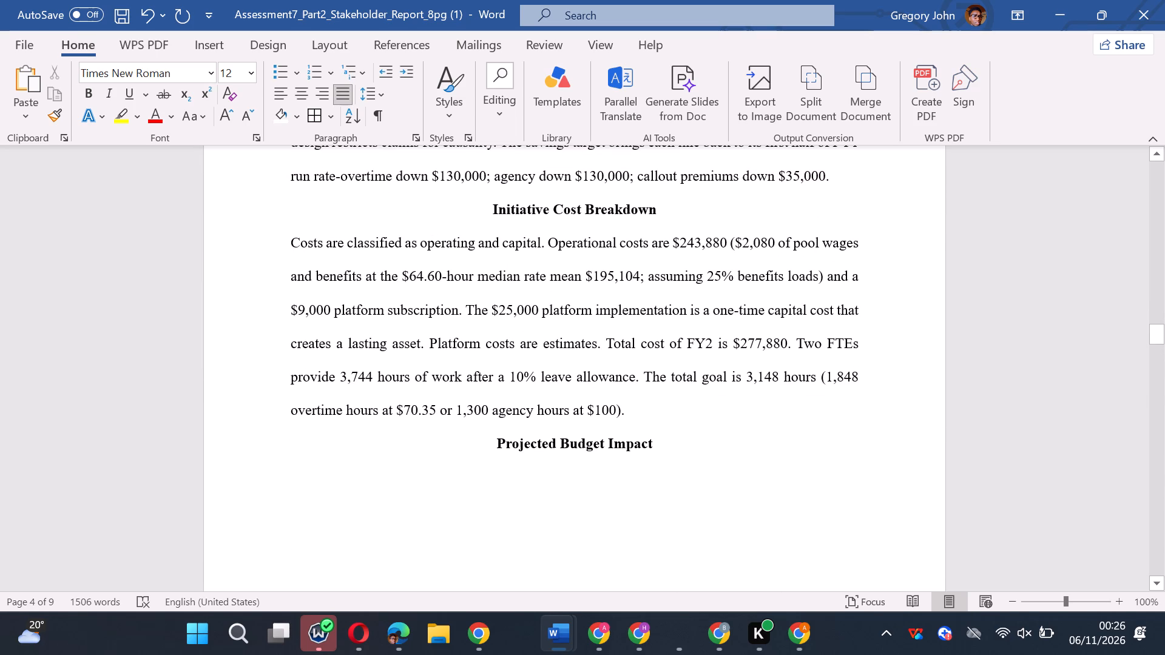
pyautogui.scroll(2, 501, 403)
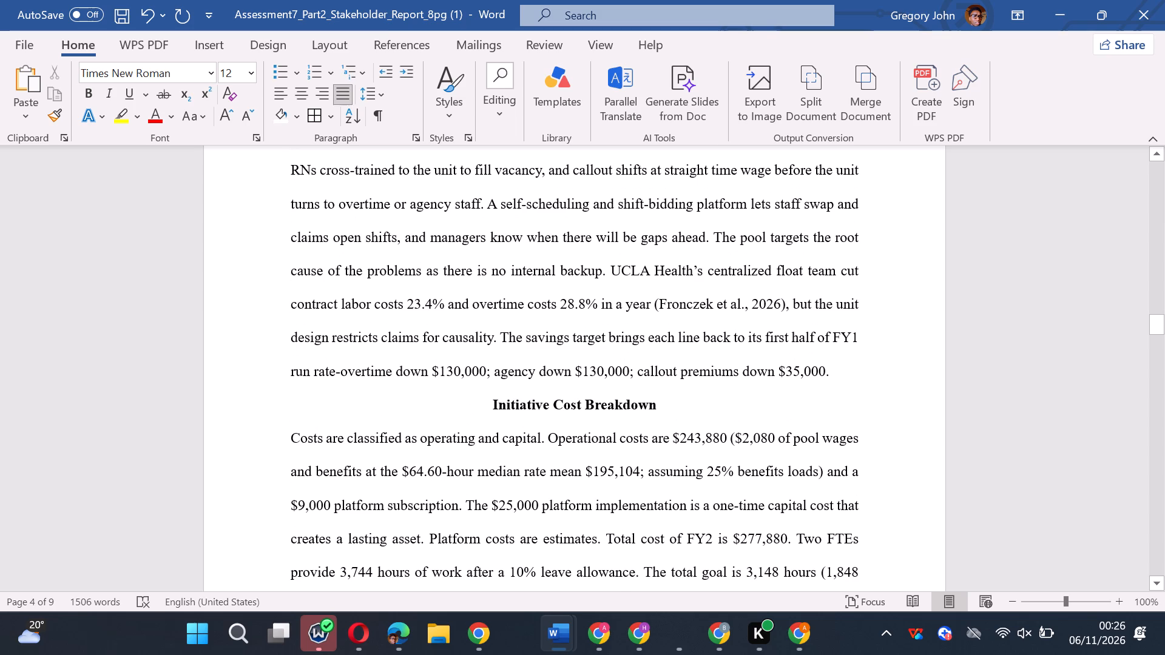
pyautogui.scroll(3, 755, 310)
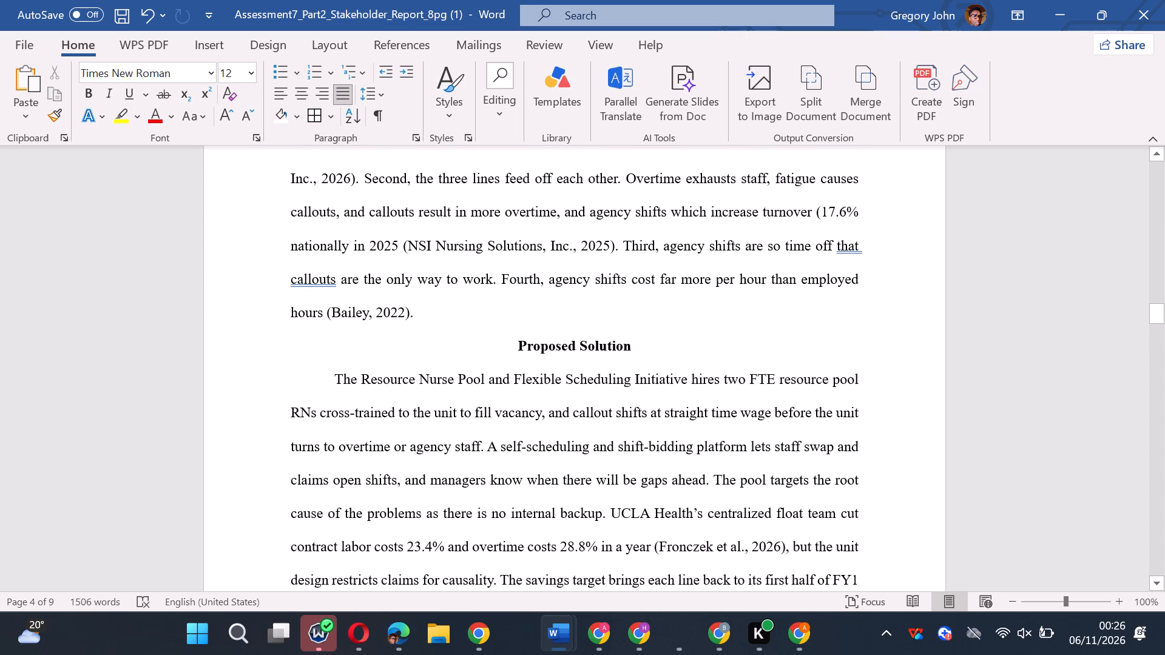
pyautogui.scroll(3, 611, 255)
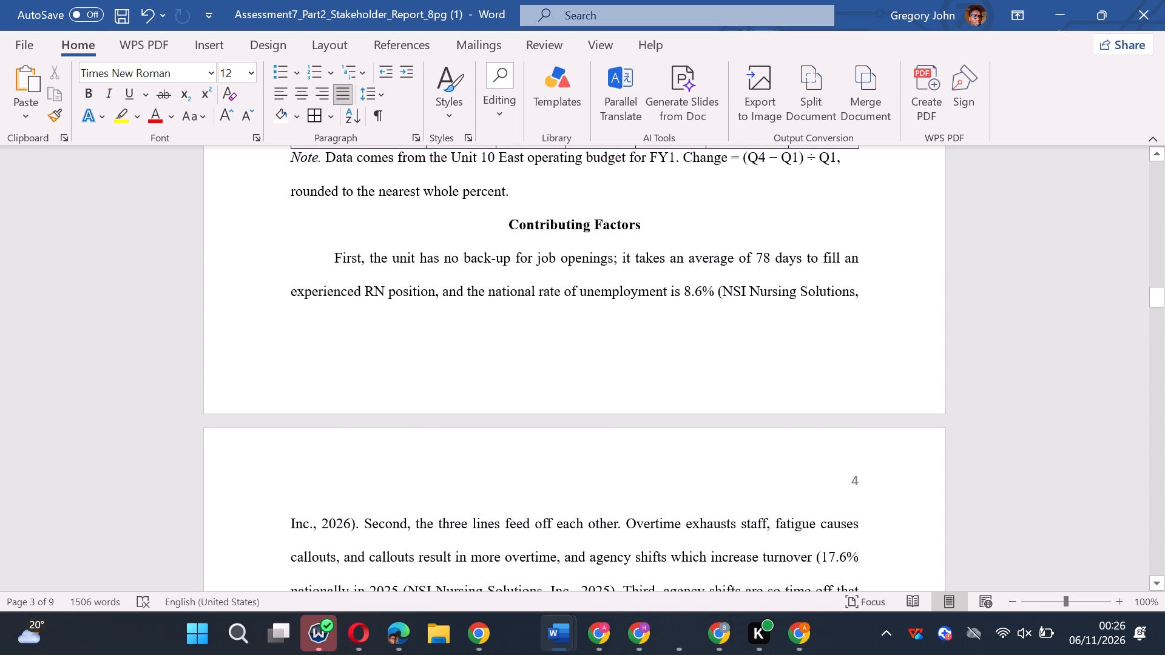
pyautogui.click(351, 522)
pyautogui.press('BackSpace')
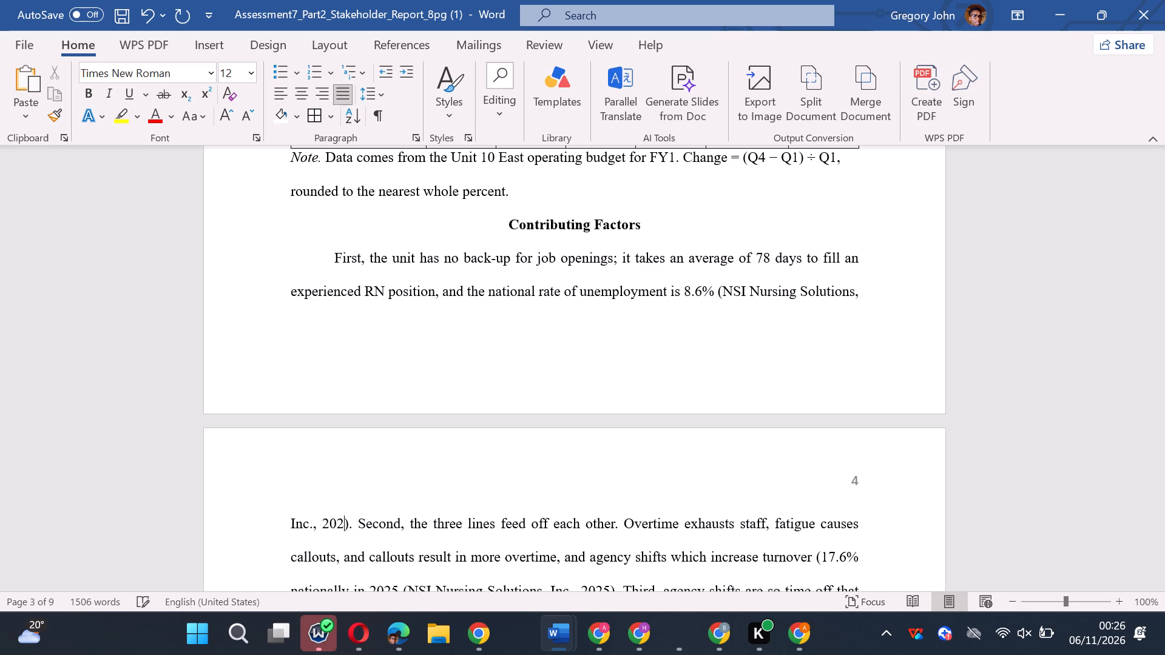
pyautogui.press('5')
# Check the in-text citations in the report's earlier pages, through the Financial Data Analysis and Problem Context sections.
pyautogui.scroll(1, 501, 497)
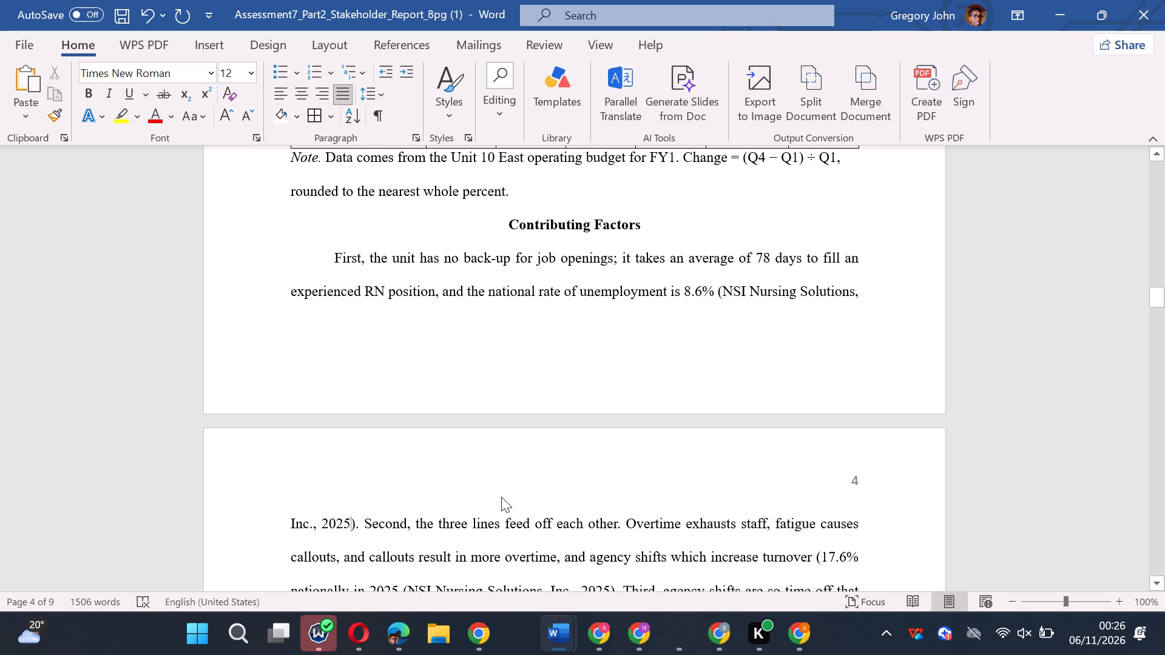
pyautogui.scroll(7, 501, 497)
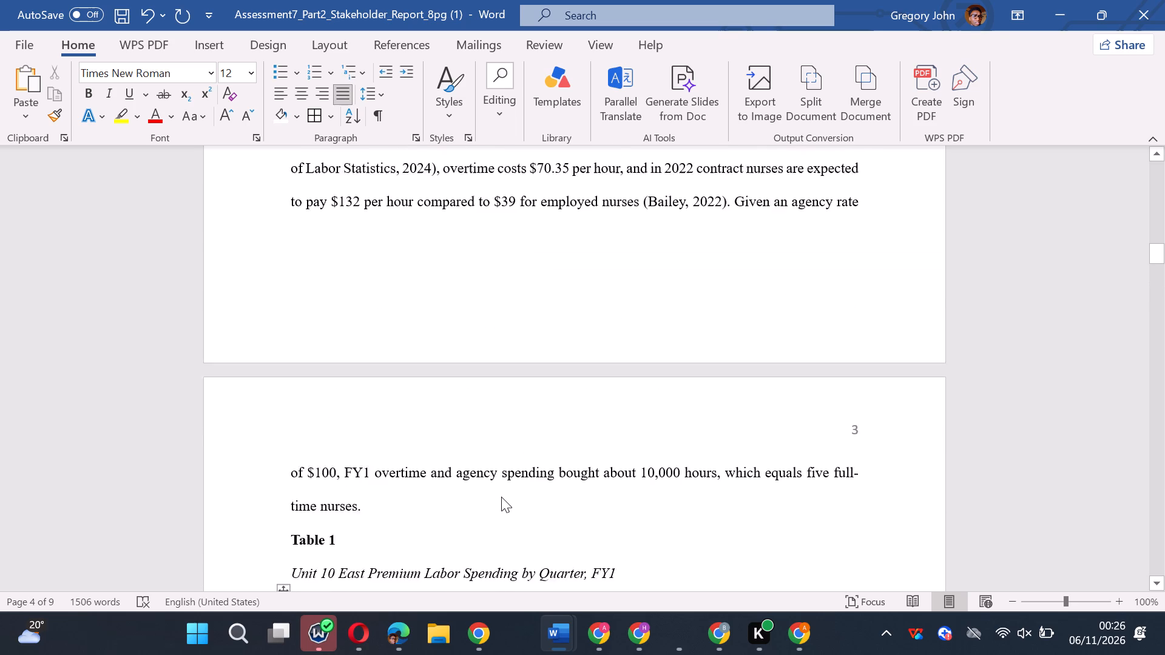
pyautogui.scroll(2, 501, 497)
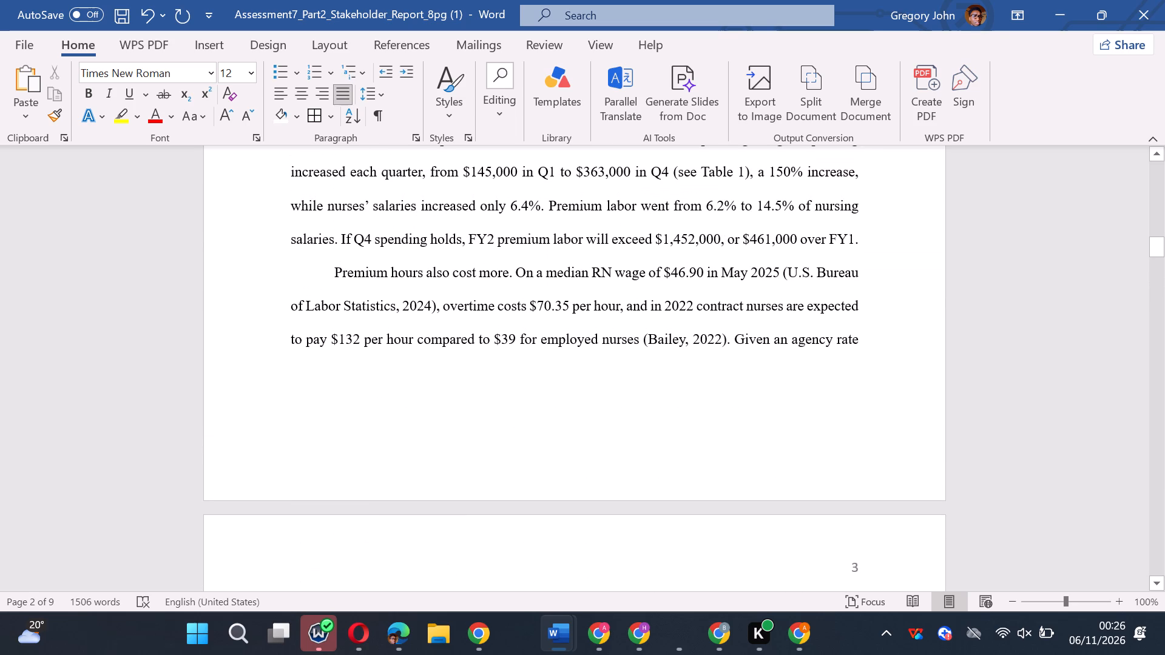
pyautogui.scroll(2, 478, 408)
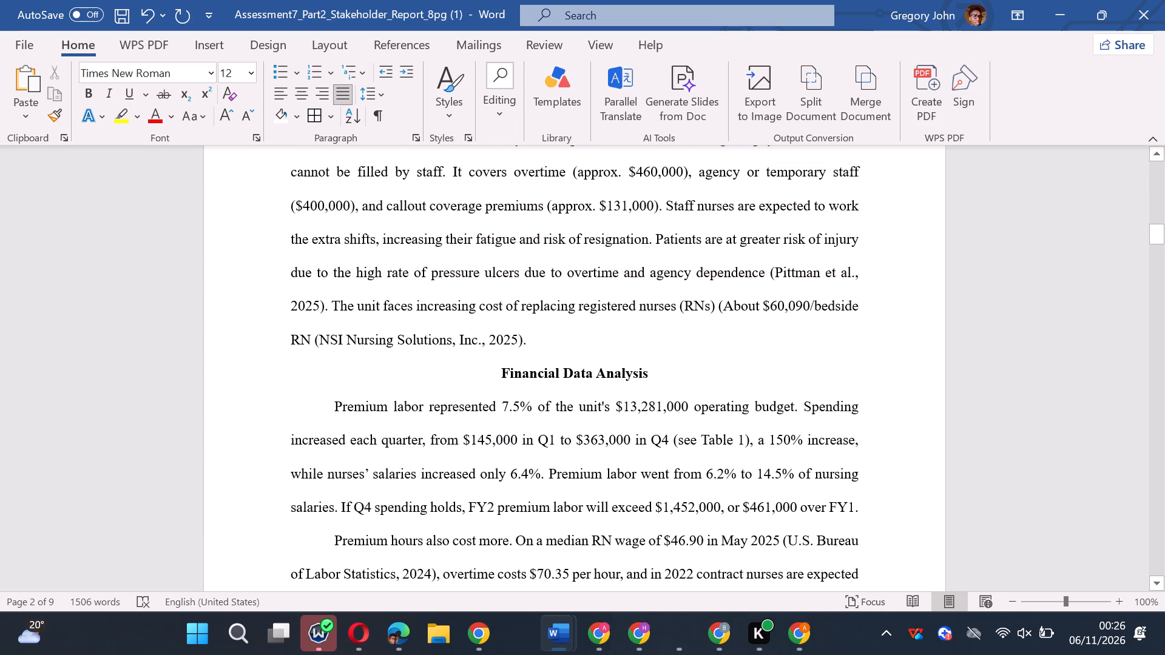
pyautogui.scroll(1, 527, 346)
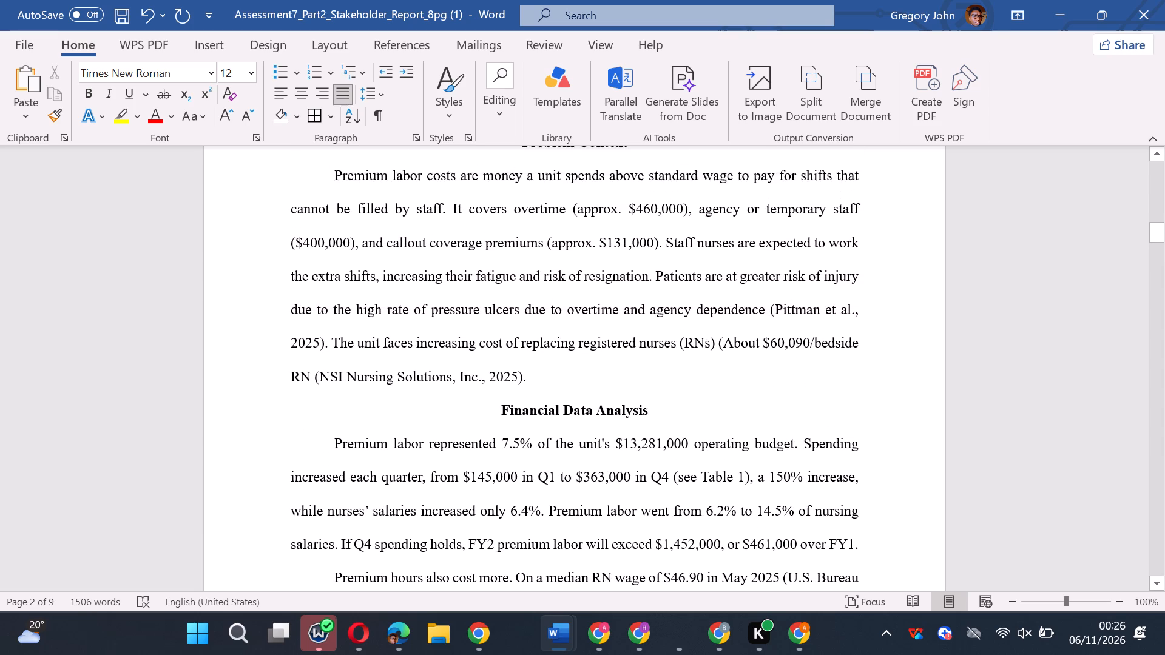
pyautogui.scroll(5, 527, 346)
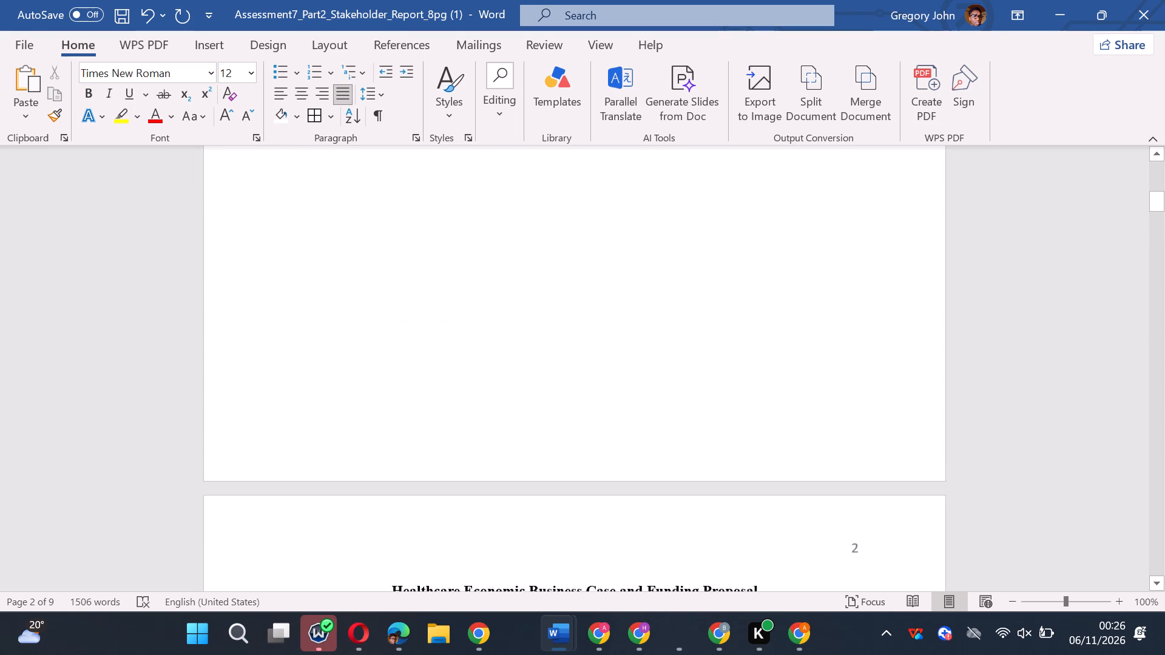
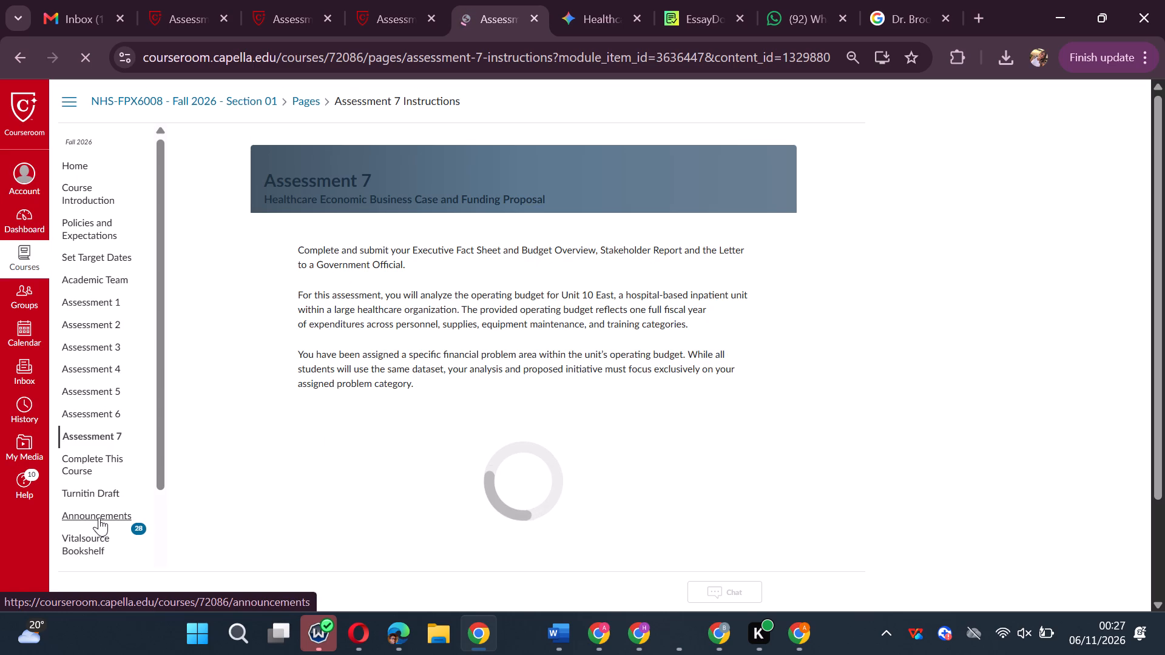
# Open the course announcement "Don't Cite the Capella Information as a Reference" and copy the instructor's name from its author line.
pyautogui.click(99, 517)
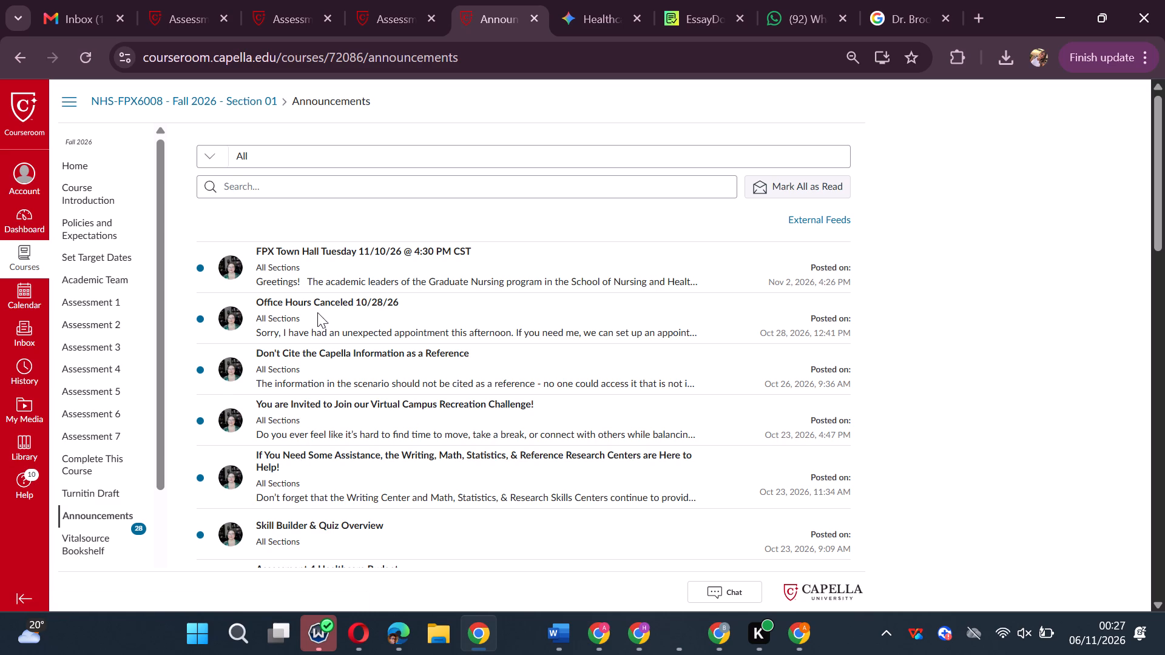
pyautogui.click(319, 355)
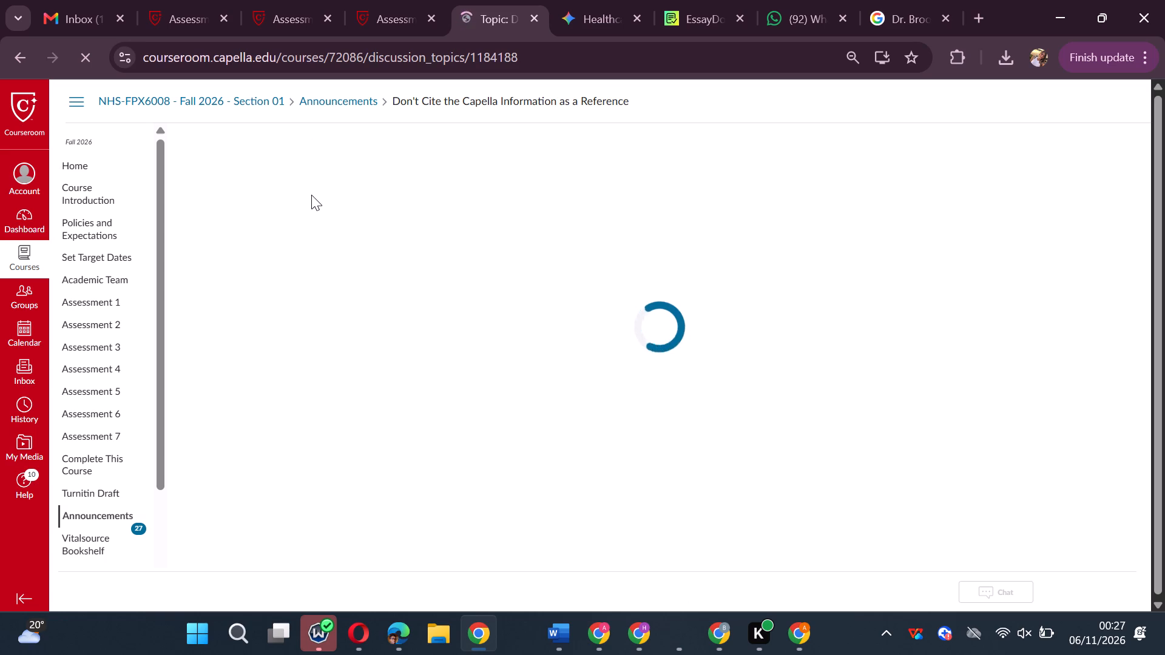
pyautogui.moveTo(238, 226); pyautogui.dragTo(238, 226)
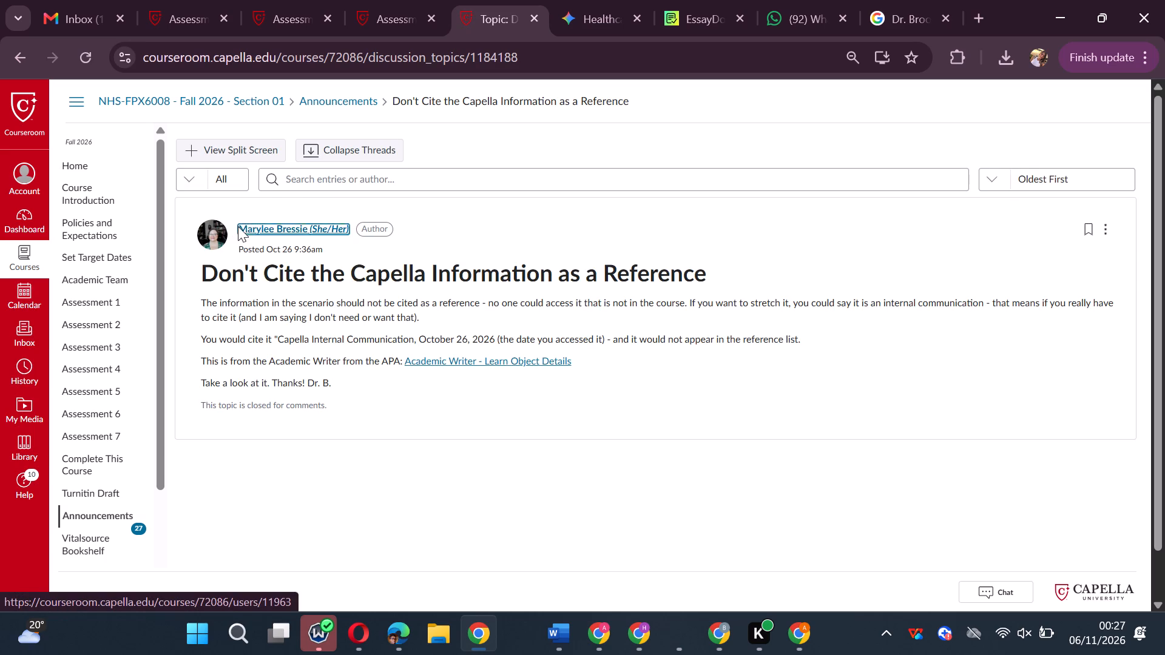
pyautogui.moveTo(238, 226); pyautogui.dragTo(293, 229)
pyautogui.moveTo(227, 226); pyautogui.dragTo(299, 228)
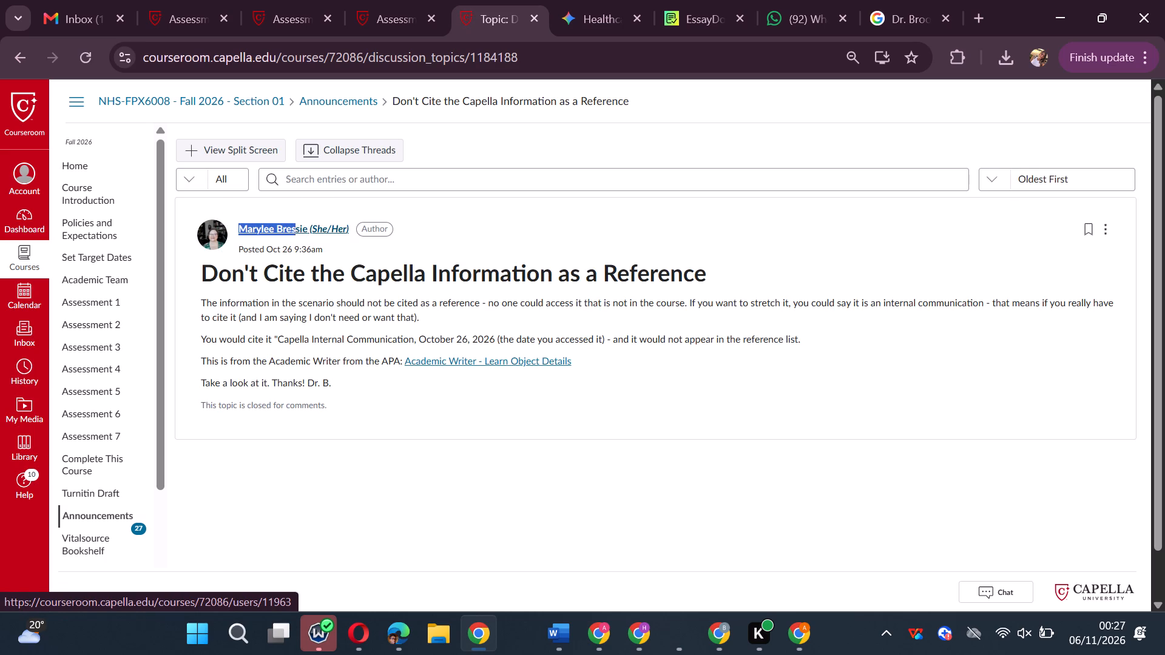
pyautogui.moveTo(299, 228); pyautogui.dragTo(309, 231)
pyautogui.hotkey('ctrl', 'c')
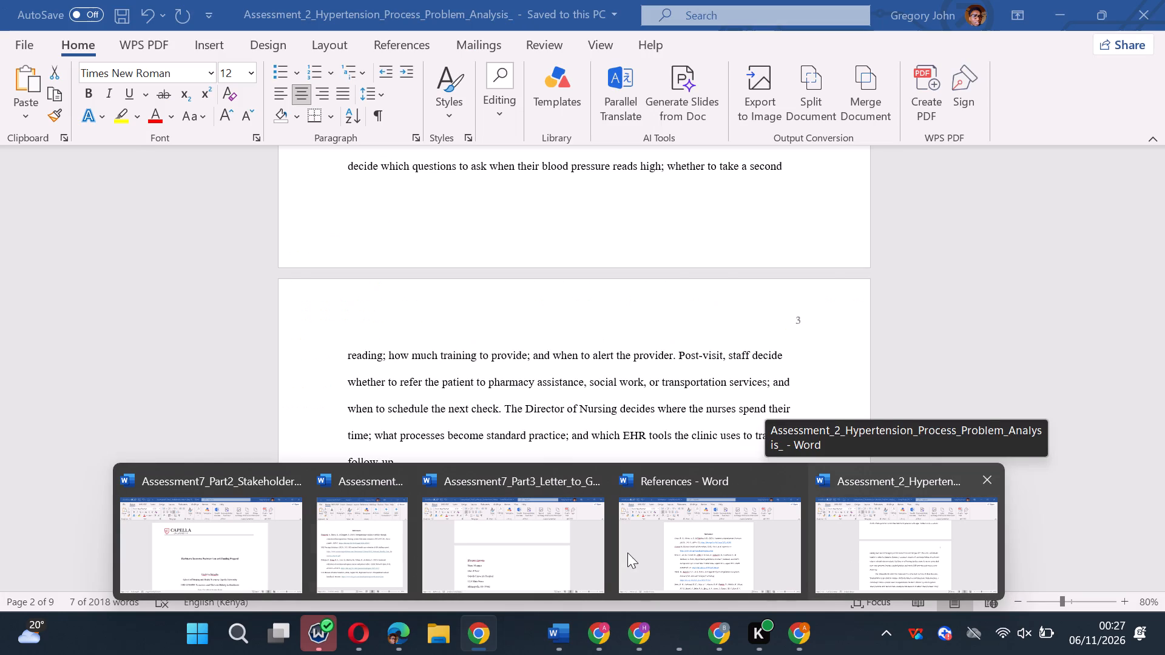
# Replace the faculty name placeholder on the stakeholder report's title page with the copied instructor name in plain text, prefixed with "Dr.", on its own line.
pyautogui.click(287, 537)
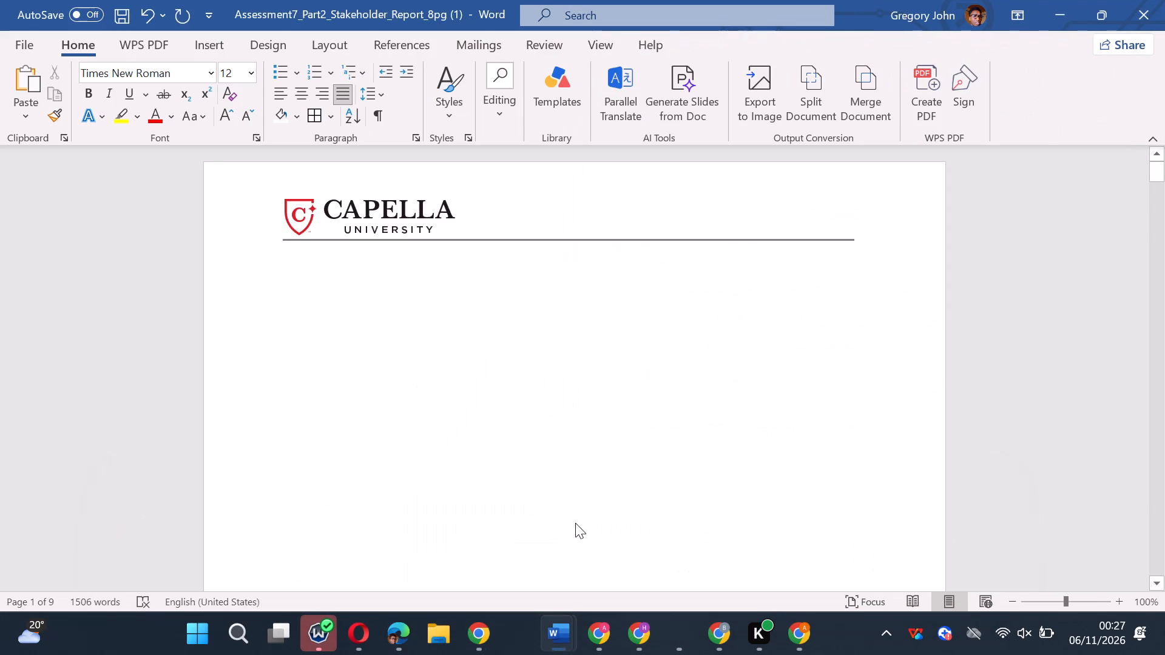
pyautogui.scroll(-1, 672, 543)
pyautogui.moveTo(652, 463); pyautogui.dragTo(623, 458)
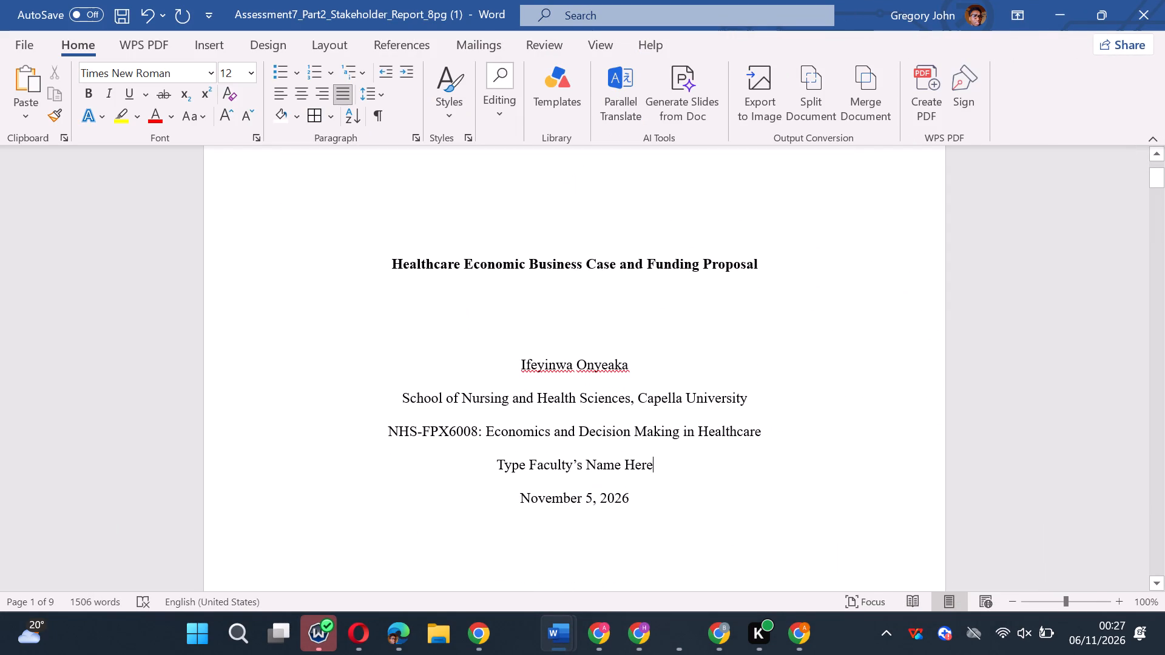
pyautogui.moveTo(623, 458); pyautogui.dragTo(502, 462)
pyautogui.hotkey('ctrl', 'v')
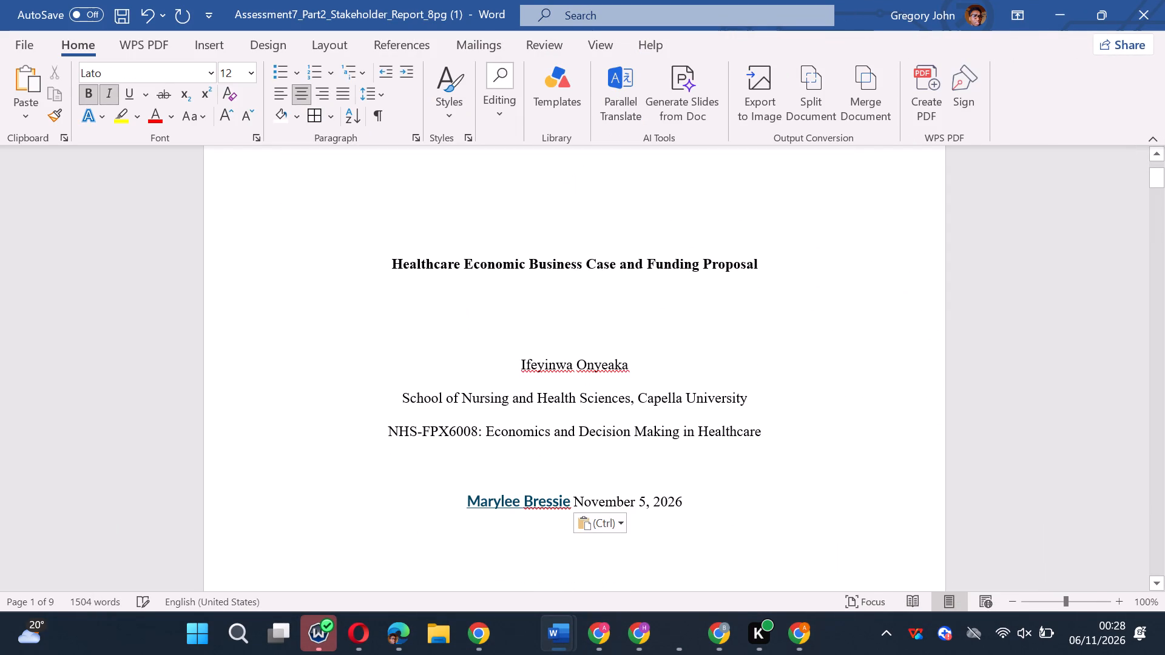
pyautogui.click(145, 5)
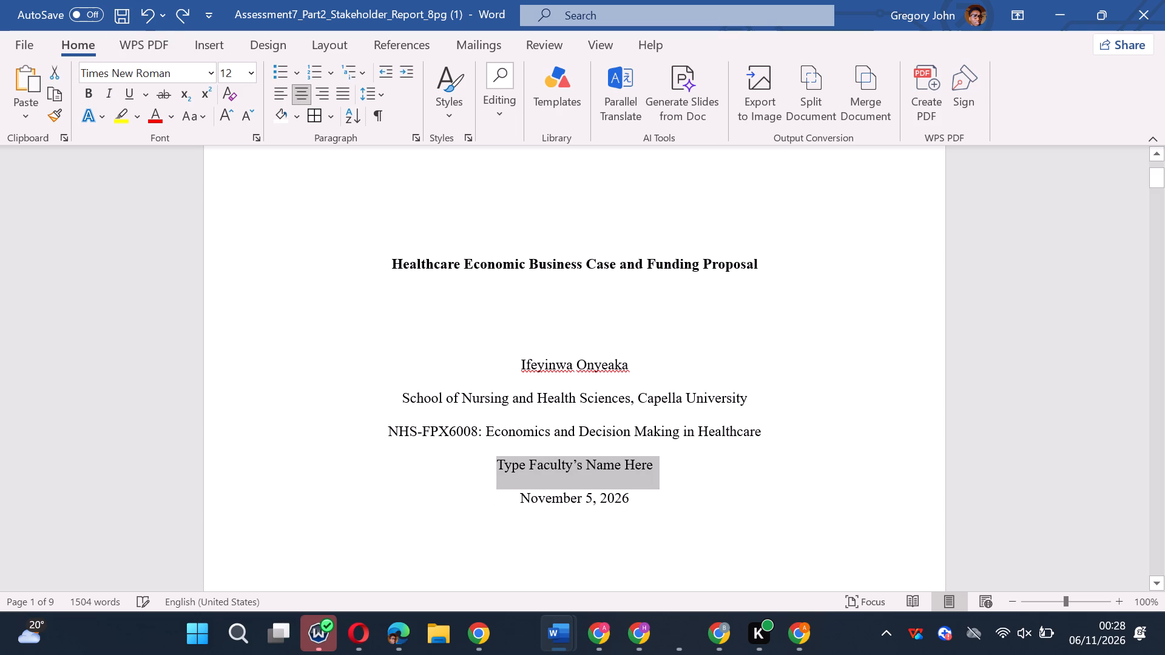
pyautogui.rightClick(537, 475)
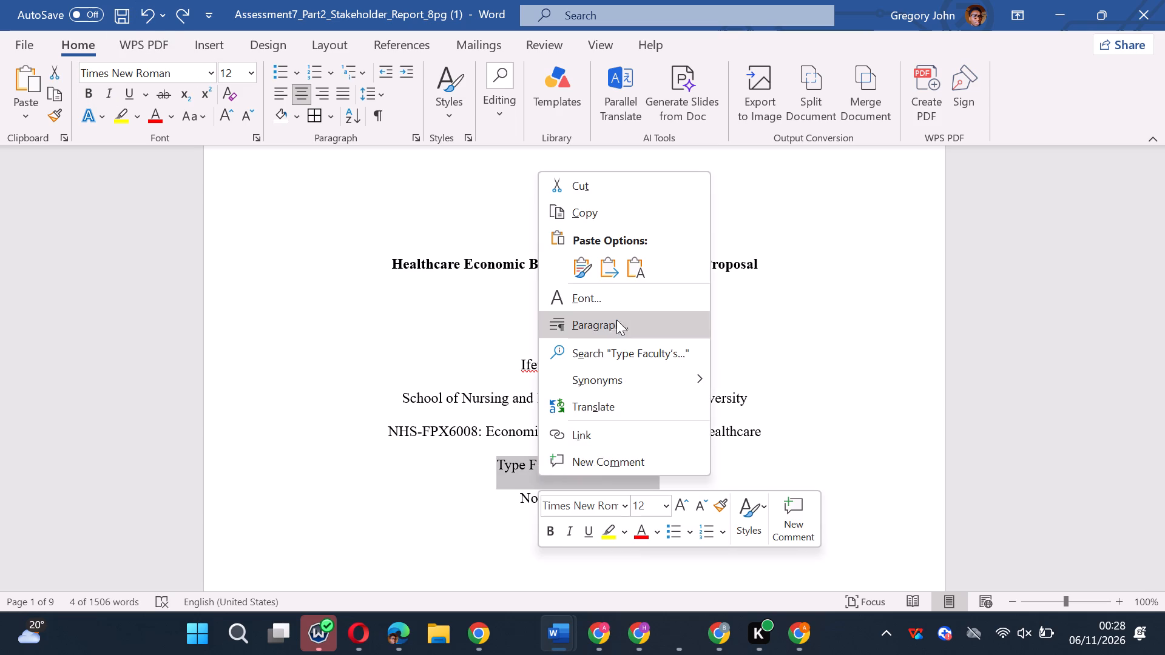
pyautogui.click(641, 274)
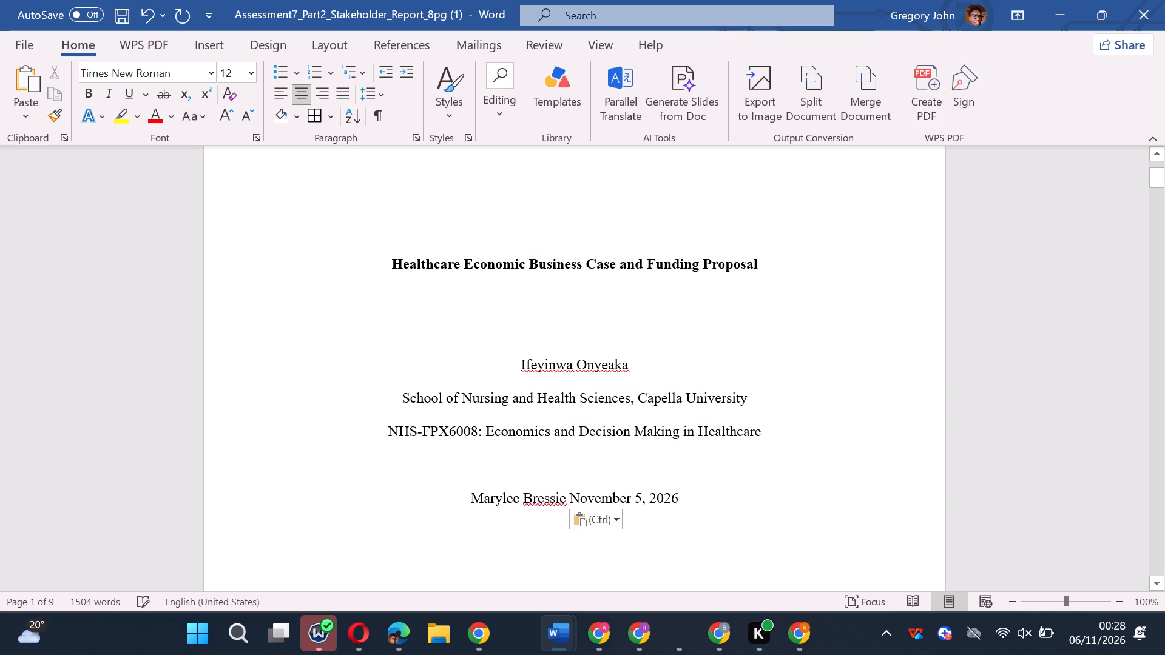
pyautogui.press('Return')
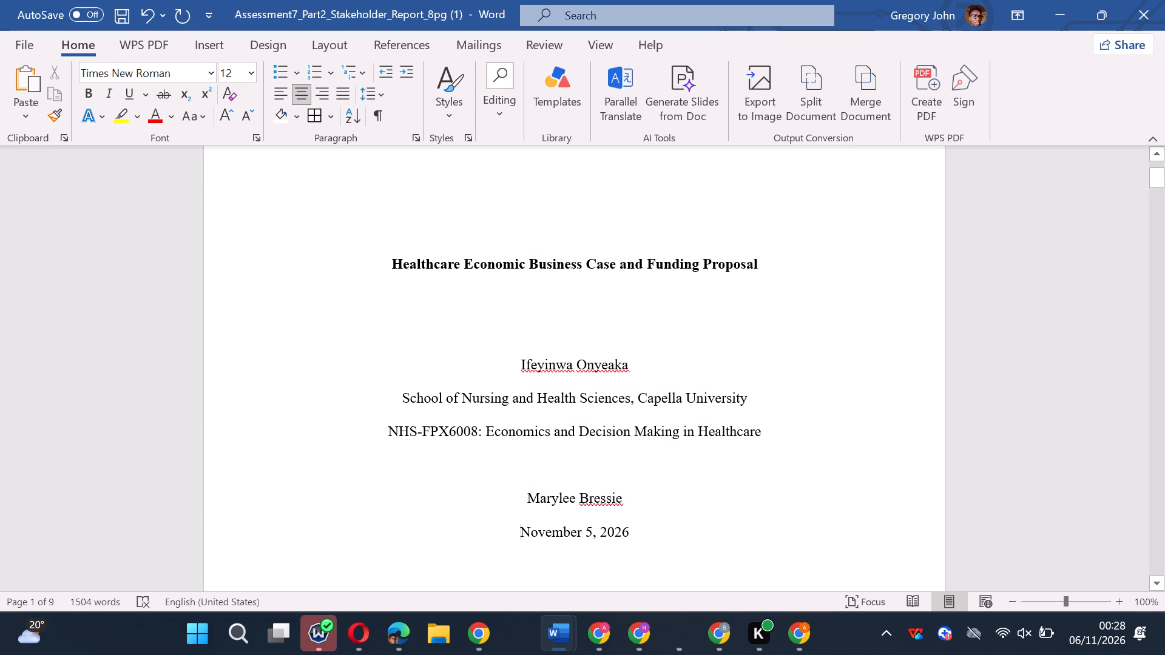
pyautogui.click(536, 470)
pyautogui.press('BackSpace')
pyautogui.press('BackSpace')
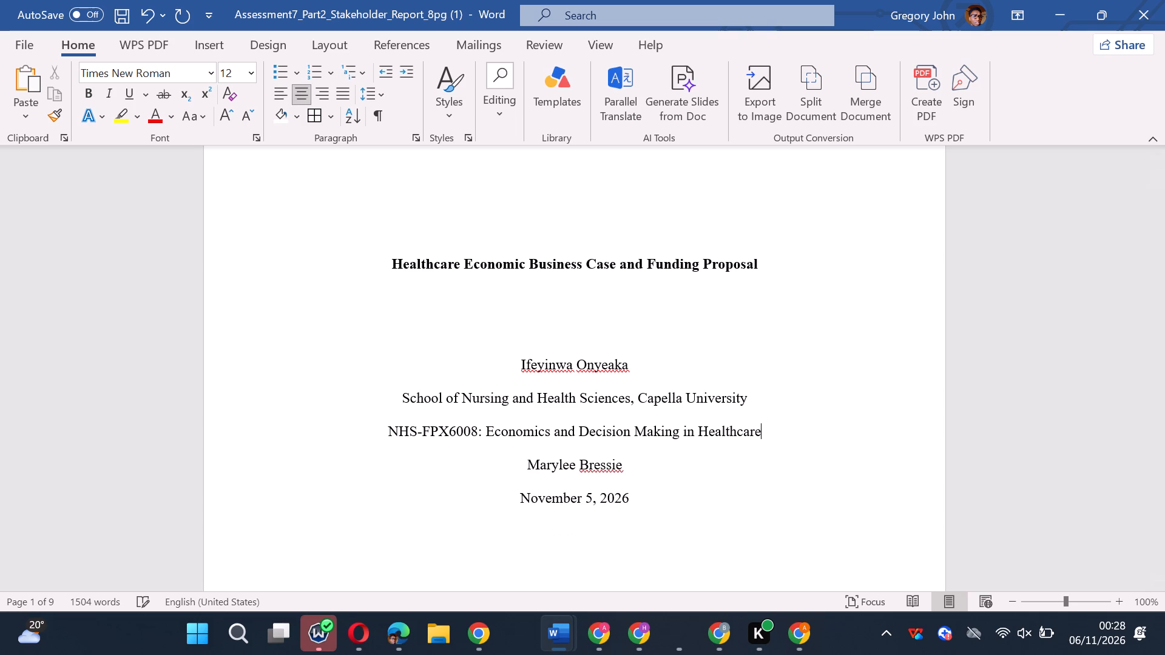
pyautogui.click(498, 471)
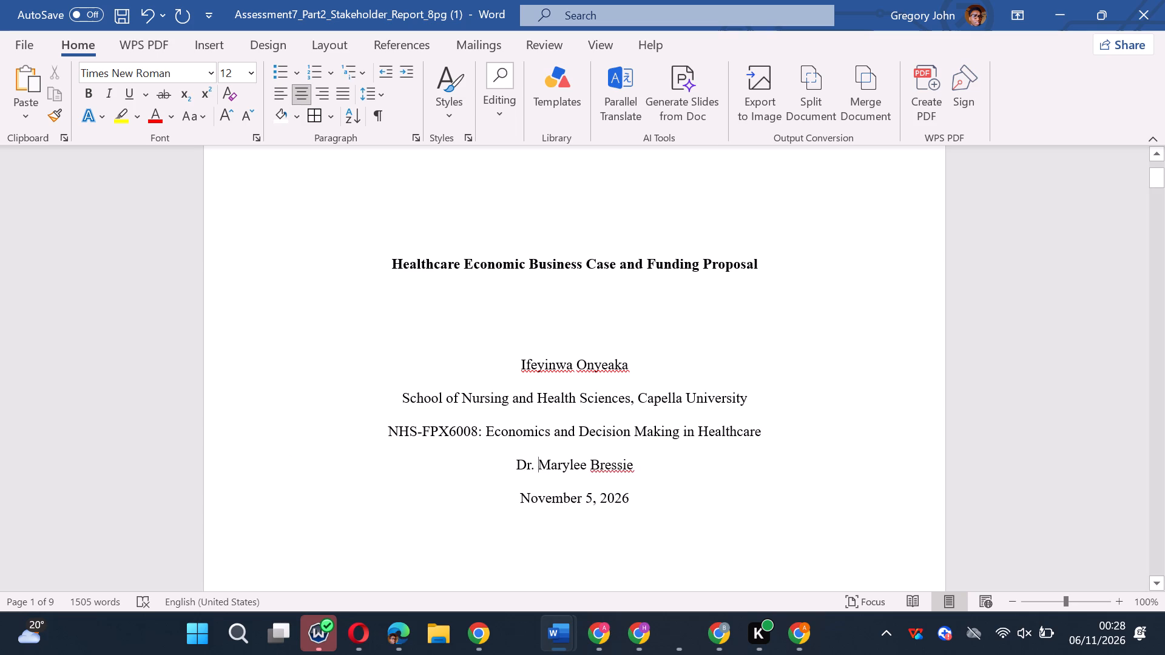
# Save the stakeholder report in Downloads as a new Word document named Assessment7_Part2_Stakeholder_Report_.
pyautogui.scroll(-10, 524, 484)
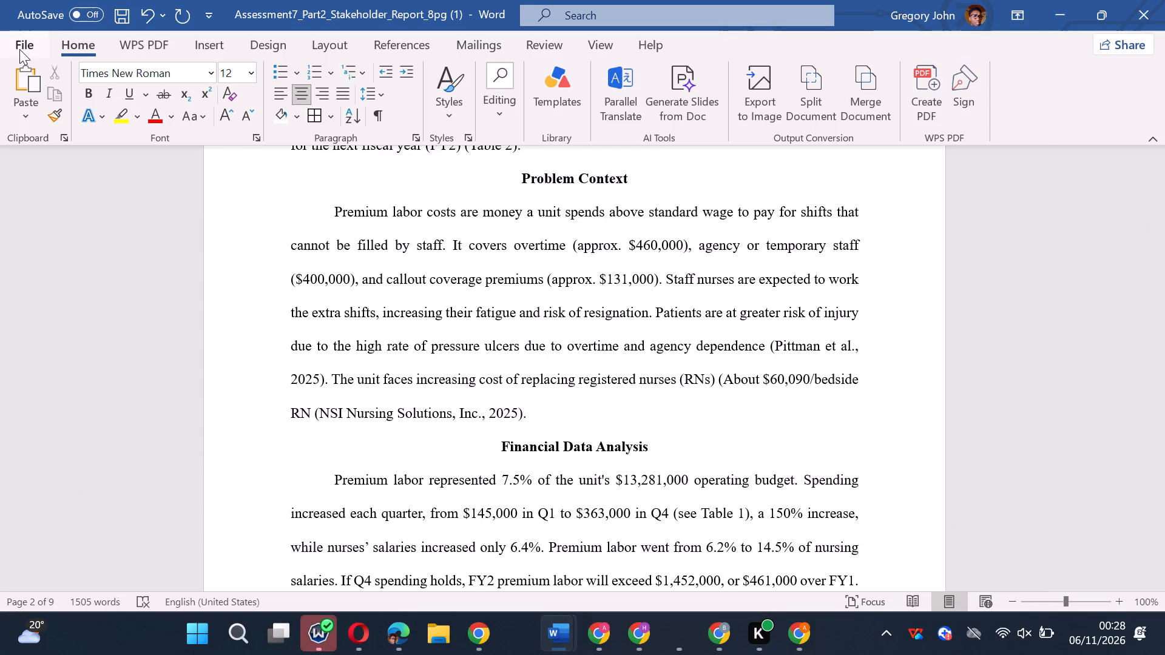
pyautogui.click(19, 49)
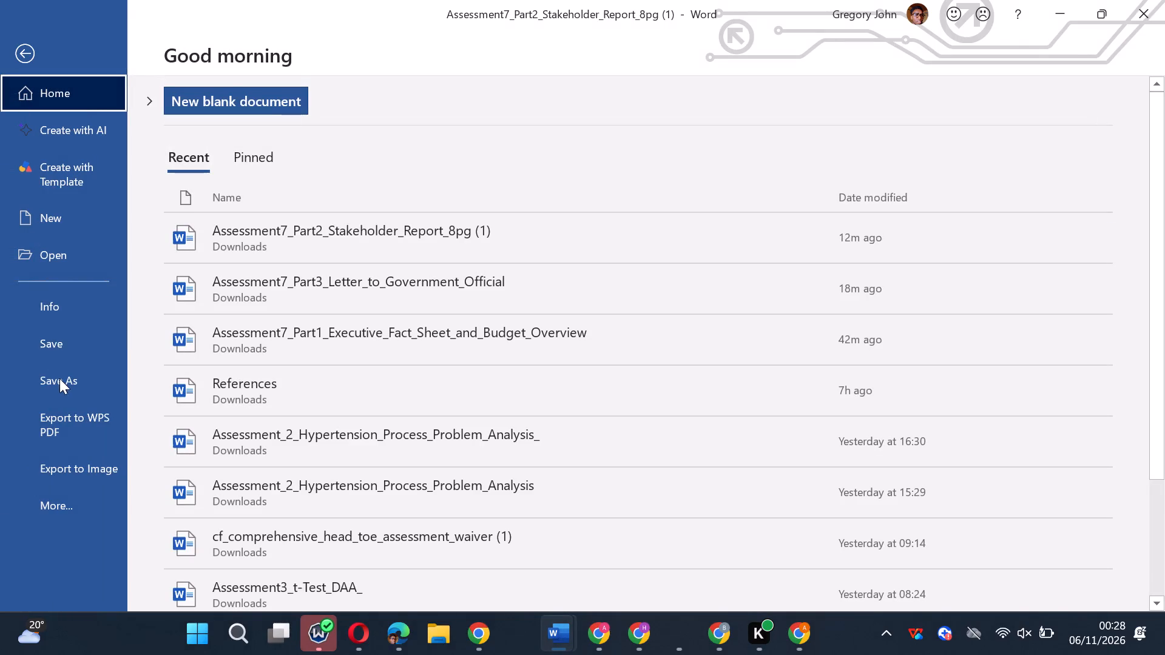
pyautogui.click(60, 379)
pyautogui.doubleClick(203, 271)
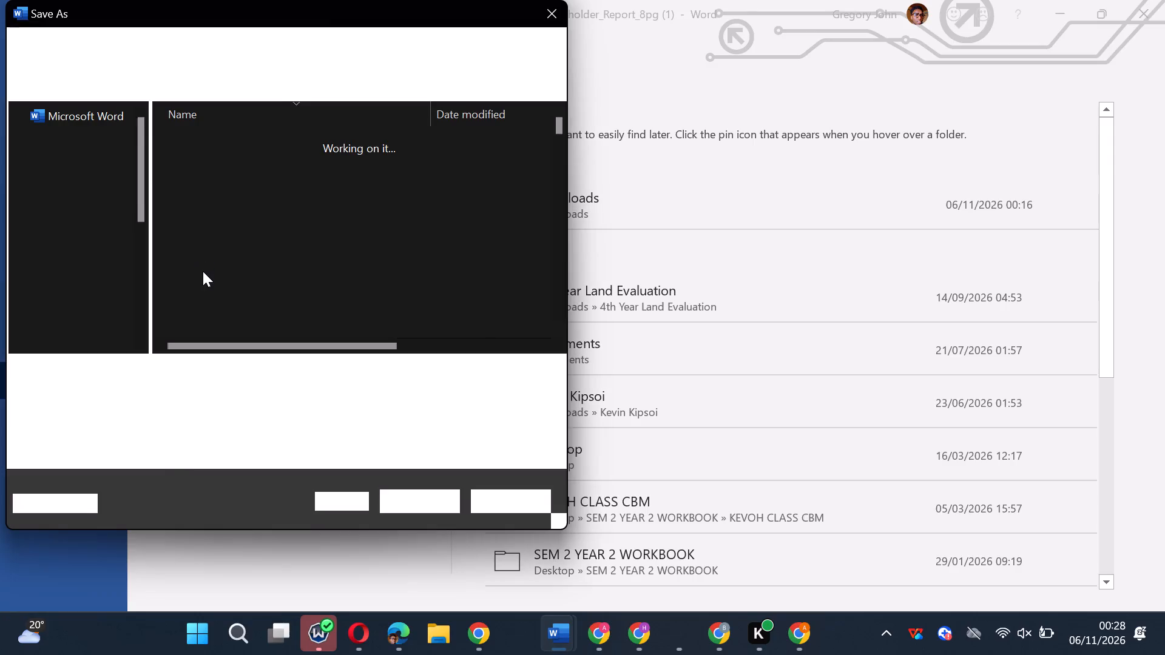
pyautogui.click(88, 178)
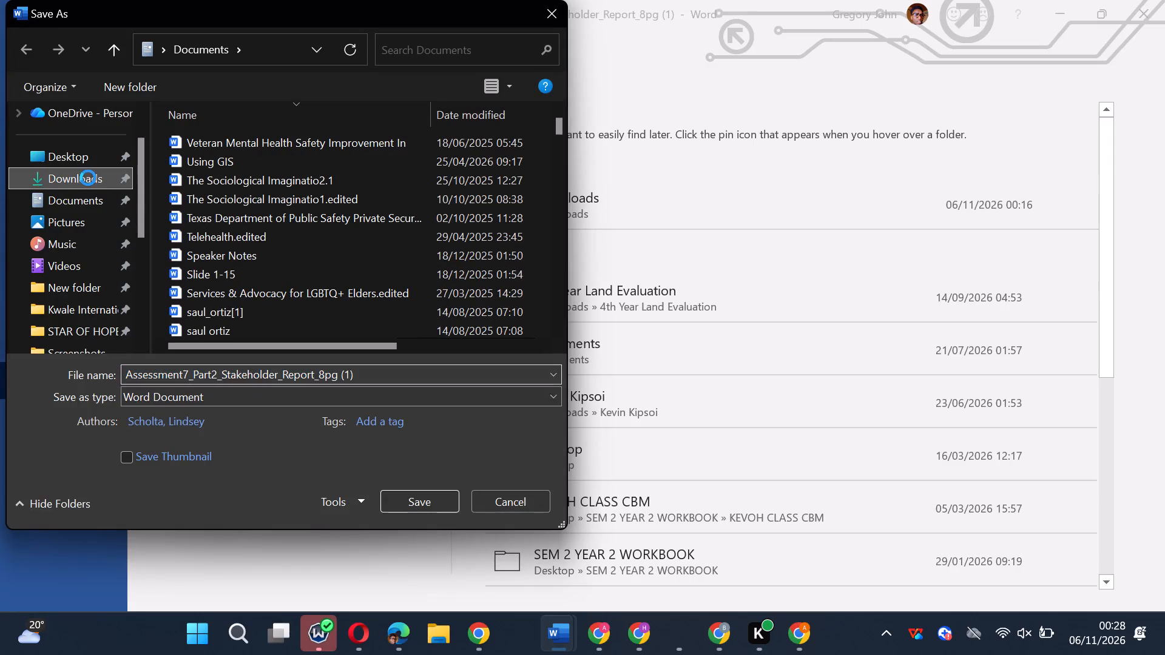
pyautogui.click(357, 372)
pyautogui.click(357, 372)
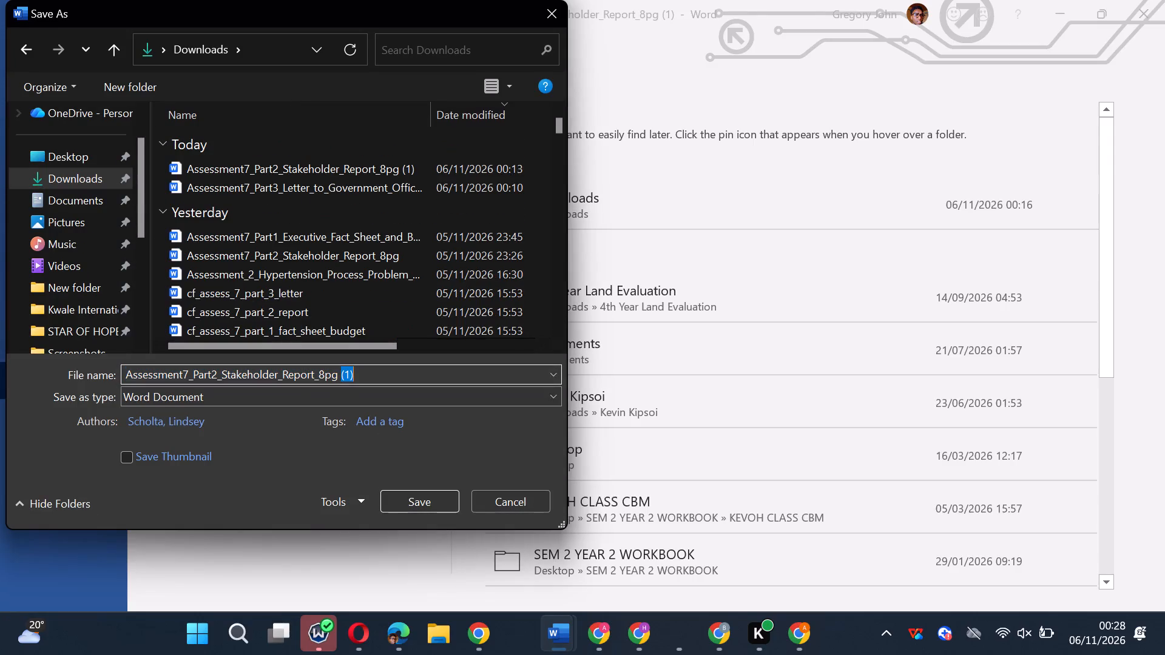
pyautogui.moveTo(354, 372); pyautogui.dragTo(318, 373)
pyautogui.press('BackSpace')
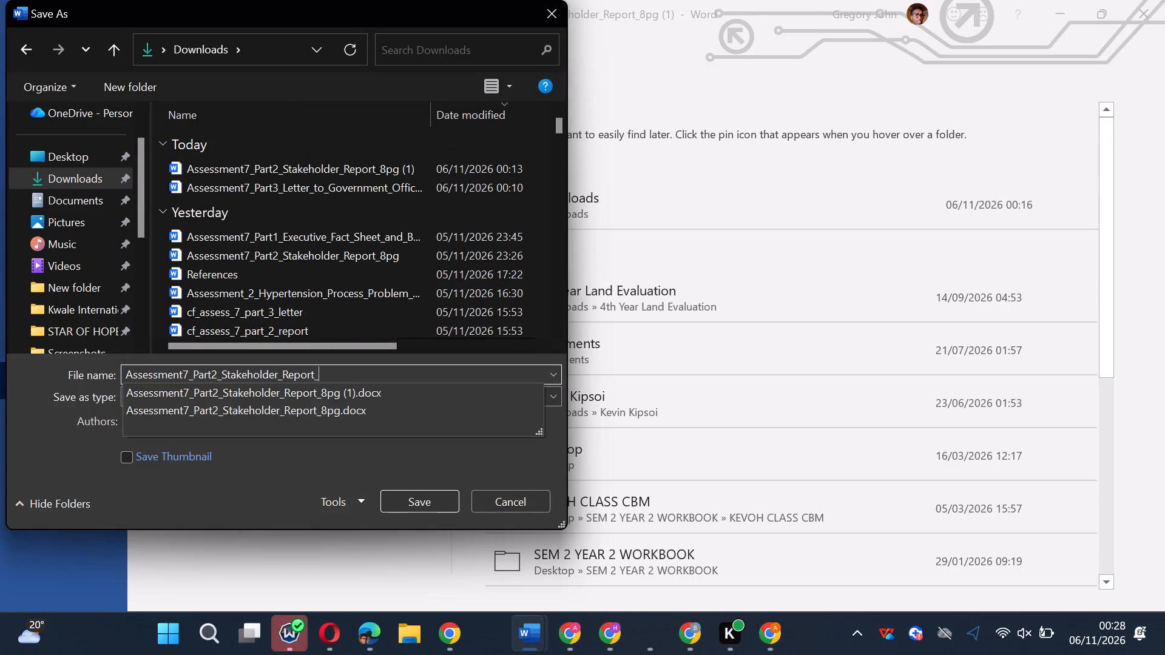
pyautogui.click(412, 500)
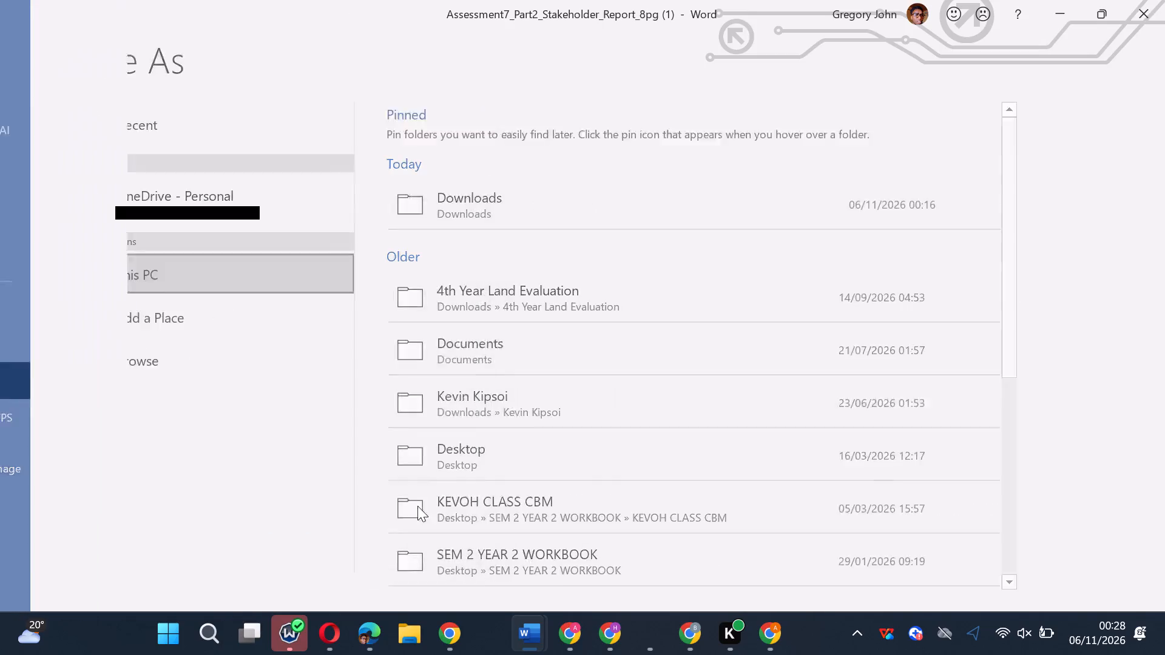
# Look through the Part 1 Executive Fact Sheet and Budget Overview, from its opening page to its references.
pyautogui.click(346, 552)
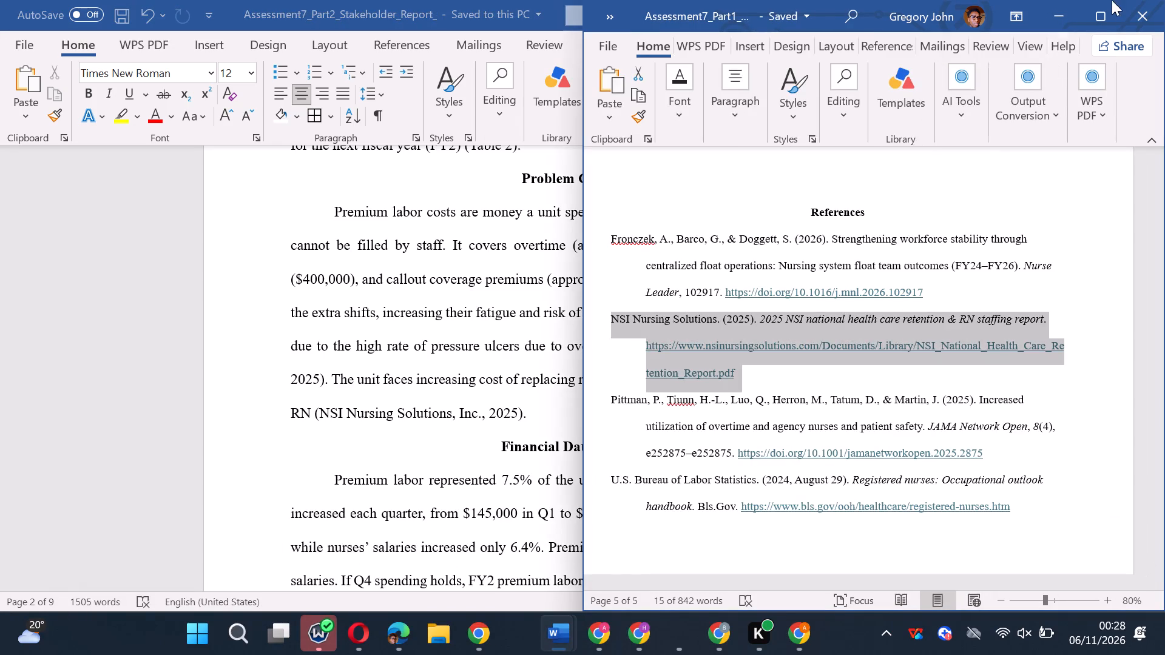
pyautogui.click(1103, 13)
pyautogui.scroll(4, 744, 368)
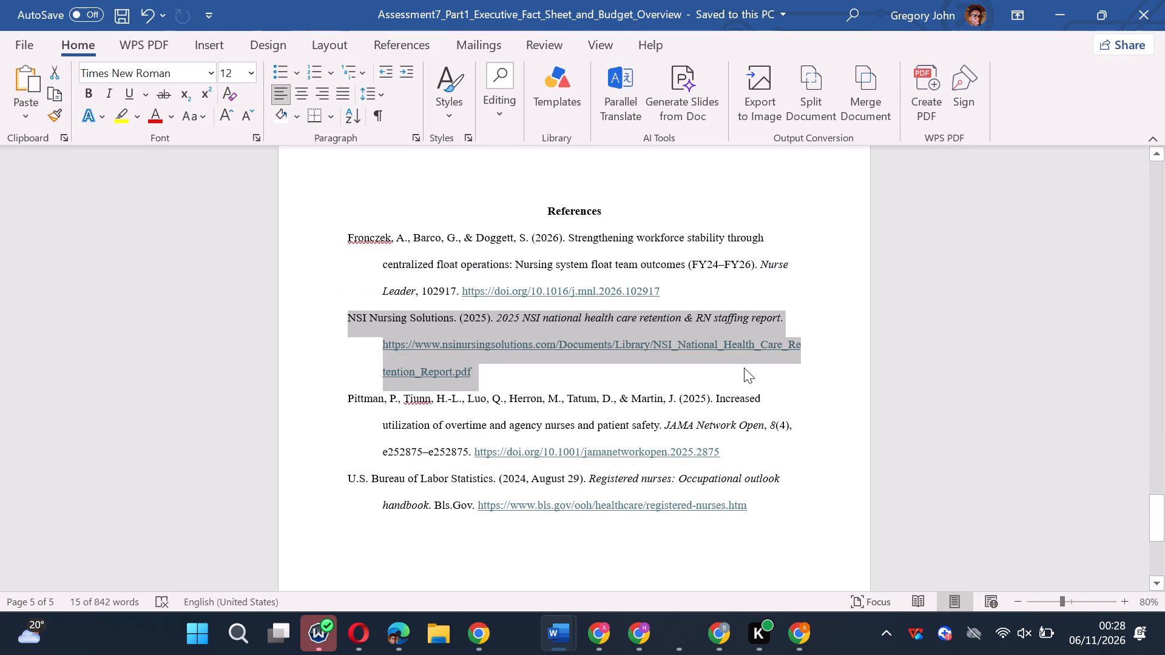
pyautogui.scroll(2, 744, 368)
pyautogui.scroll(-3, 744, 368)
pyautogui.scroll(20, 744, 368)
pyautogui.scroll(5, 744, 368)
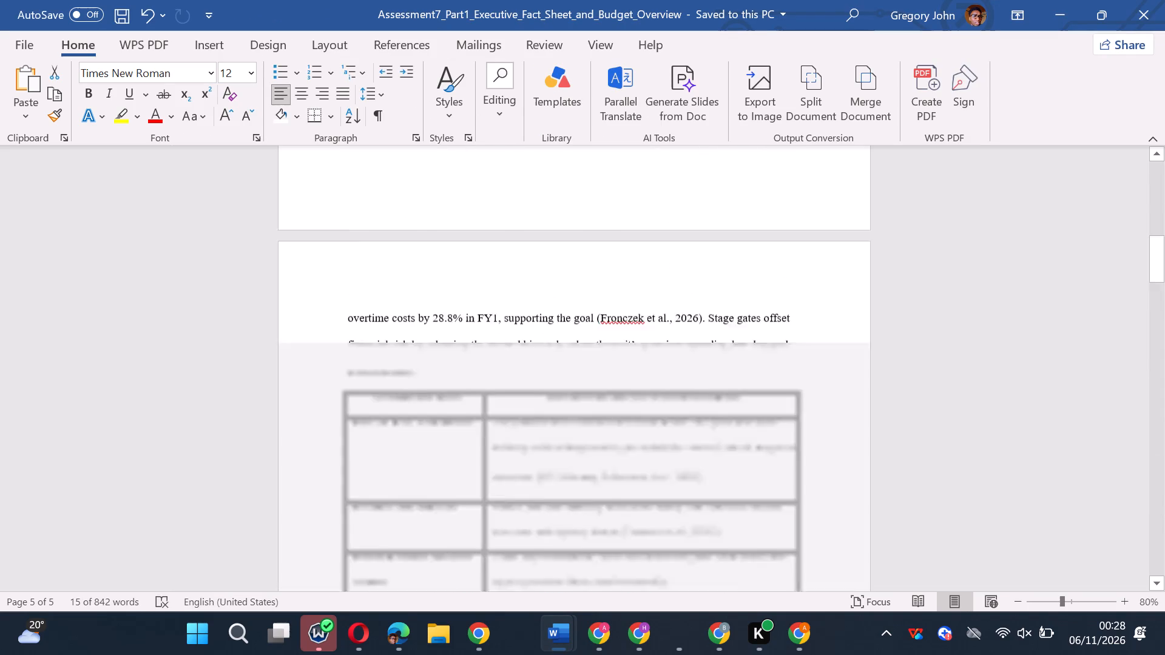
pyautogui.scroll(20, 744, 368)
pyautogui.scroll(20, 744, 368)
pyautogui.scroll(13, 744, 368)
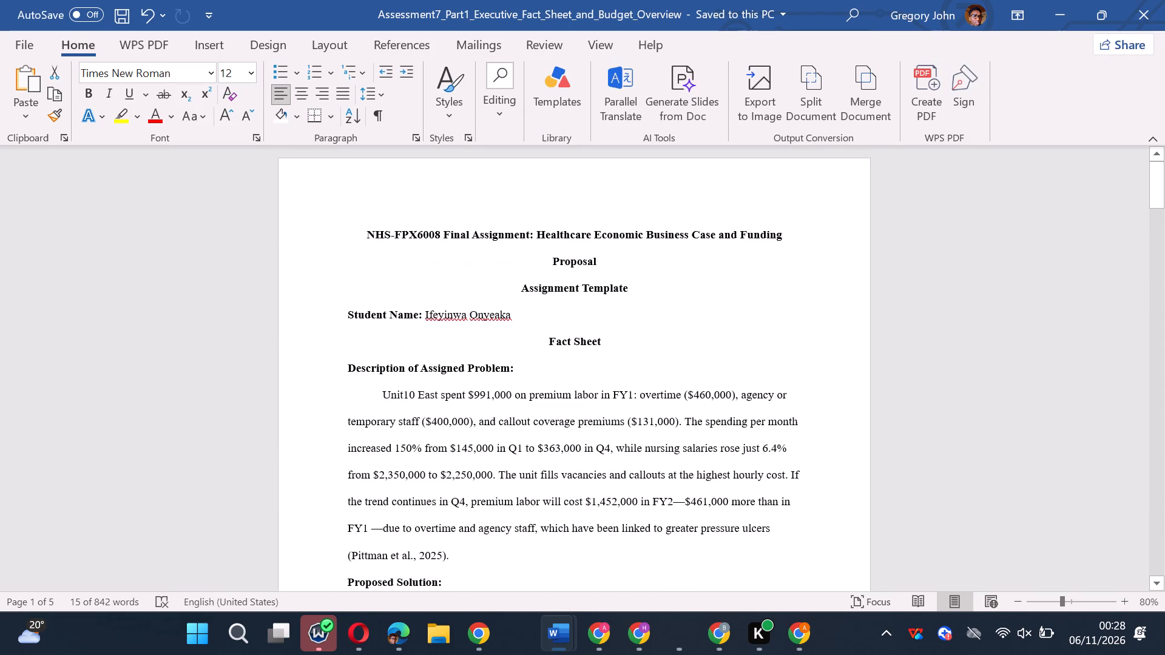
pyautogui.scroll(-20, 491, 383)
pyautogui.scroll(-6, 491, 383)
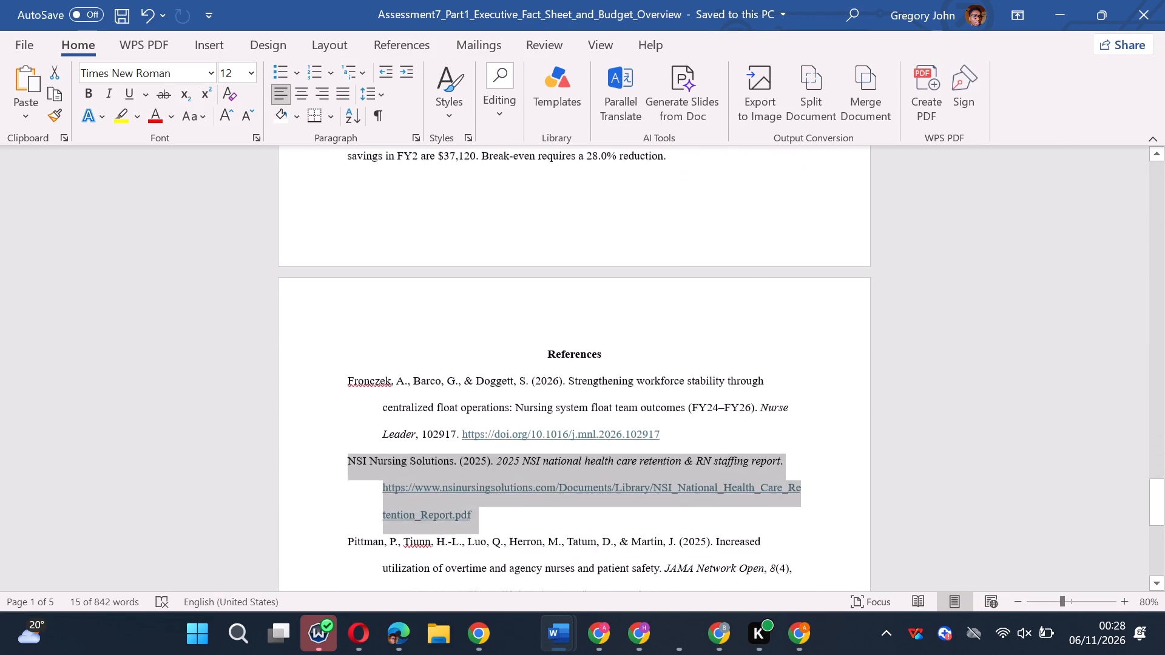
pyautogui.scroll(-12, 491, 383)
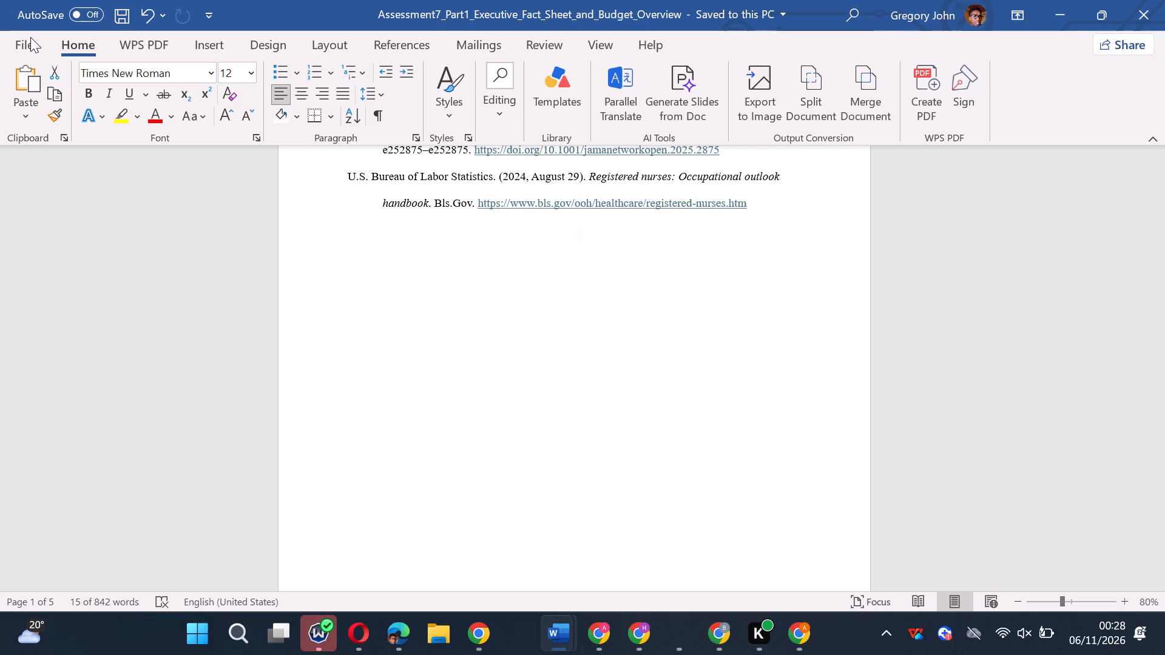
# Save the Part 1 document to Downloads as Assessment7_Part1_Executive_Fact_Sheet_and_Budget_Overview.
pyautogui.click(30, 37)
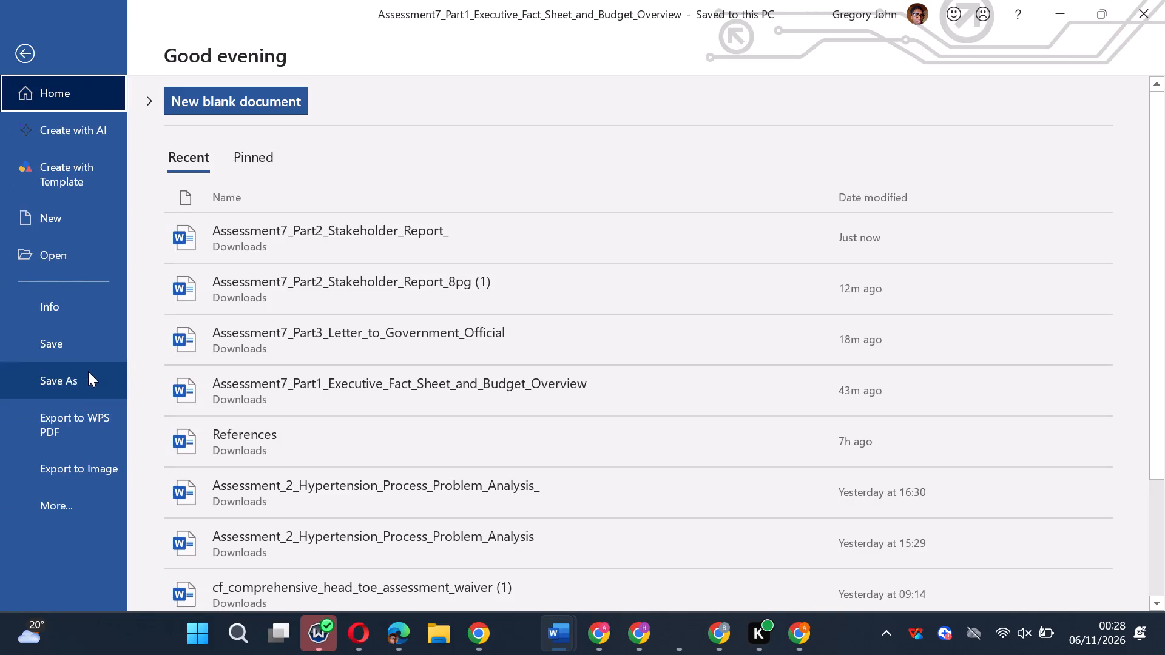
pyautogui.click(88, 378)
pyautogui.doubleClick(218, 240)
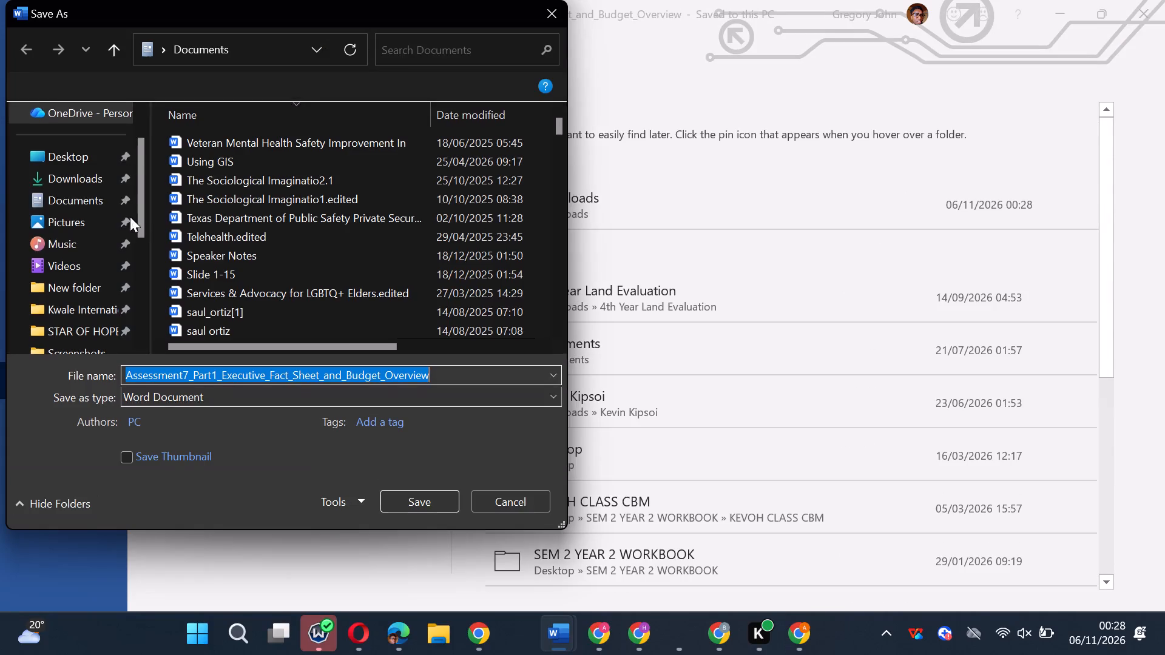
pyautogui.click(79, 183)
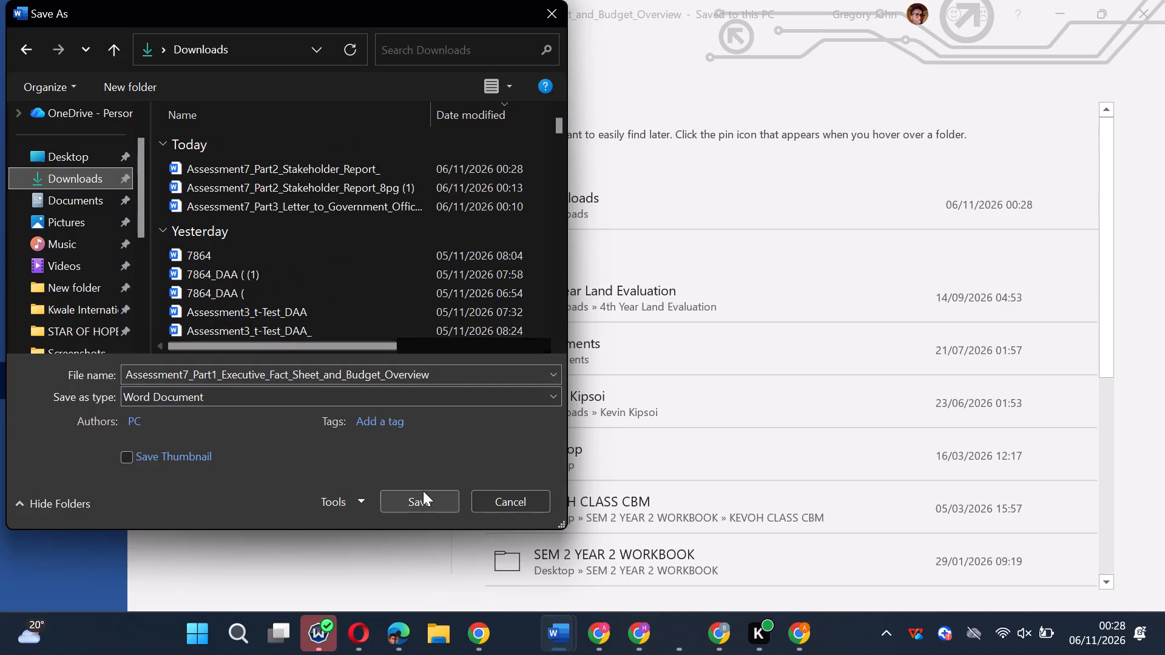
pyautogui.click(423, 491)
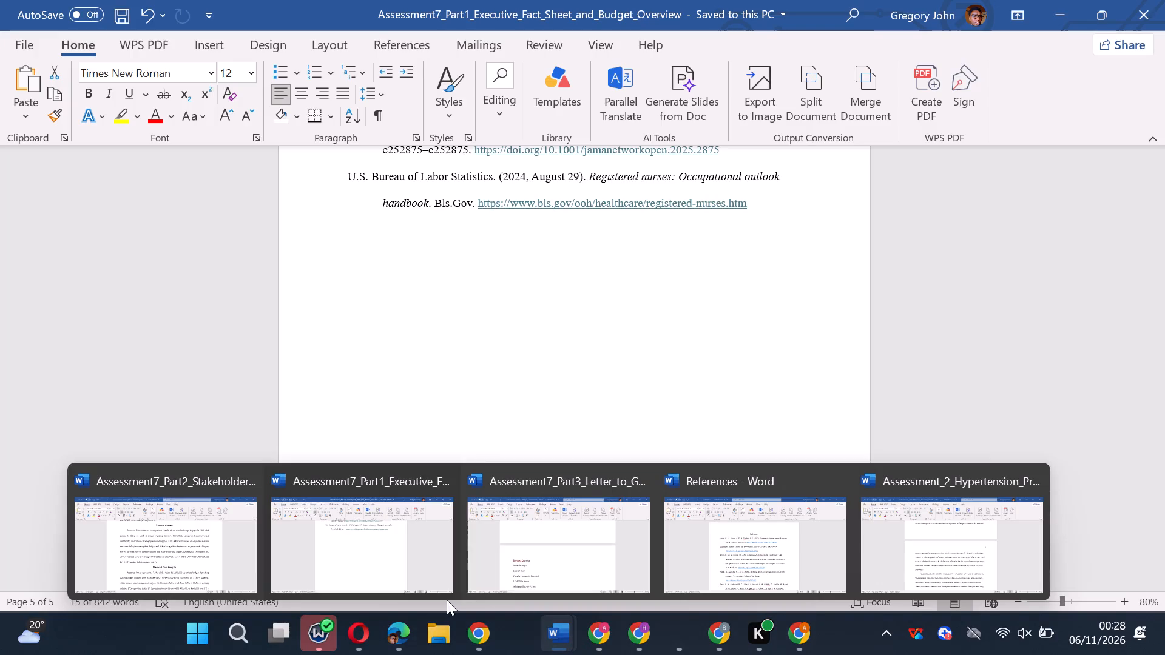
# Bring up the Part 3 Letter to Government Official document.
pyautogui.click(477, 540)
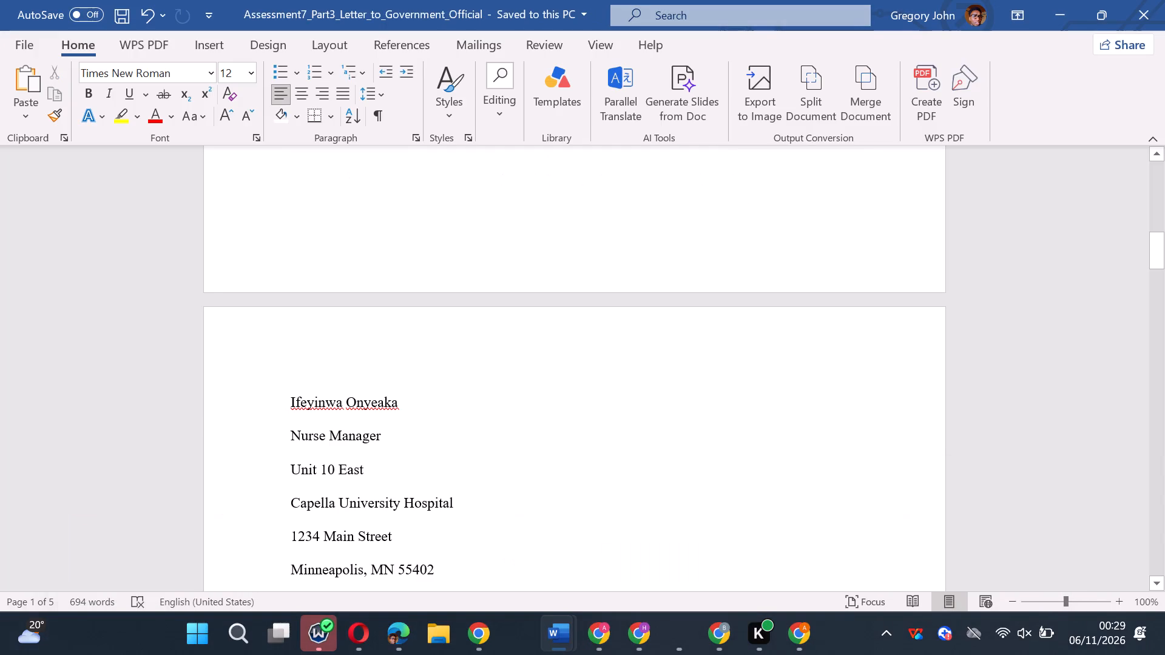
# Replace the faculty-name placeholder on the letter's title page with the copied instructor name, without extra blank lines, and prefix it with Dr.
pyautogui.scroll(-2, 420, 503)
pyautogui.scroll(13, 420, 503)
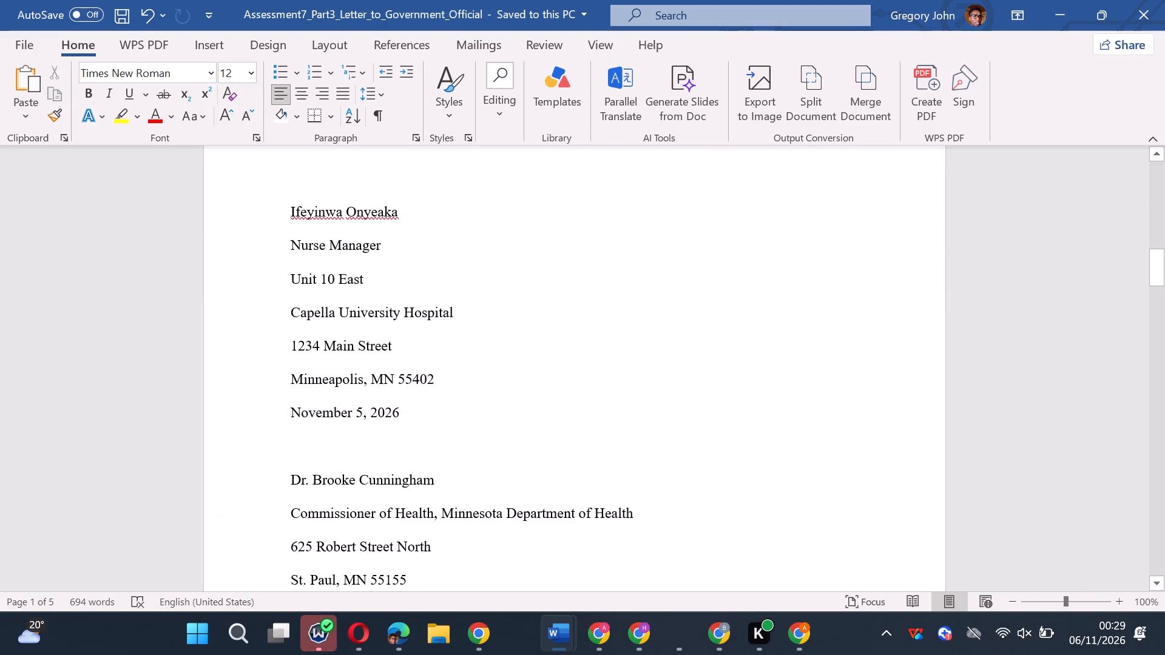
pyautogui.scroll(-4, 420, 503)
pyautogui.moveTo(484, 208); pyautogui.dragTo(484, 207)
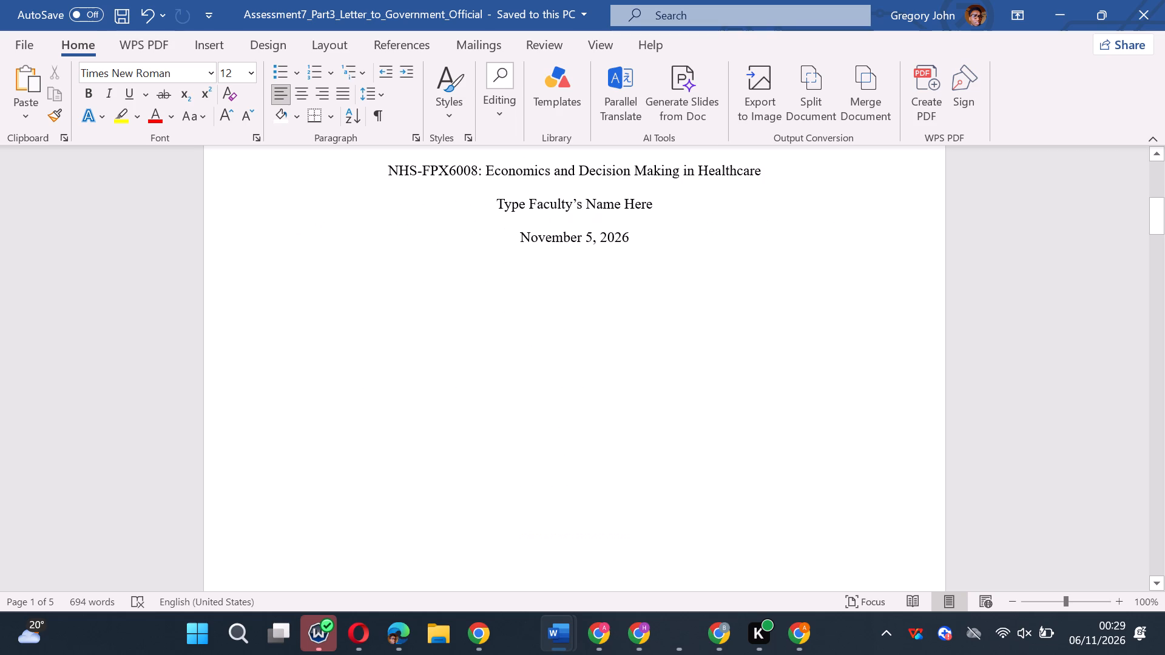
pyautogui.moveTo(484, 207); pyautogui.dragTo(639, 214)
pyautogui.rightClick(639, 214)
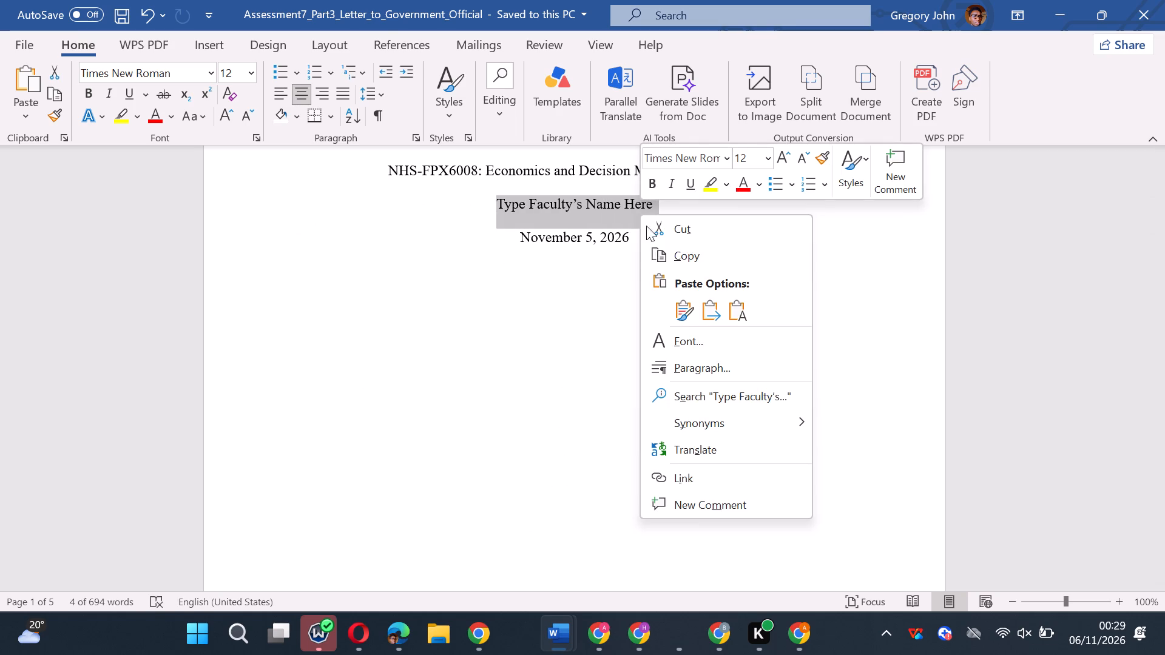
pyautogui.click(740, 301)
pyautogui.press('Return')
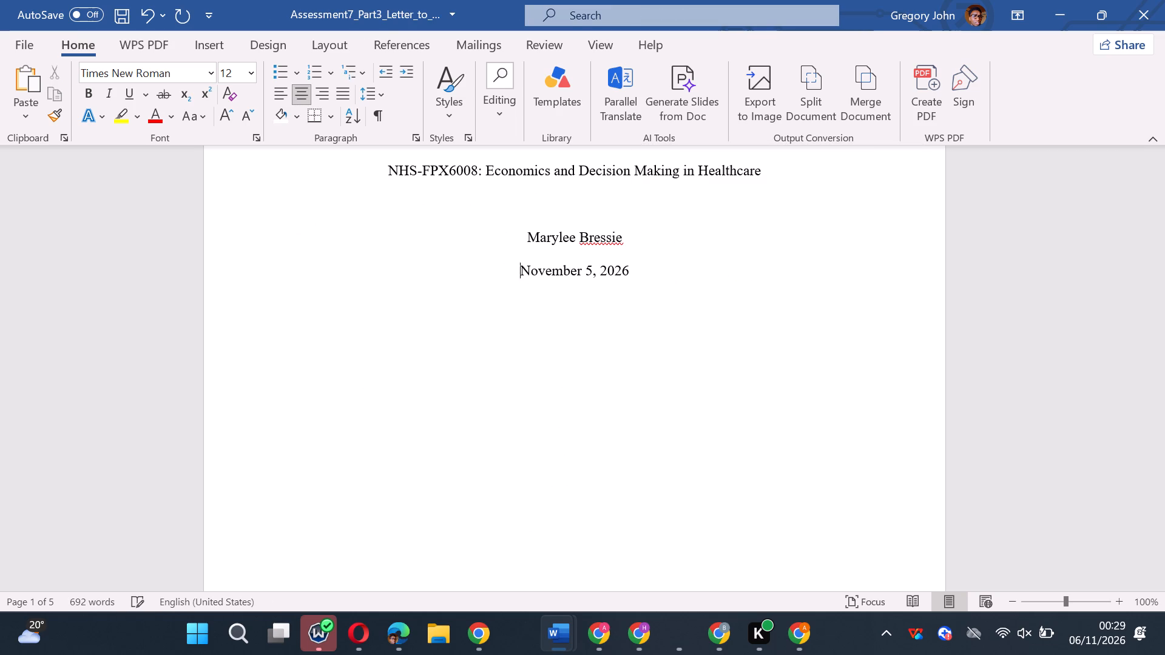
pyautogui.click(538, 221)
pyautogui.press('BackSpace')
pyautogui.press('BackSpace')
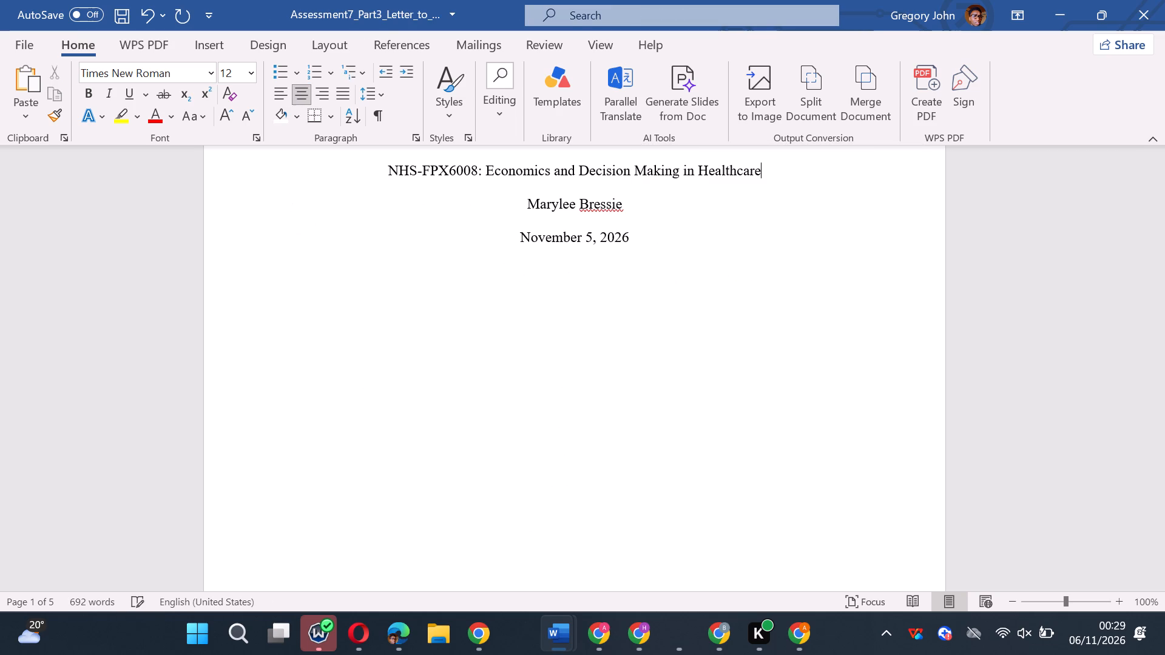
pyautogui.click(496, 220)
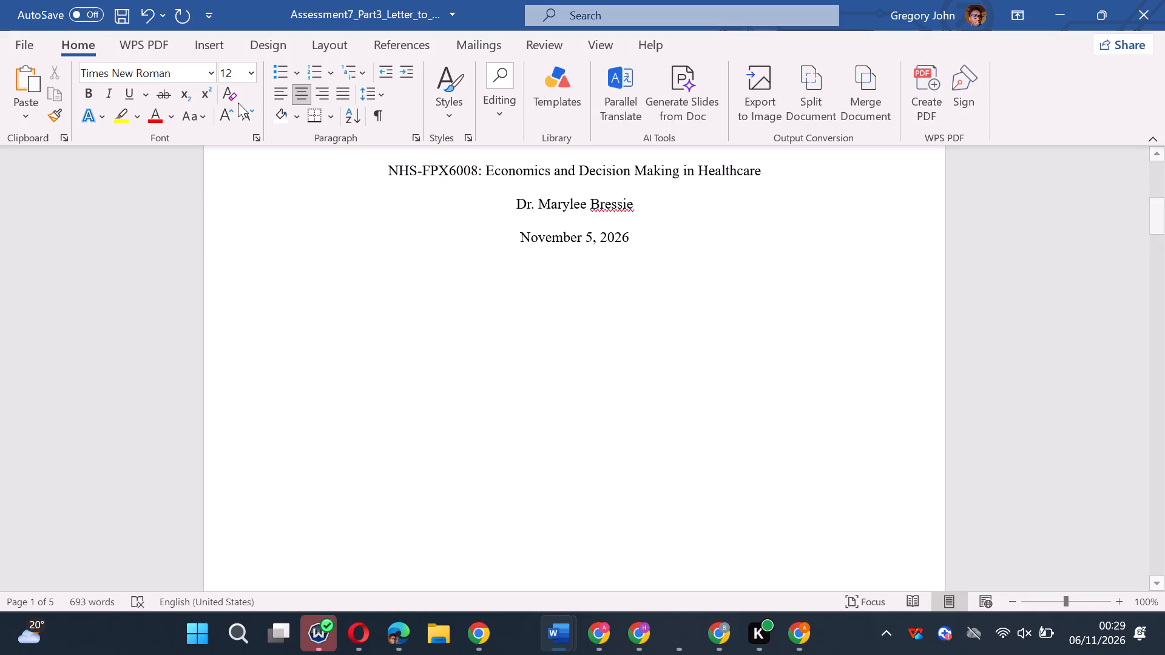
# Save the Part 3 letter to Downloads as a Word document named Assessment7_Part3_Letter_to_Government_Official.
pyautogui.click(31, 47)
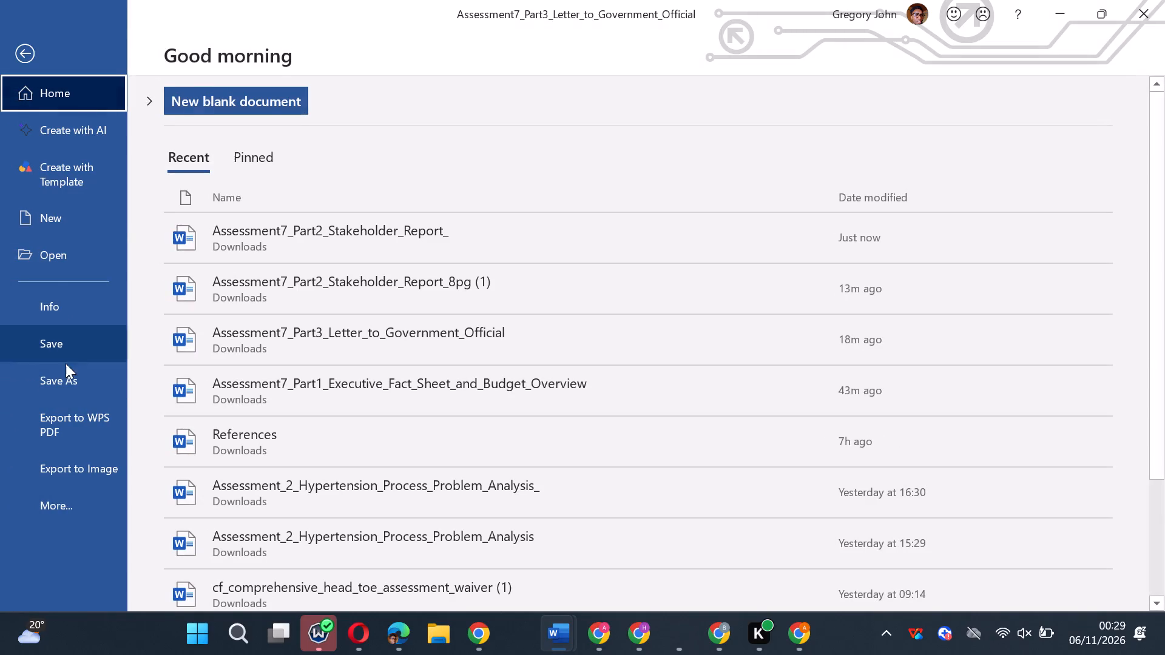
pyautogui.click(57, 309)
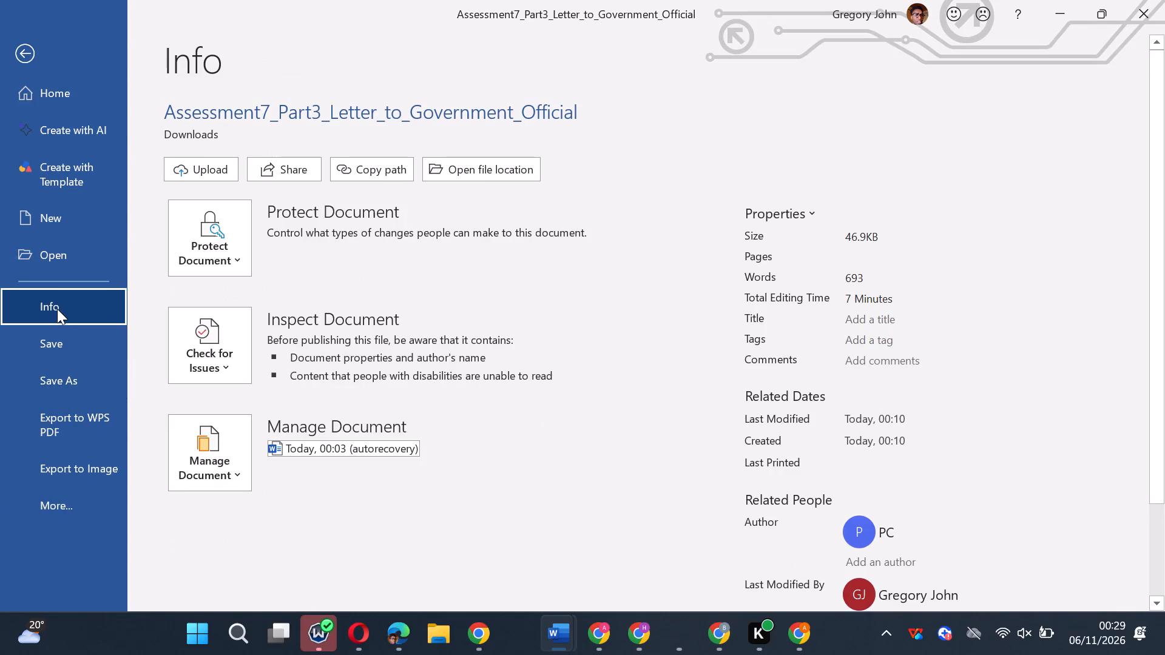
pyautogui.click(92, 391)
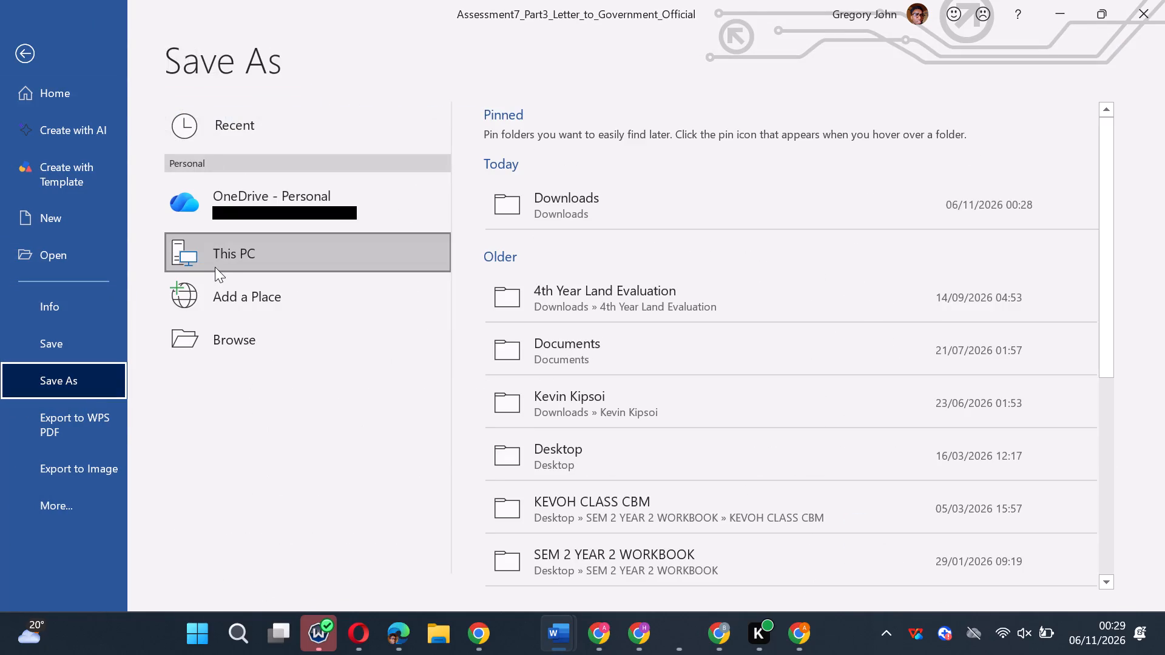
pyautogui.doubleClick(215, 267)
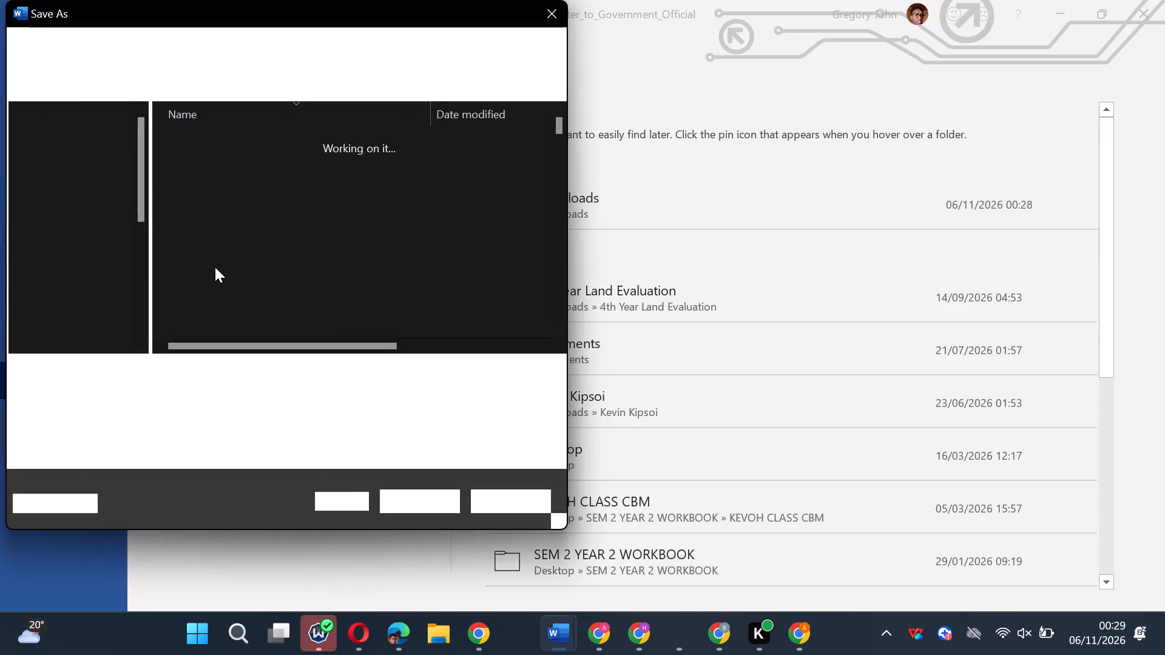
pyautogui.click(64, 172)
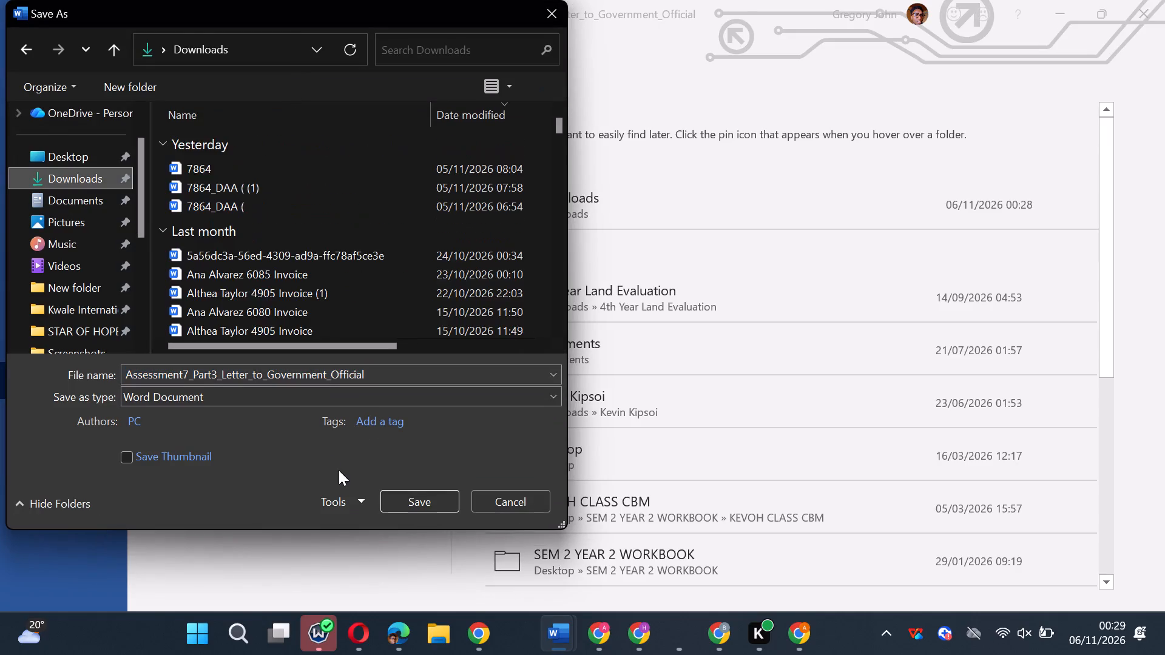
pyautogui.click(413, 497)
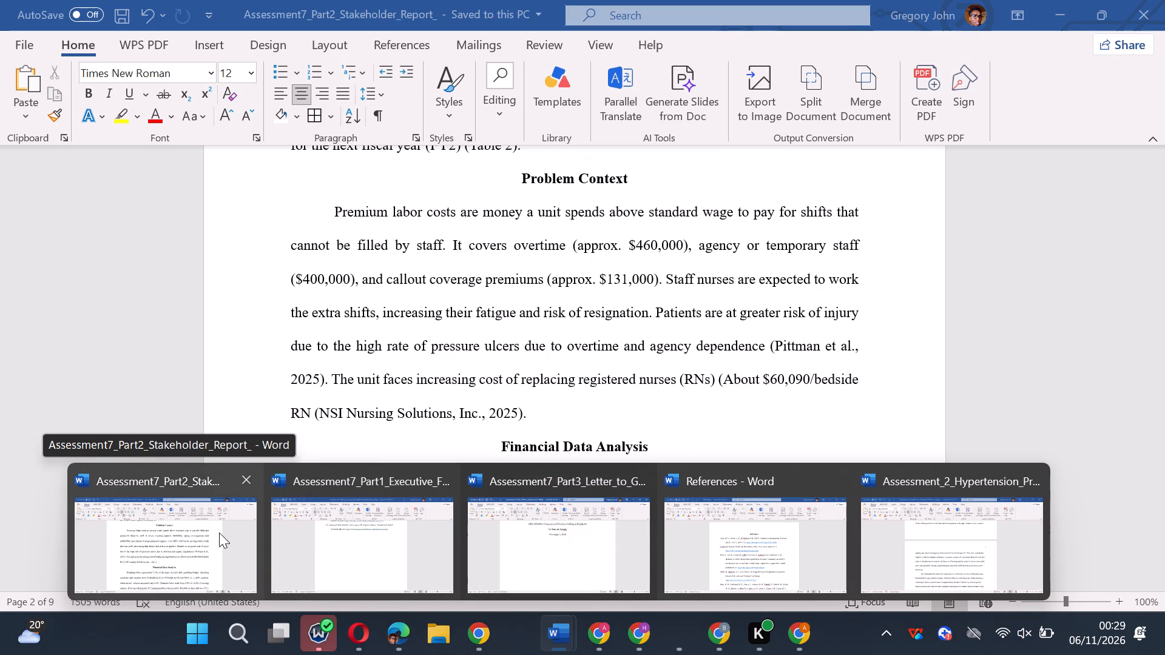
# Bring up the Part 2 Stakeholder Report document.
pyautogui.click(219, 532)
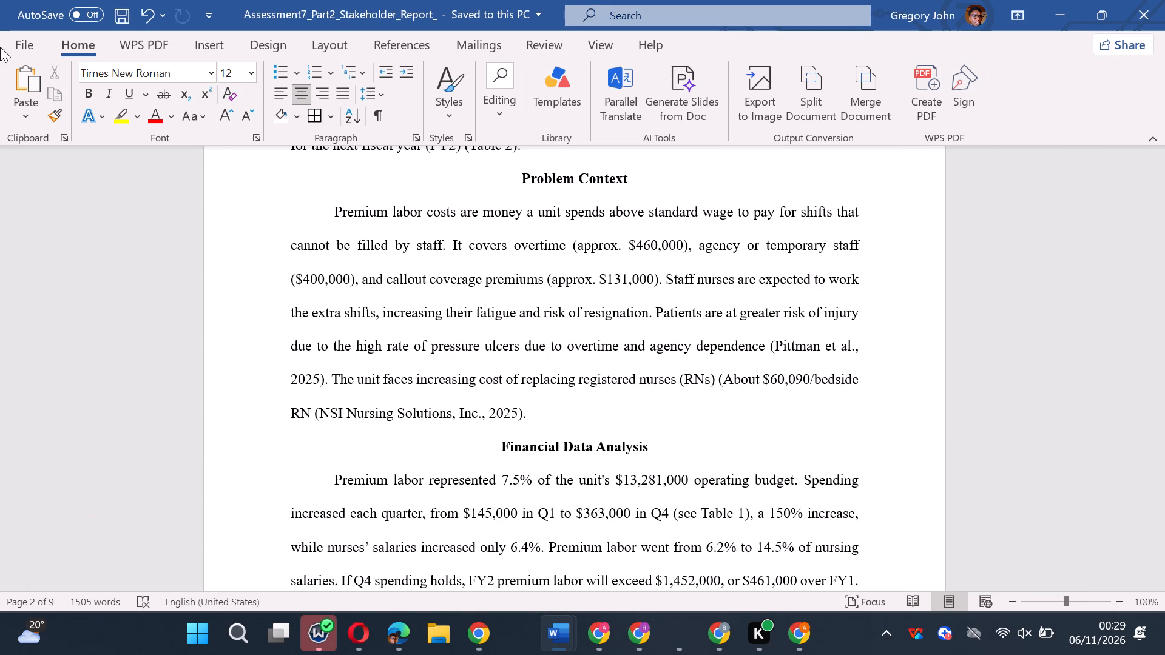
# Replace the author in the Part 2 Stakeholder Report's document properties with PC.
pyautogui.click(10, 43)
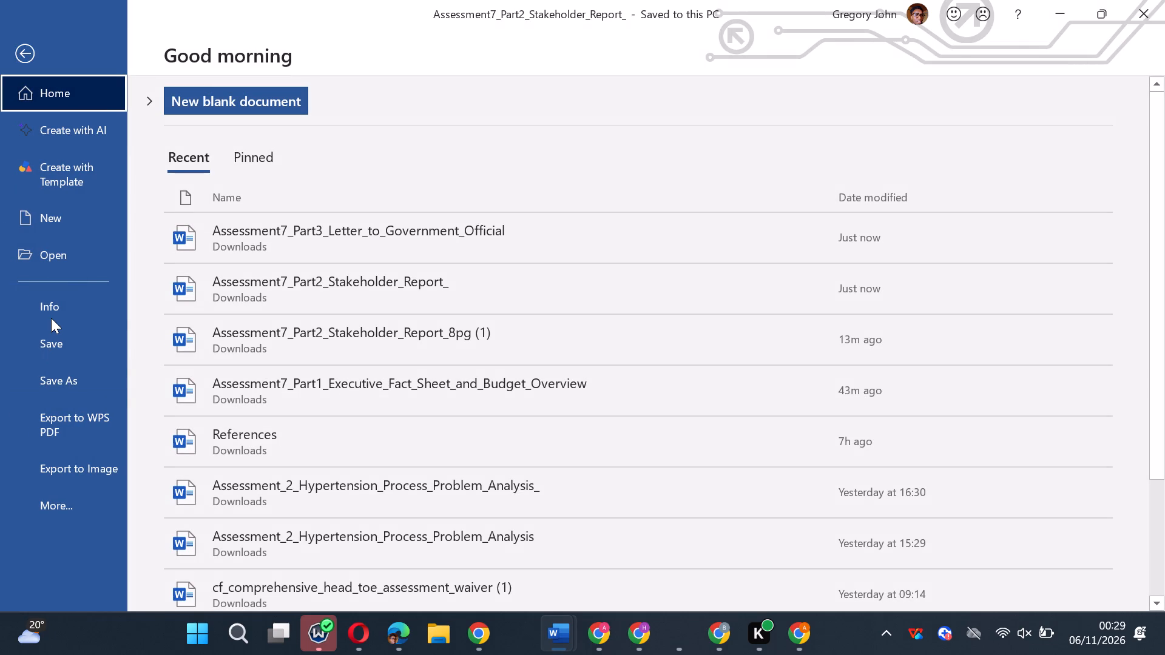
pyautogui.click(51, 318)
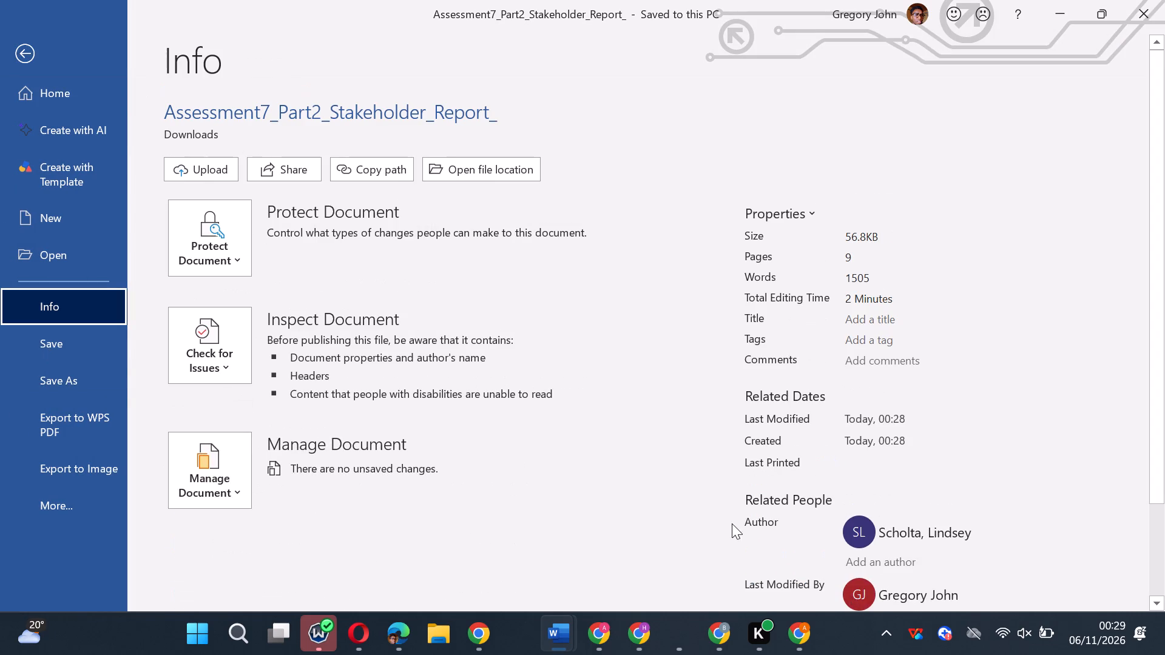
pyautogui.rightClick(890, 520)
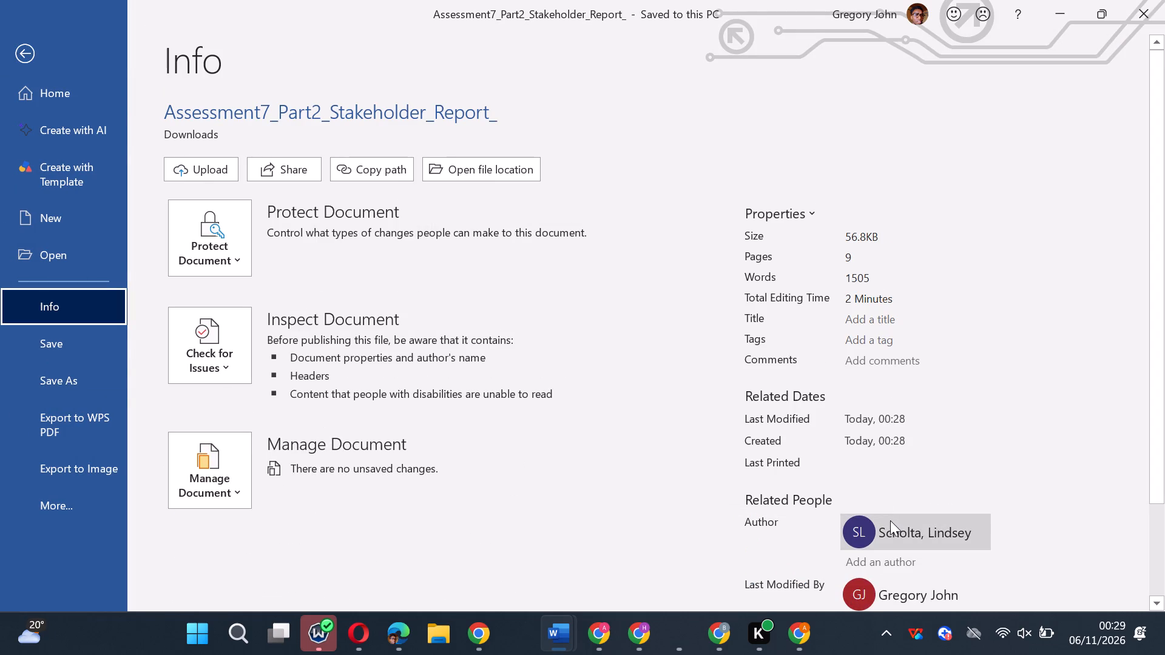
pyautogui.click(922, 471)
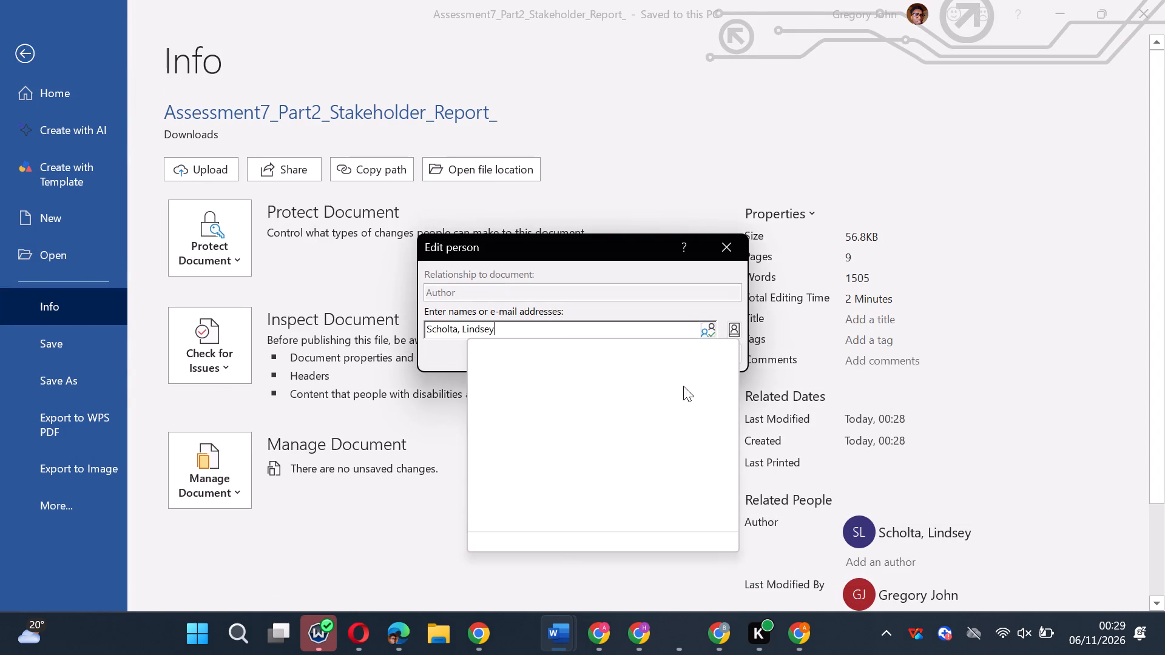
pyautogui.moveTo(555, 332); pyautogui.dragTo(385, 327)
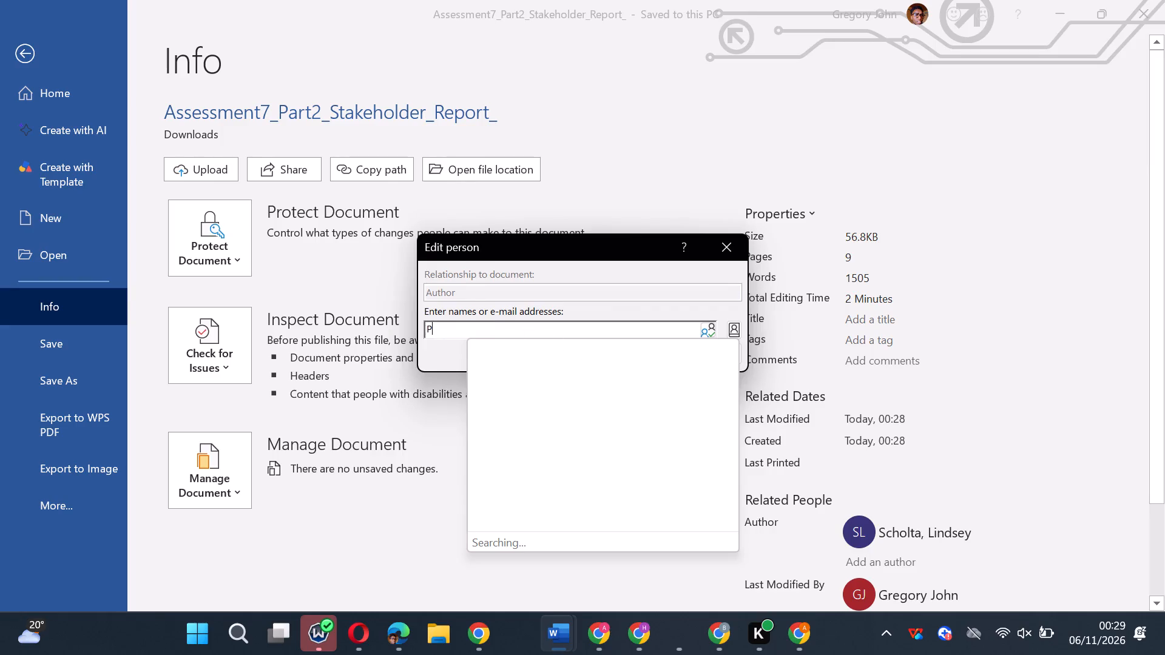
pyautogui.click(553, 223)
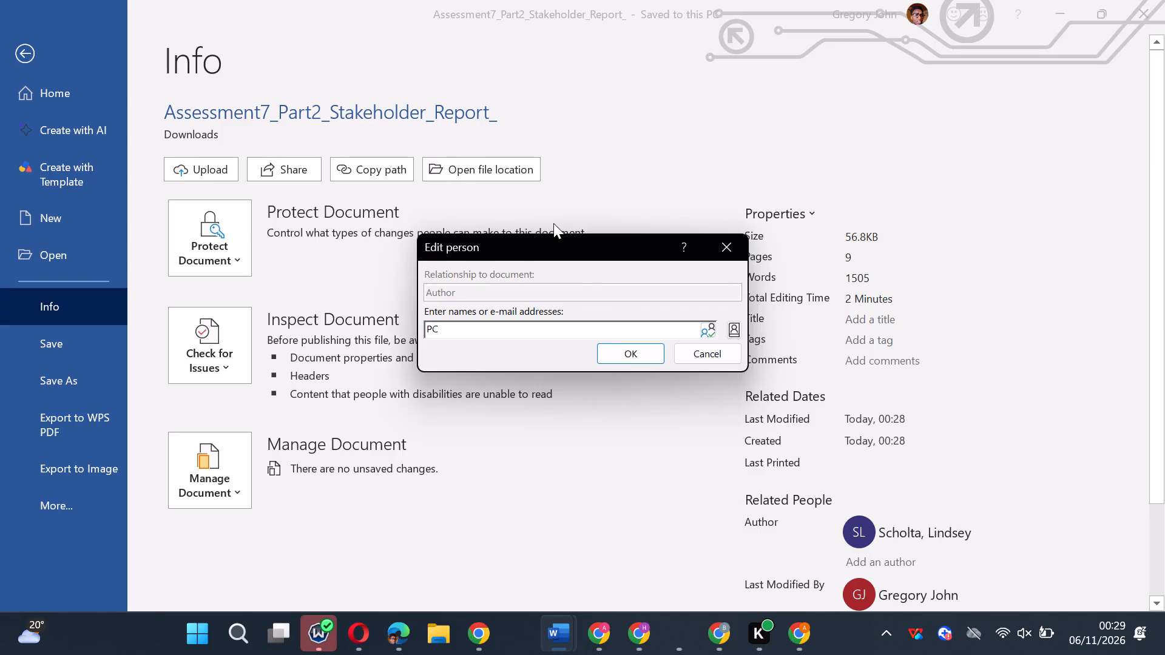
pyautogui.click(614, 351)
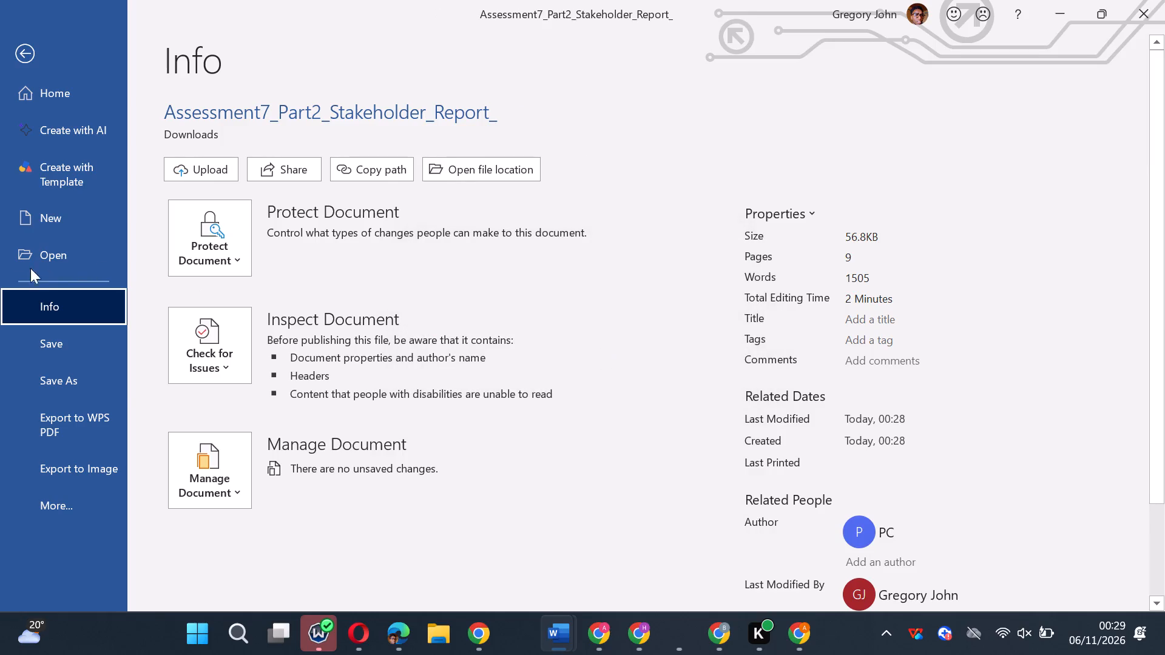
# Save the Part 2 report to Downloads as a Word document named Assessment7_Part2_Stakeholder_Report_.
pyautogui.click(53, 380)
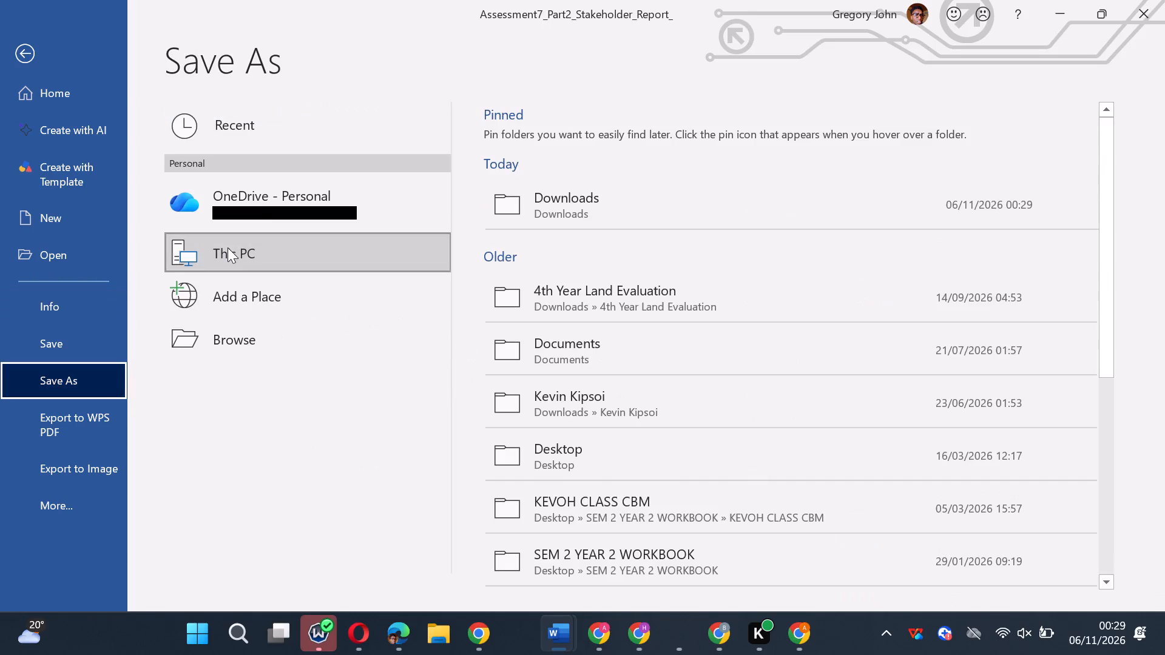
pyautogui.tripleClick(228, 247)
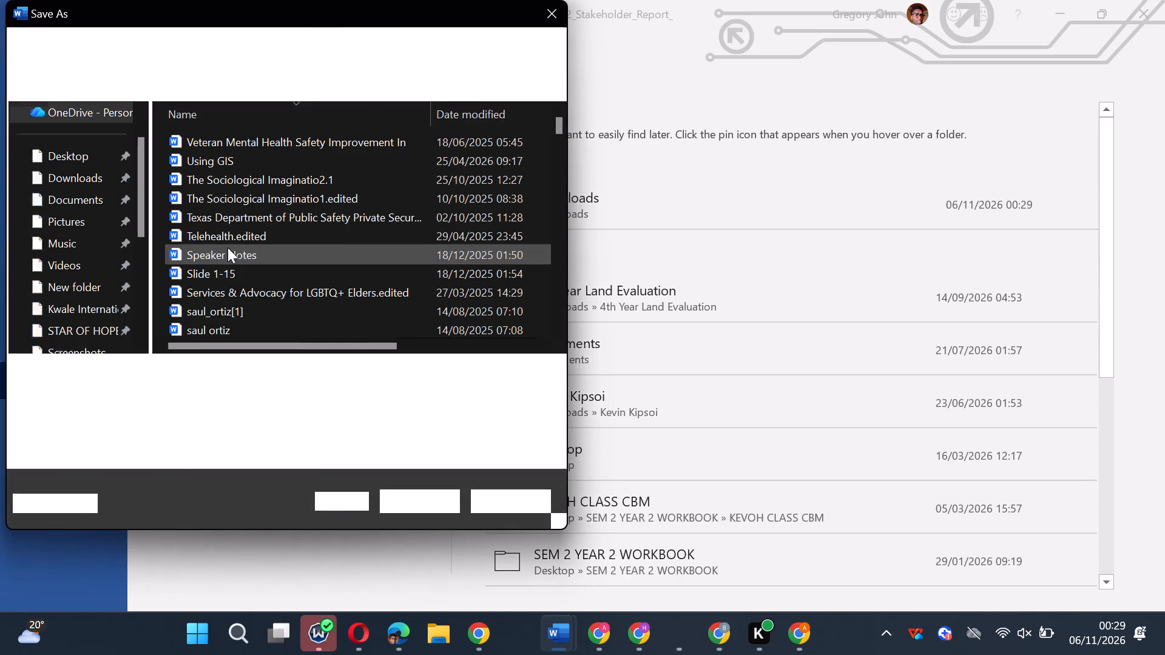
pyautogui.click(58, 173)
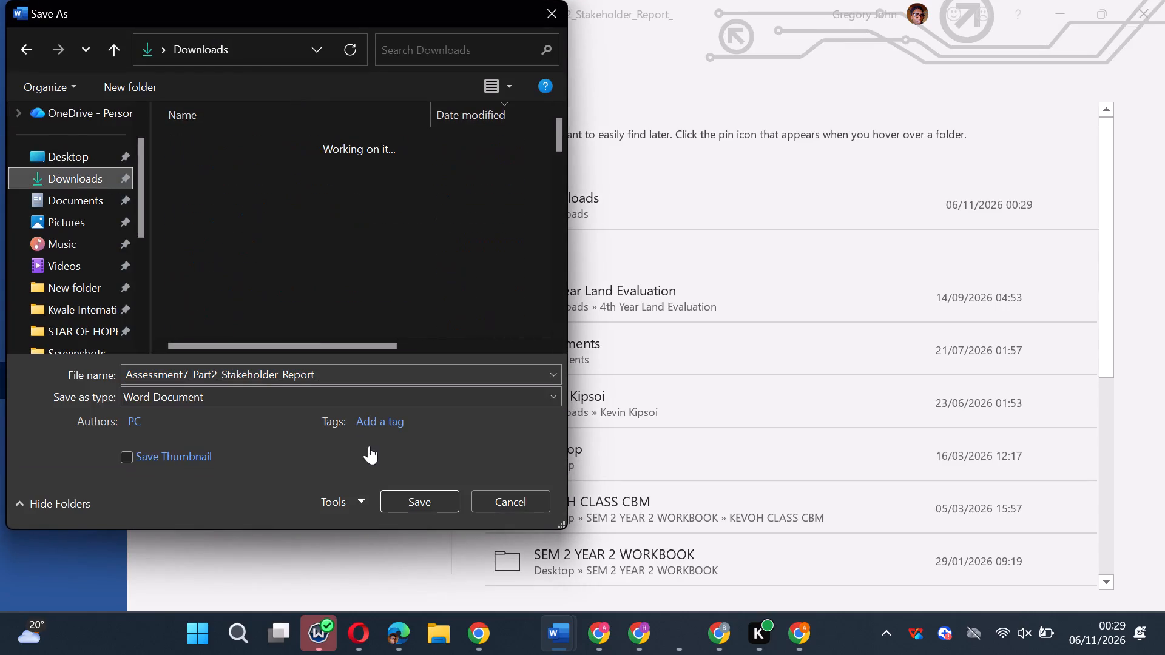
pyautogui.click(403, 495)
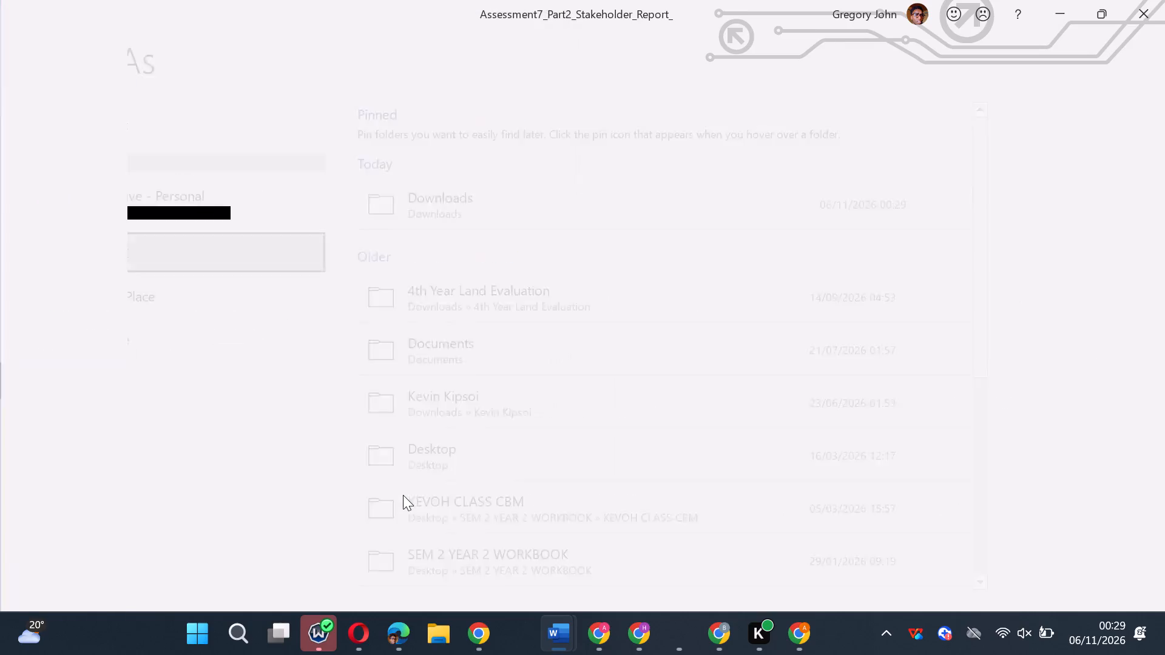
# Switch to the Chrome browser.
pyautogui.click(476, 640)
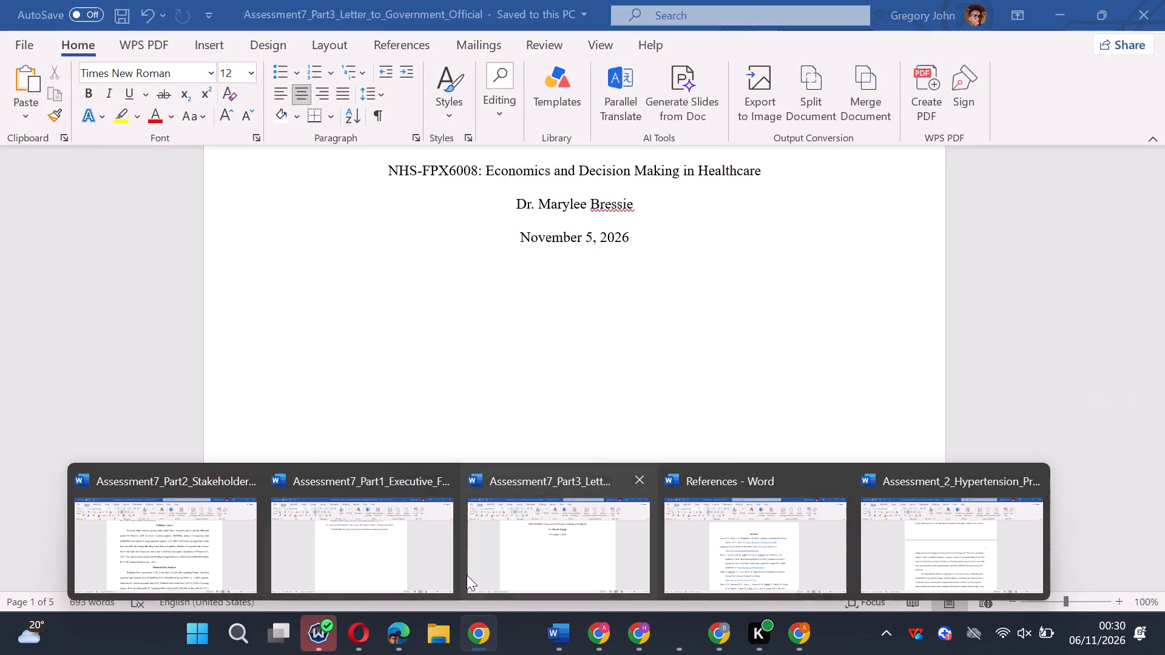
# Copy the title page text from the student name through the course code NHS-FPX6008 in the Part 3 Letter to Government Official.
pyautogui.click(522, 550)
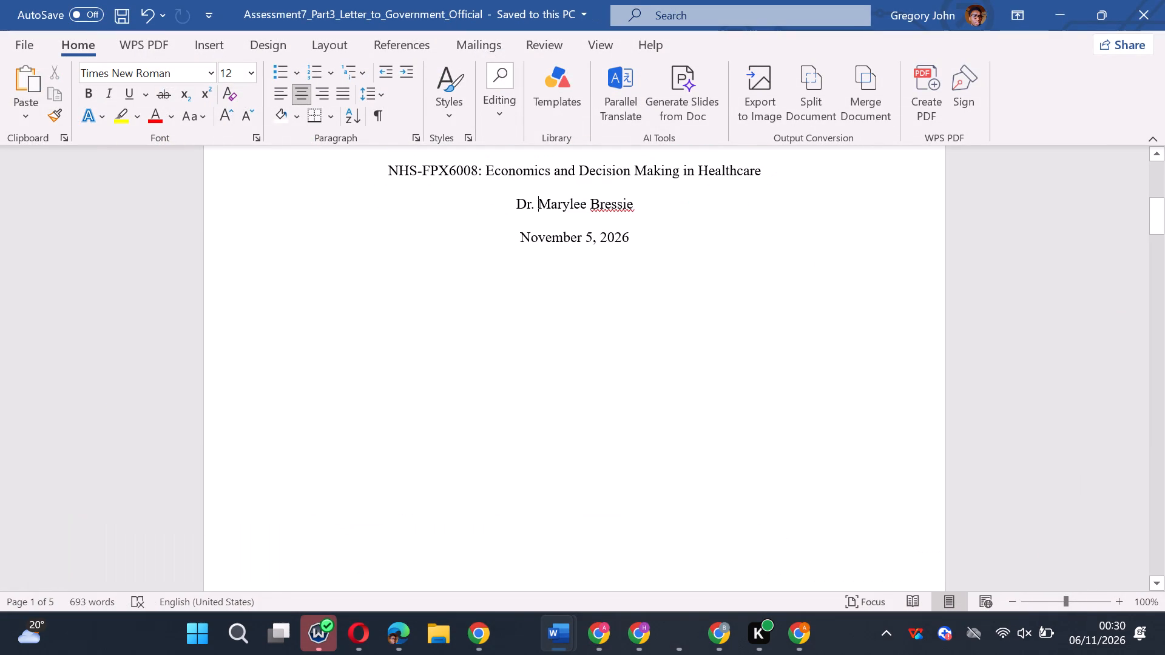
pyautogui.scroll(1, 659, 328)
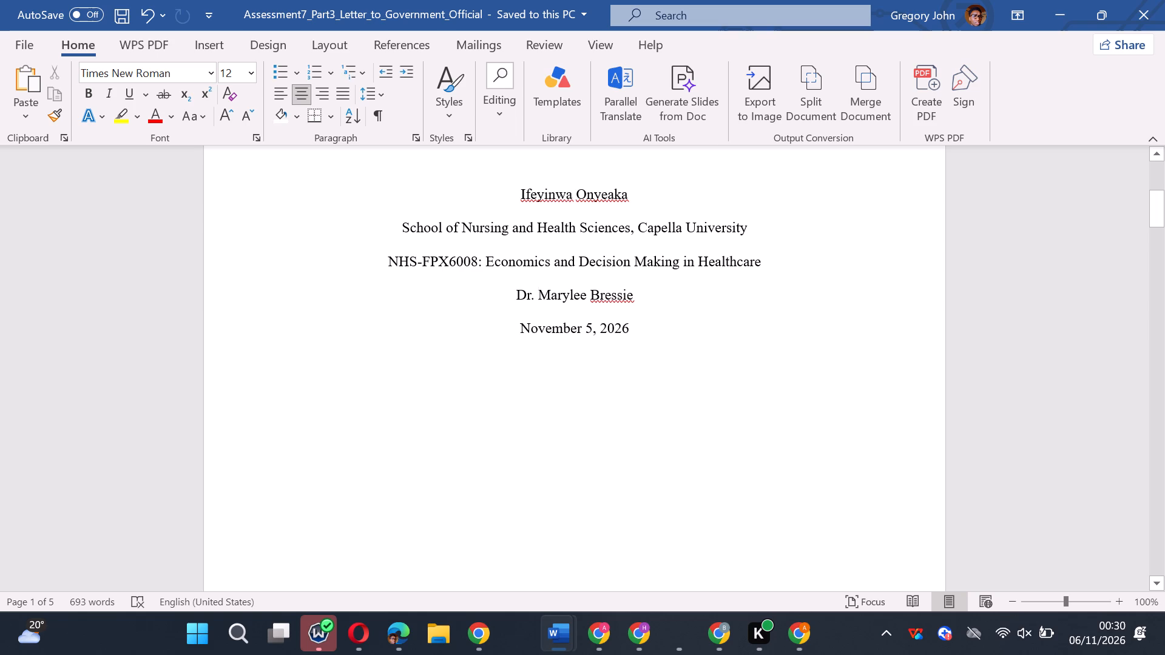
pyautogui.moveTo(482, 262); pyautogui.dragTo(505, 213)
pyautogui.hotkey('ctrl', 'c')
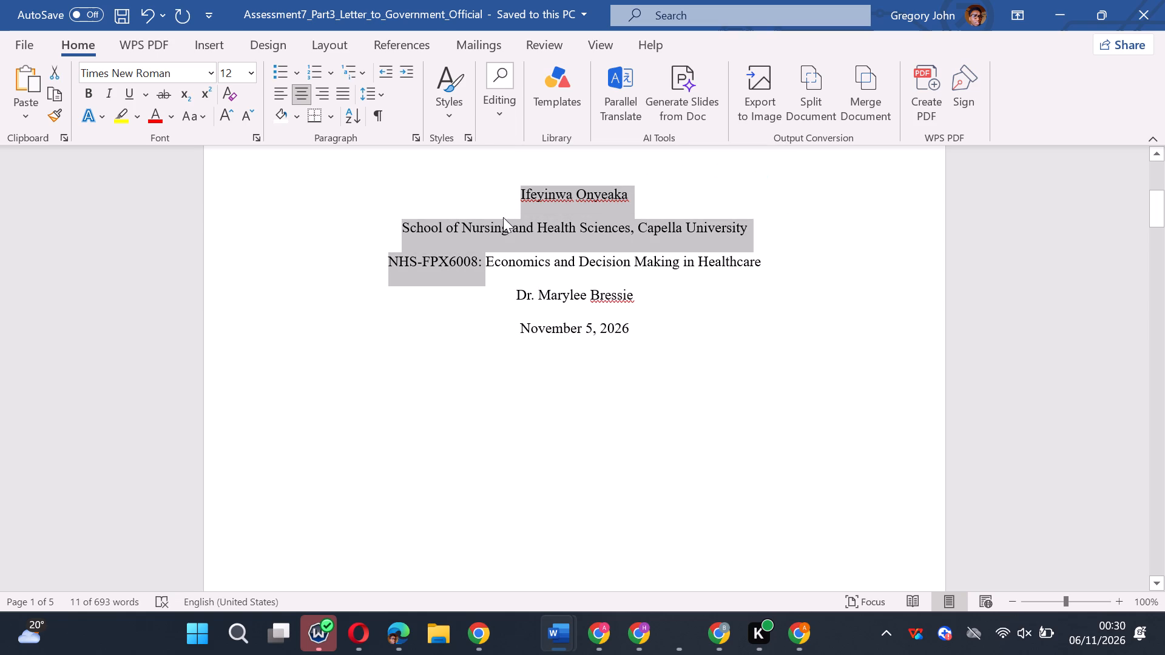
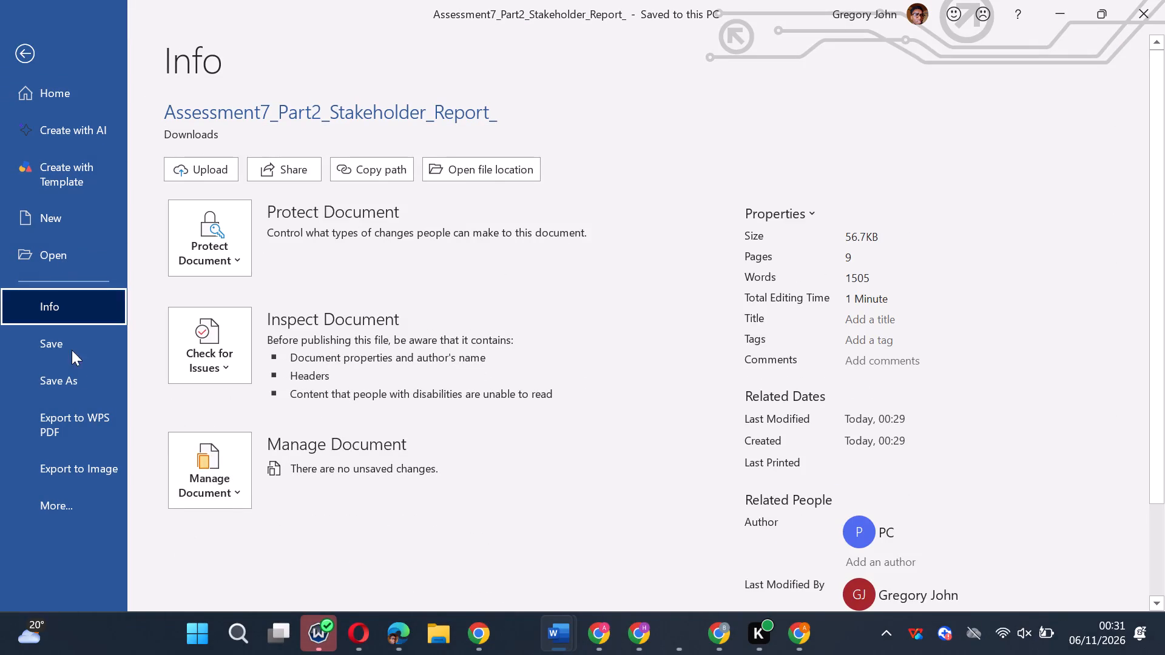
# Save the Part 2 Stakeholder Report again to Downloads as a Word document named Assessment7_Part2_Stakeholder_Report_.
pyautogui.click(81, 397)
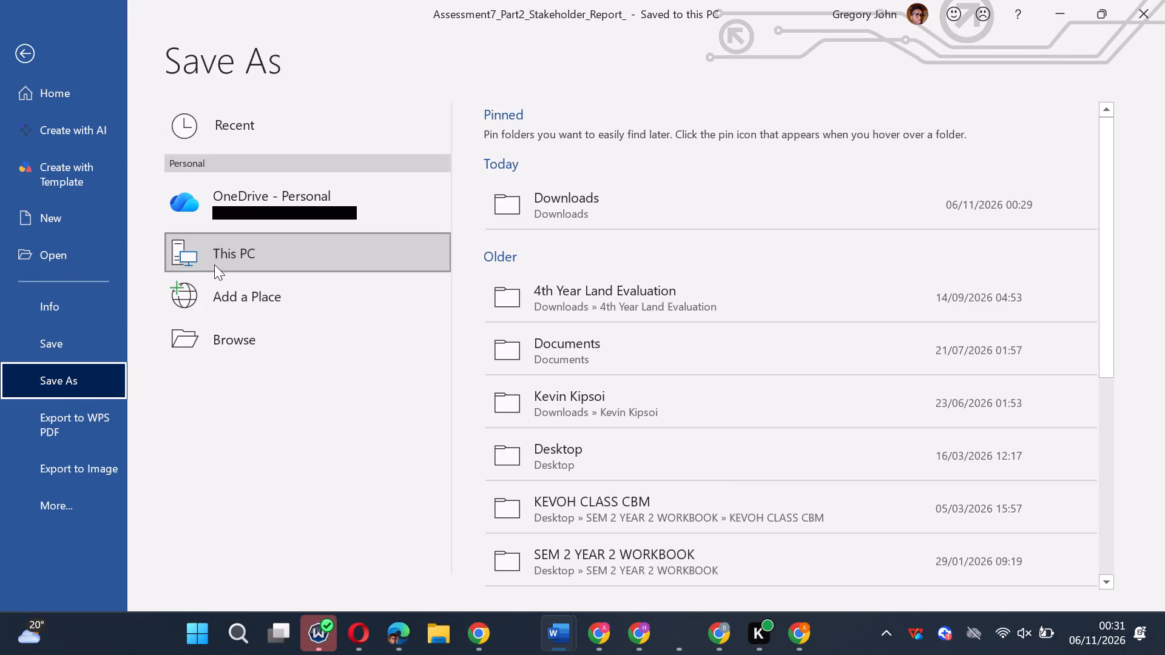
pyautogui.doubleClick(211, 252)
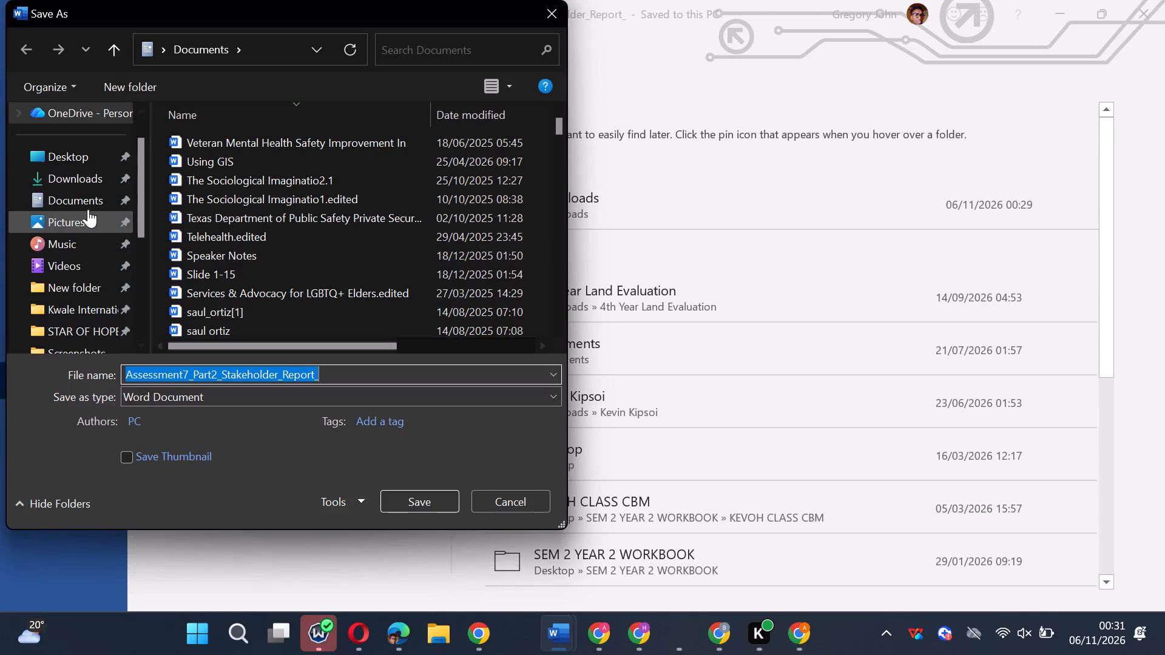
pyautogui.click(79, 183)
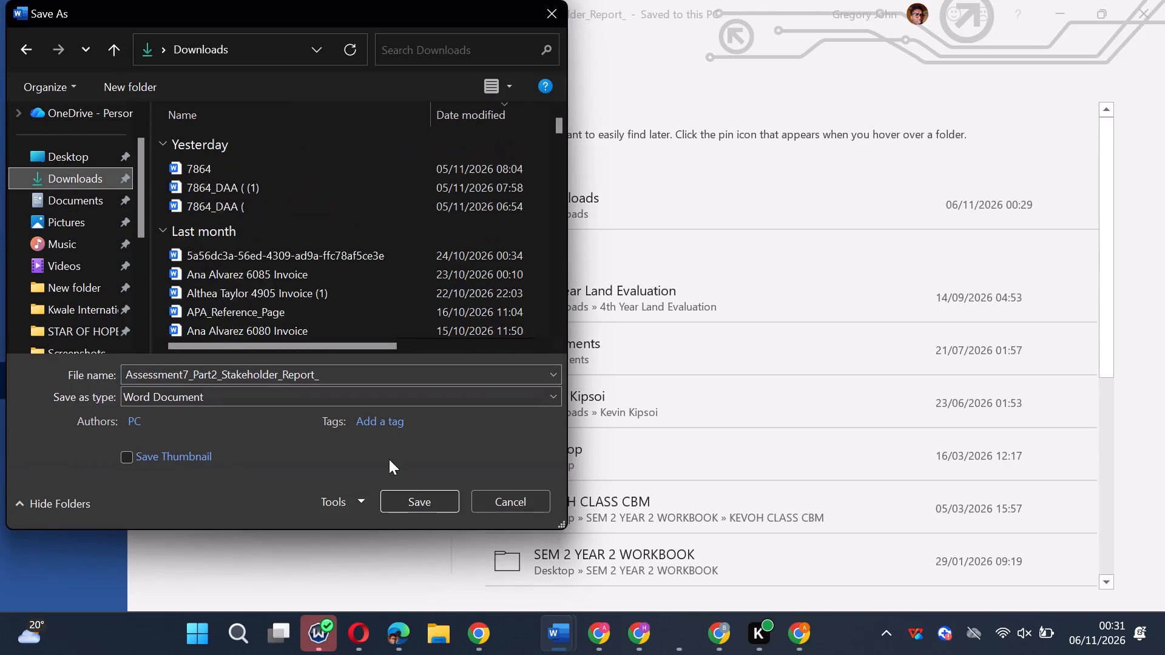
pyautogui.click(416, 491)
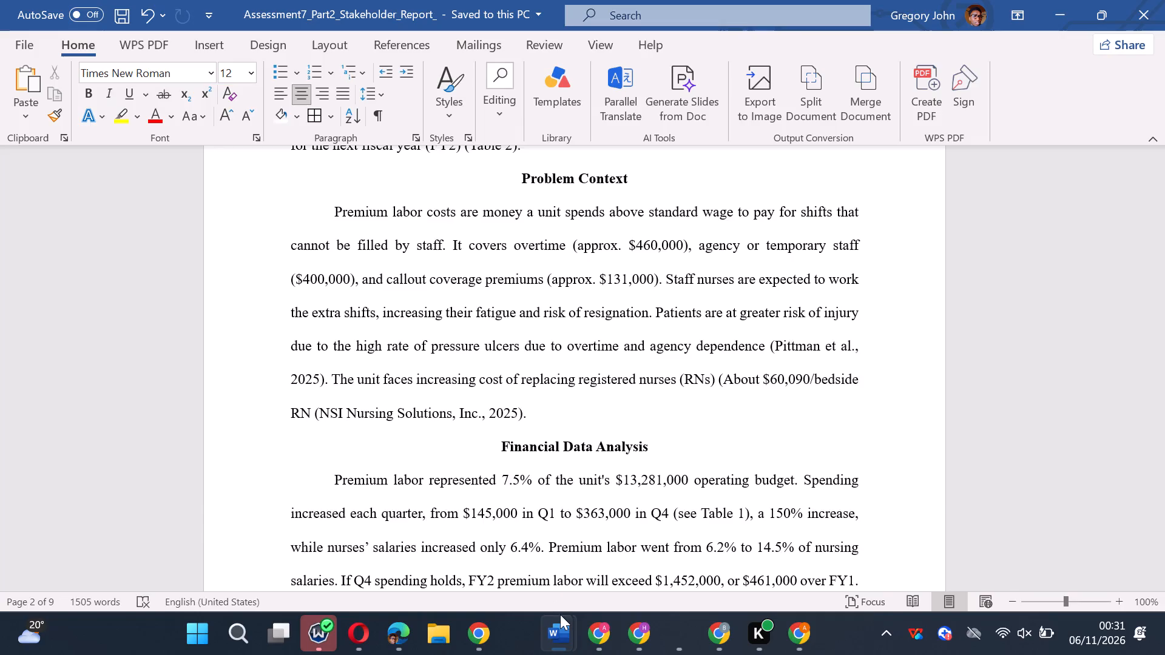
# Bring up the Part 3 Letter to Government Official document and start a Save As for it.
pyautogui.click(542, 548)
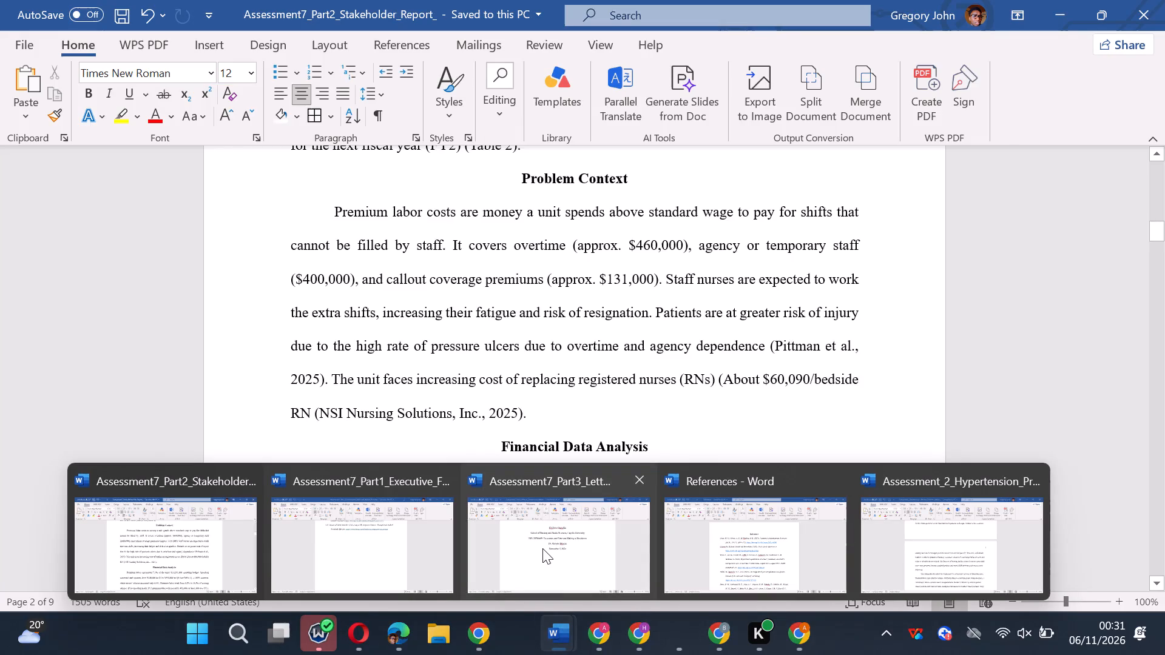
pyautogui.click(22, 48)
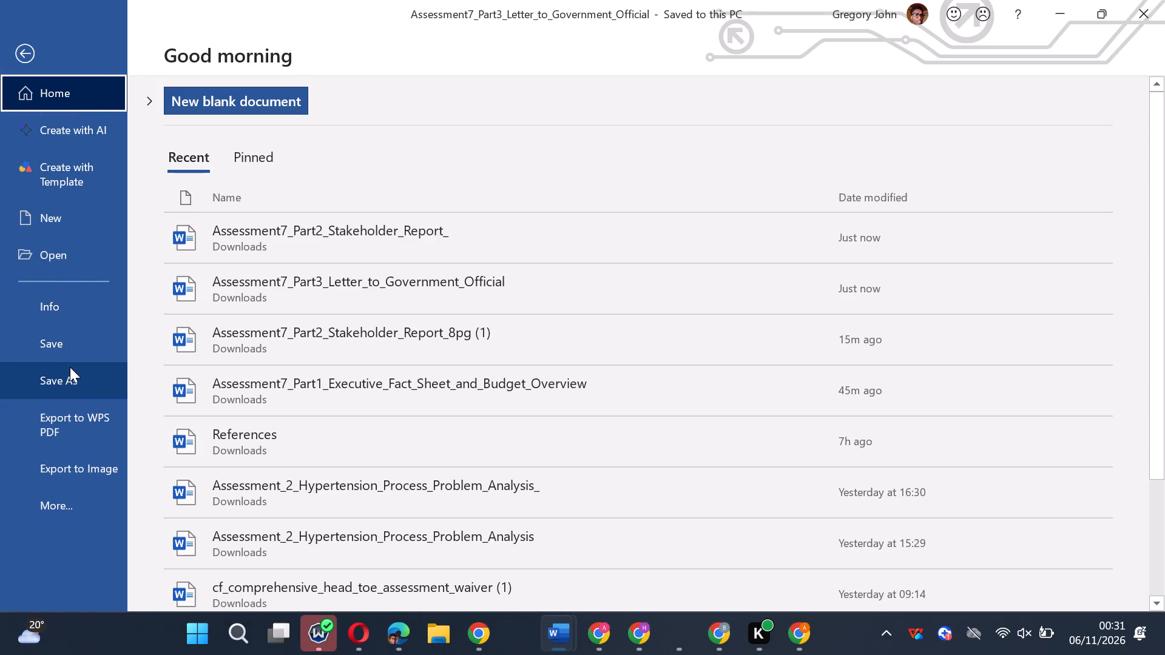
pyautogui.click(70, 378)
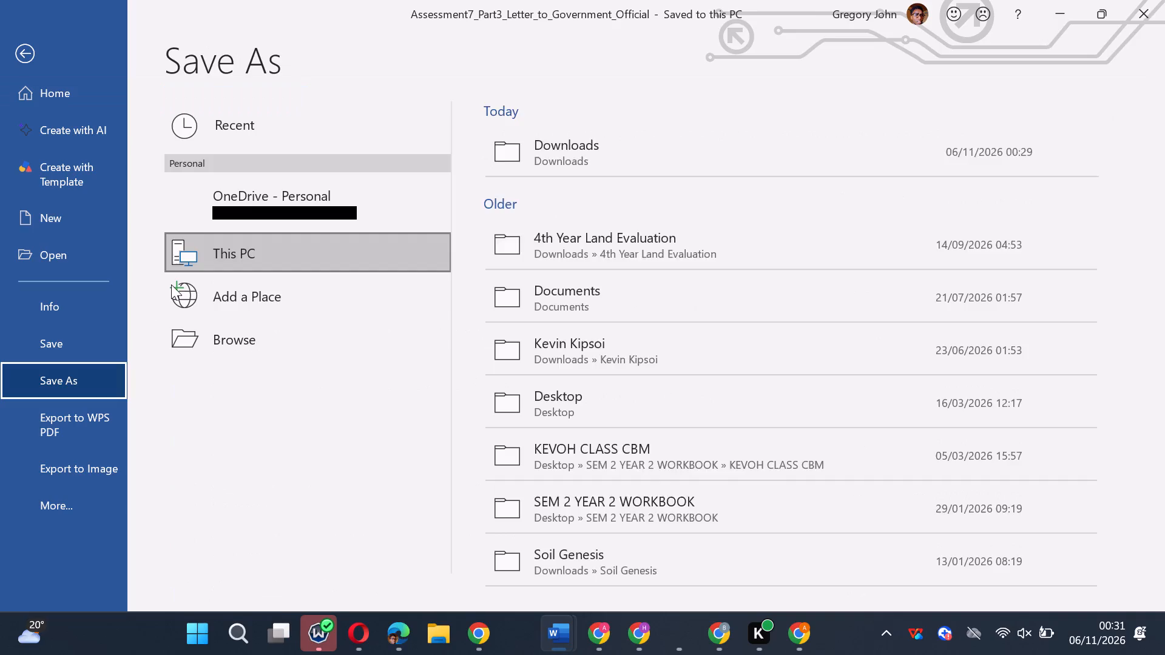
# Save the Part 3 letter to Downloads as a Word document named Assessment7_Part3_Letter_to_Government_Official.
pyautogui.doubleClick(197, 267)
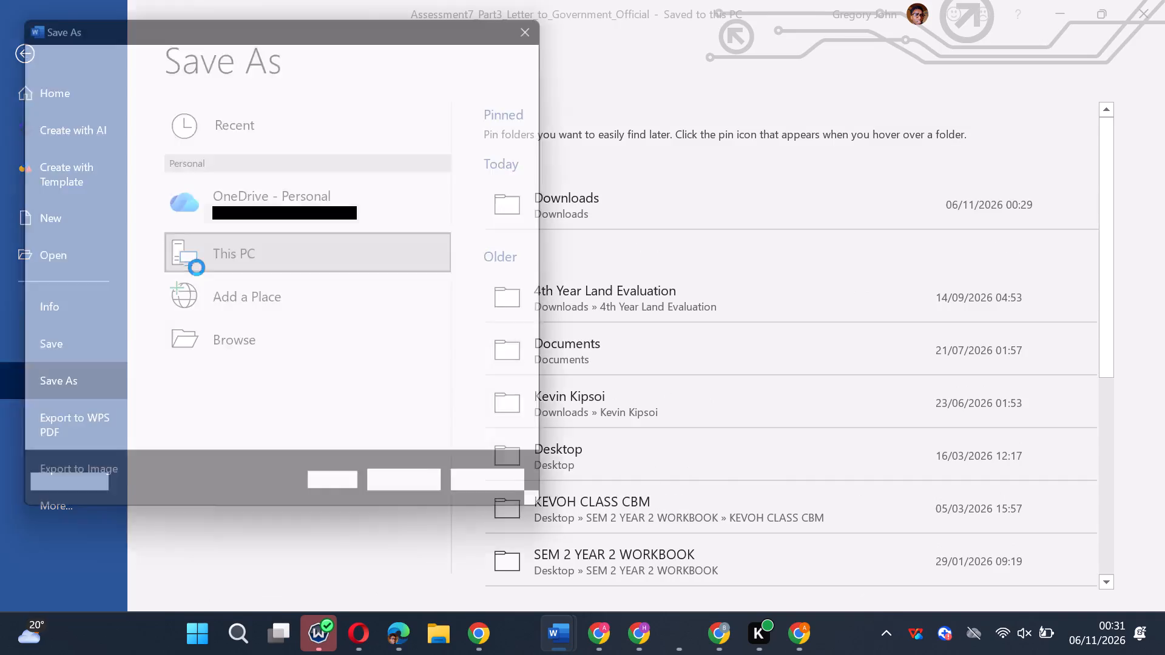
pyautogui.click(76, 169)
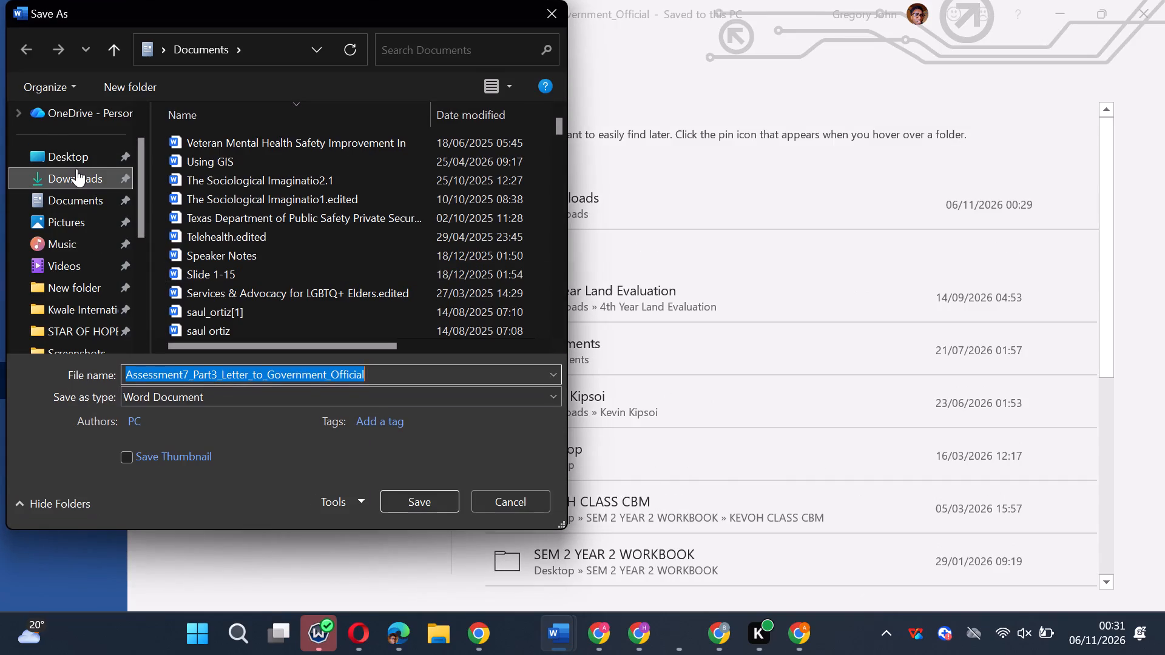
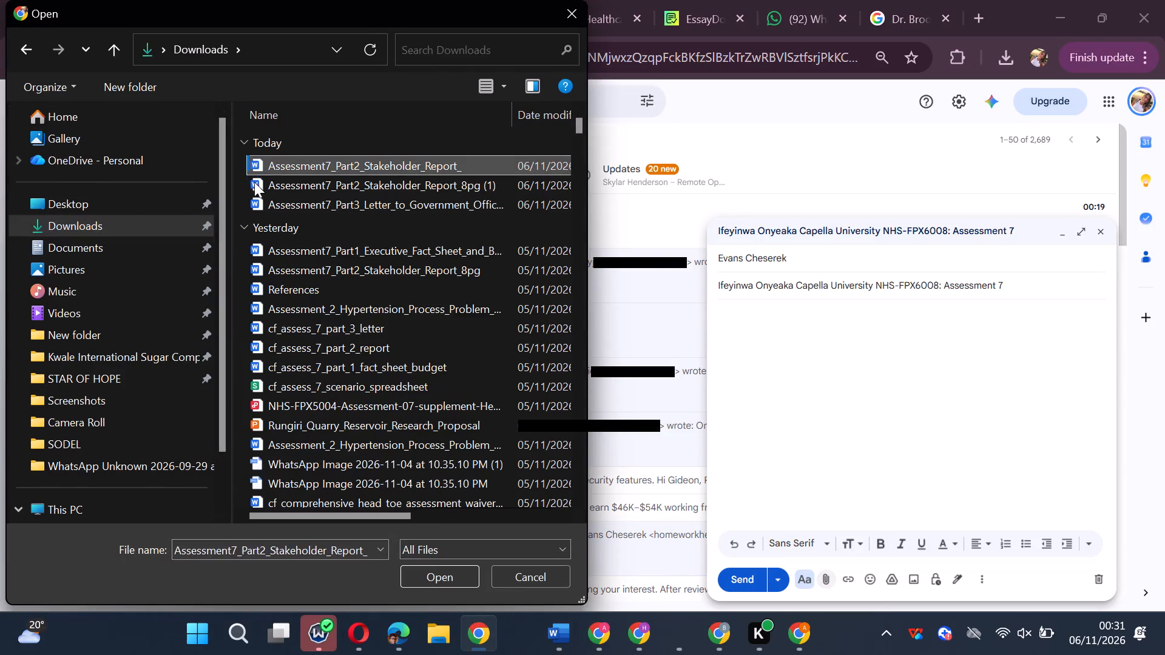
# Locate the Assessment 7 Word files to attach to the email draft, checking the Downloads and Documents folders.
pyautogui.moveTo(254, 182); pyautogui.dragTo(258, 194)
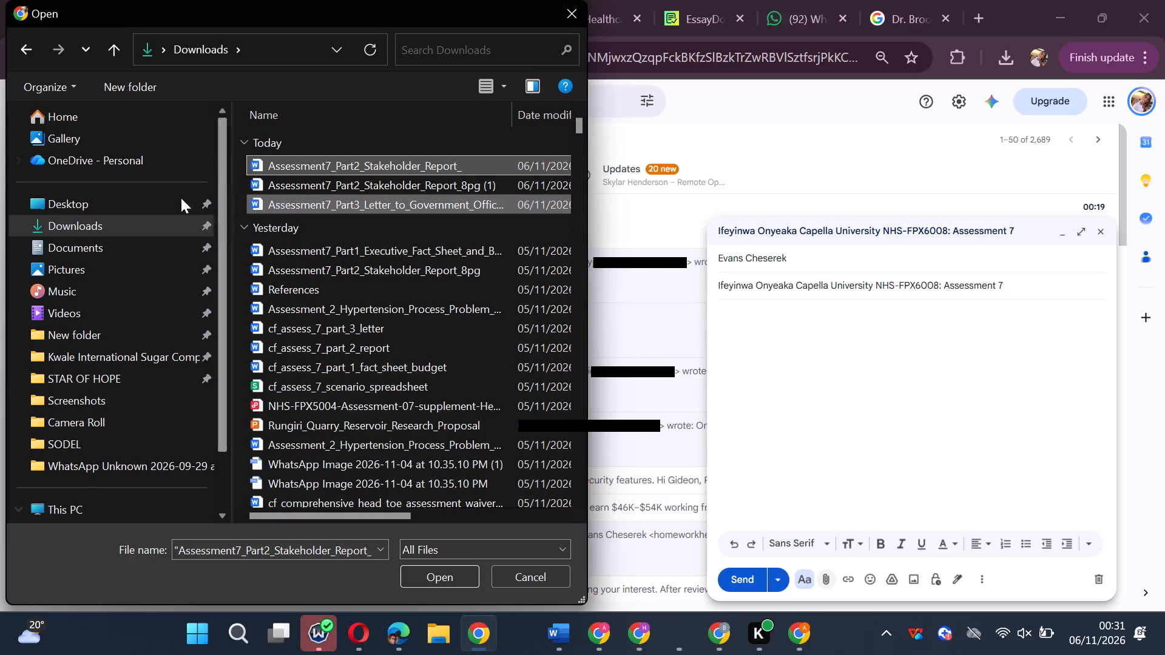
pyautogui.click(143, 226)
pyautogui.doubleClick(143, 226)
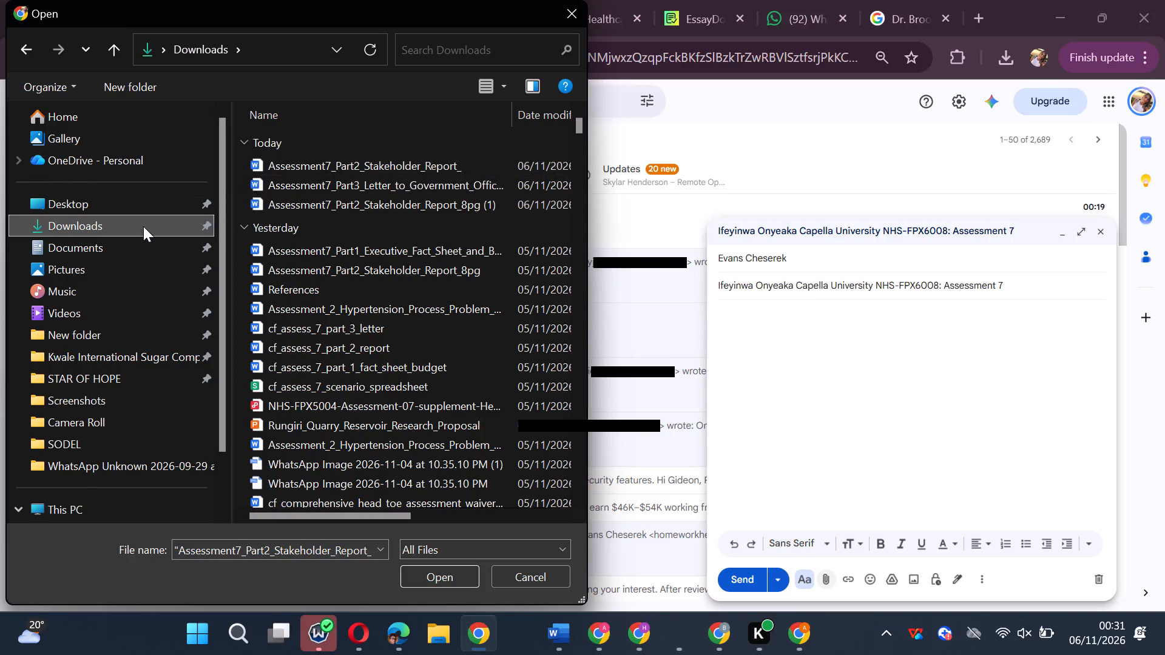
pyautogui.click(143, 226)
pyautogui.click(99, 247)
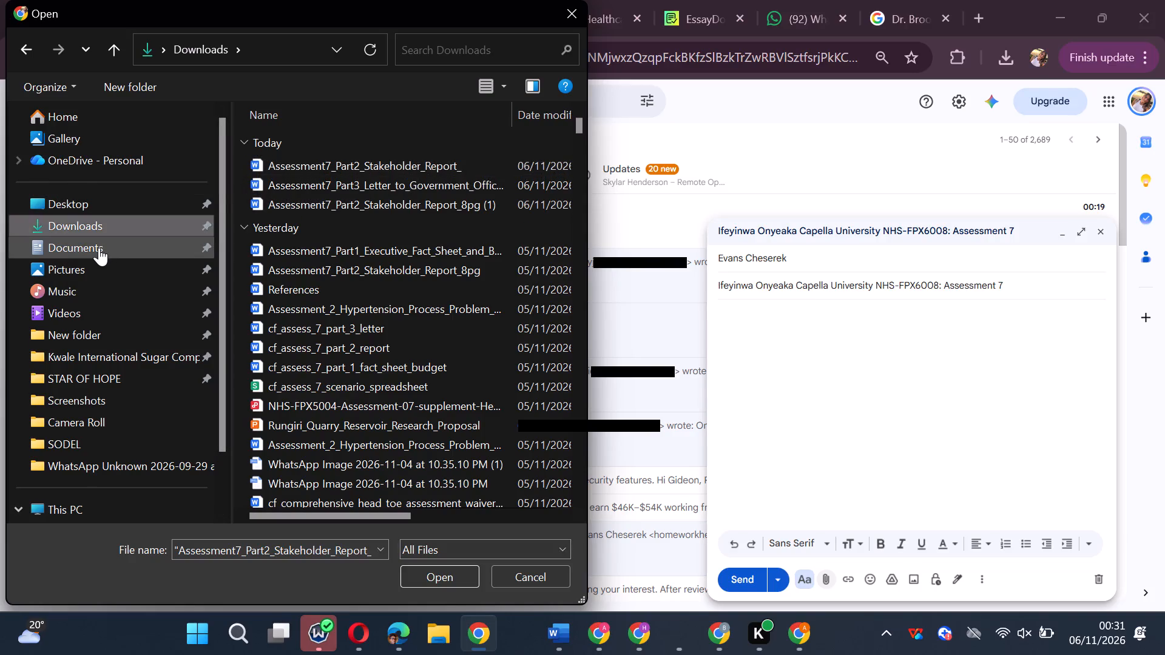
# In Chrome, select the Assessment7_Part2_Stakeholder_Report_ and Part 3 Letter to Government Official files from Downloads as attachments for the Assessment 7 email draft.
pyautogui.click(86, 219)
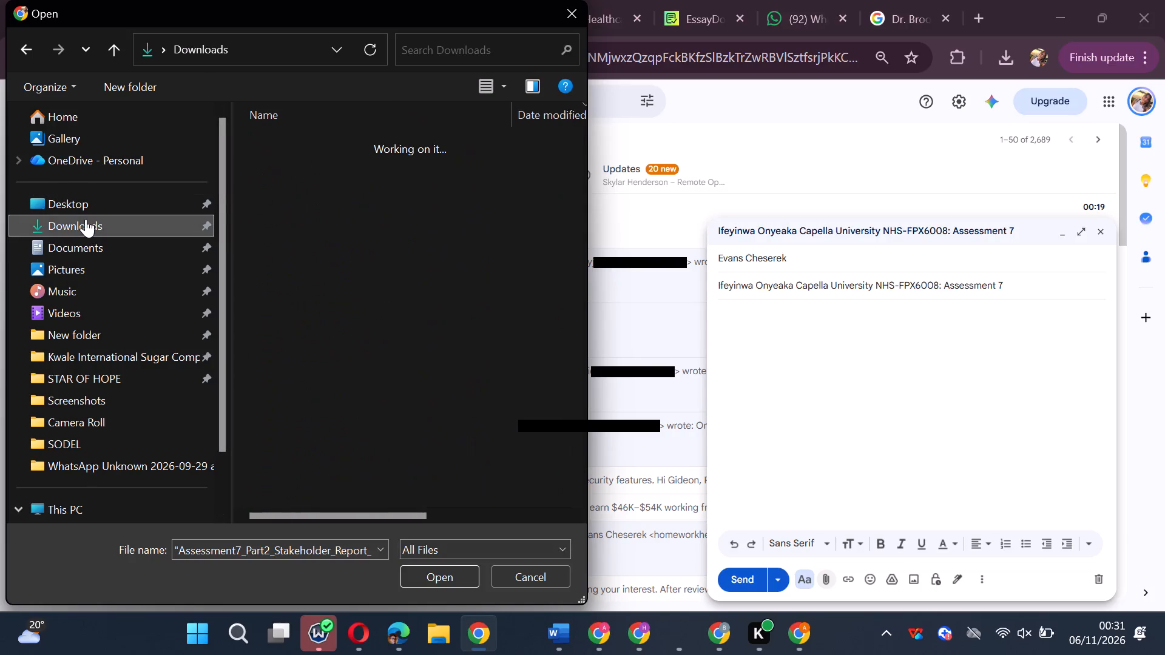
pyautogui.click(86, 219)
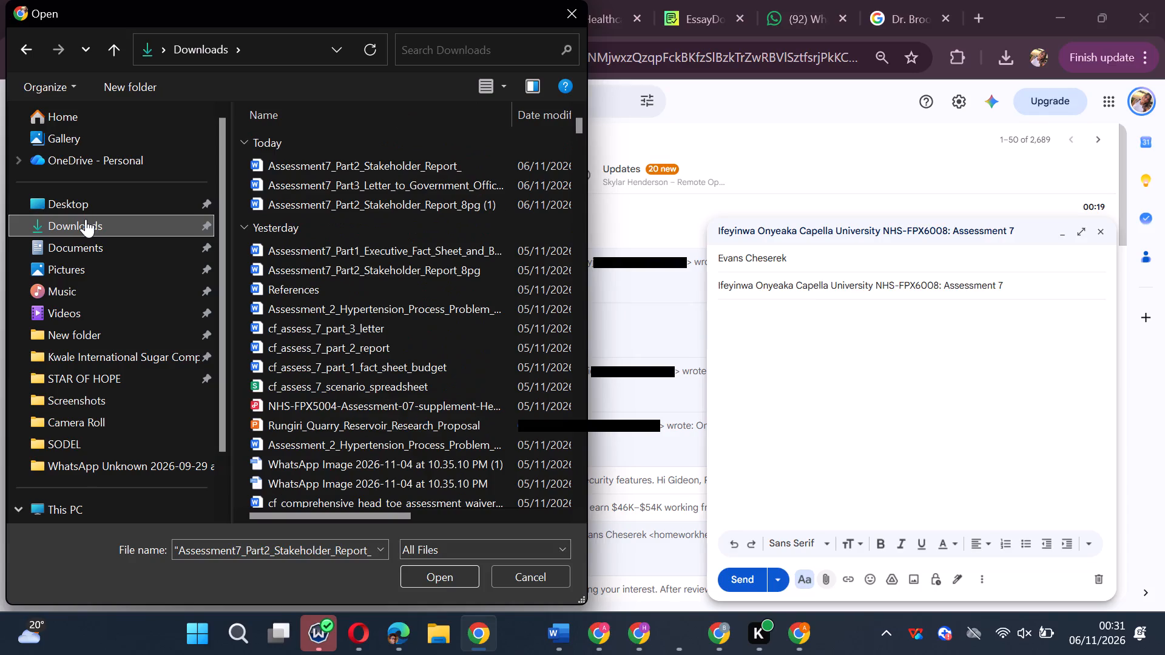
pyautogui.click(86, 219)
pyautogui.moveTo(246, 155); pyautogui.dragTo(248, 181)
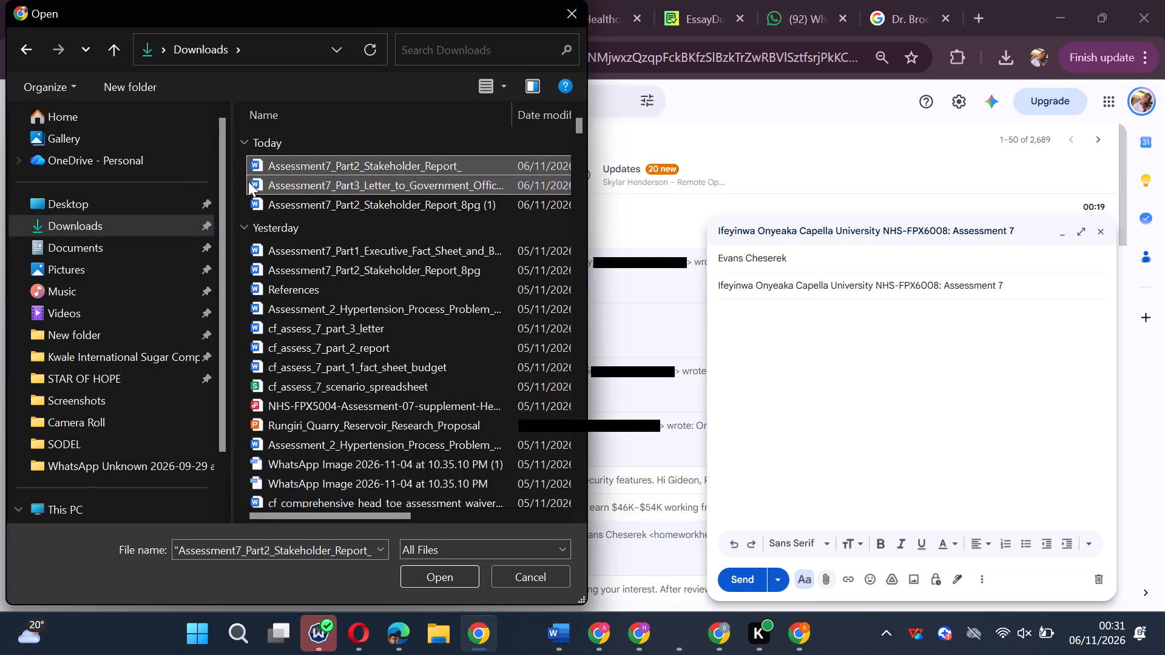